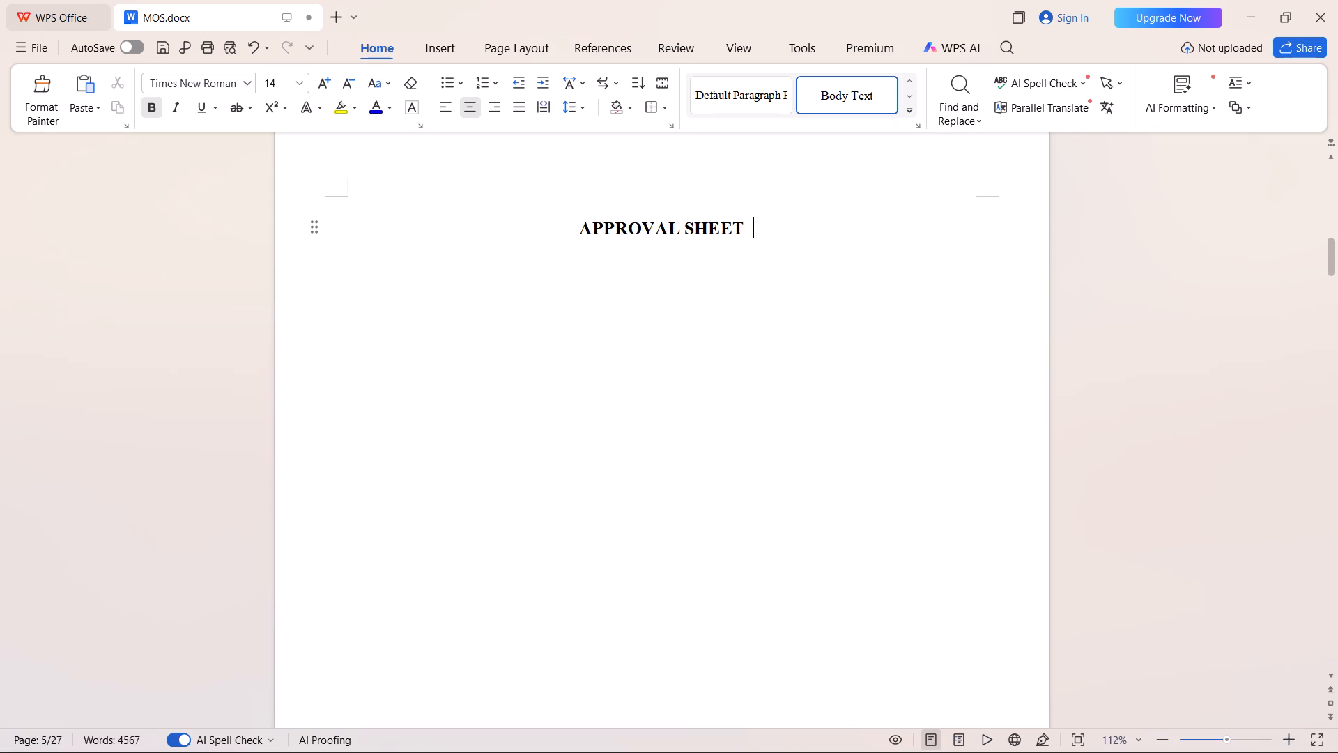
pyautogui.press('Return')
pyautogui.press('Return')
pyautogui.press('BackSpace')
pyautogui.press('BackSpace')
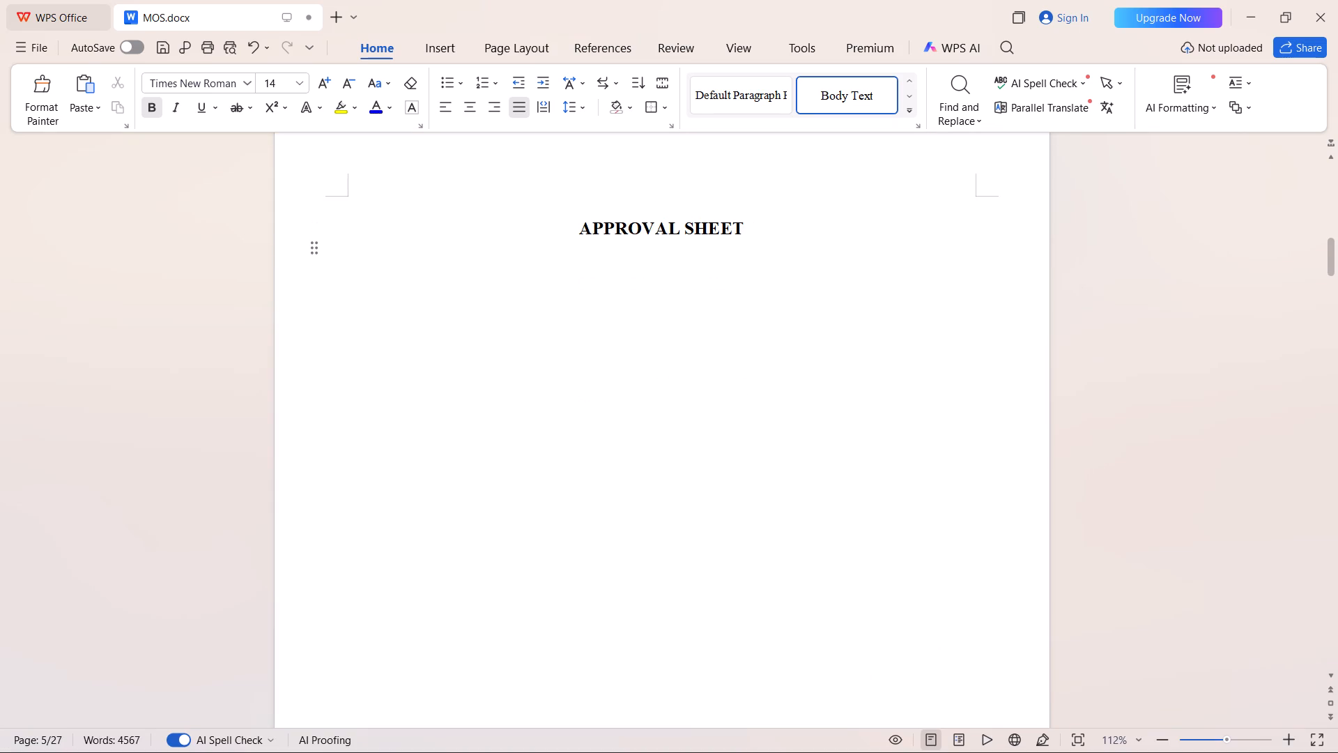
pyautogui.press('Return')
pyautogui.hotkey('ctrl', 'v')
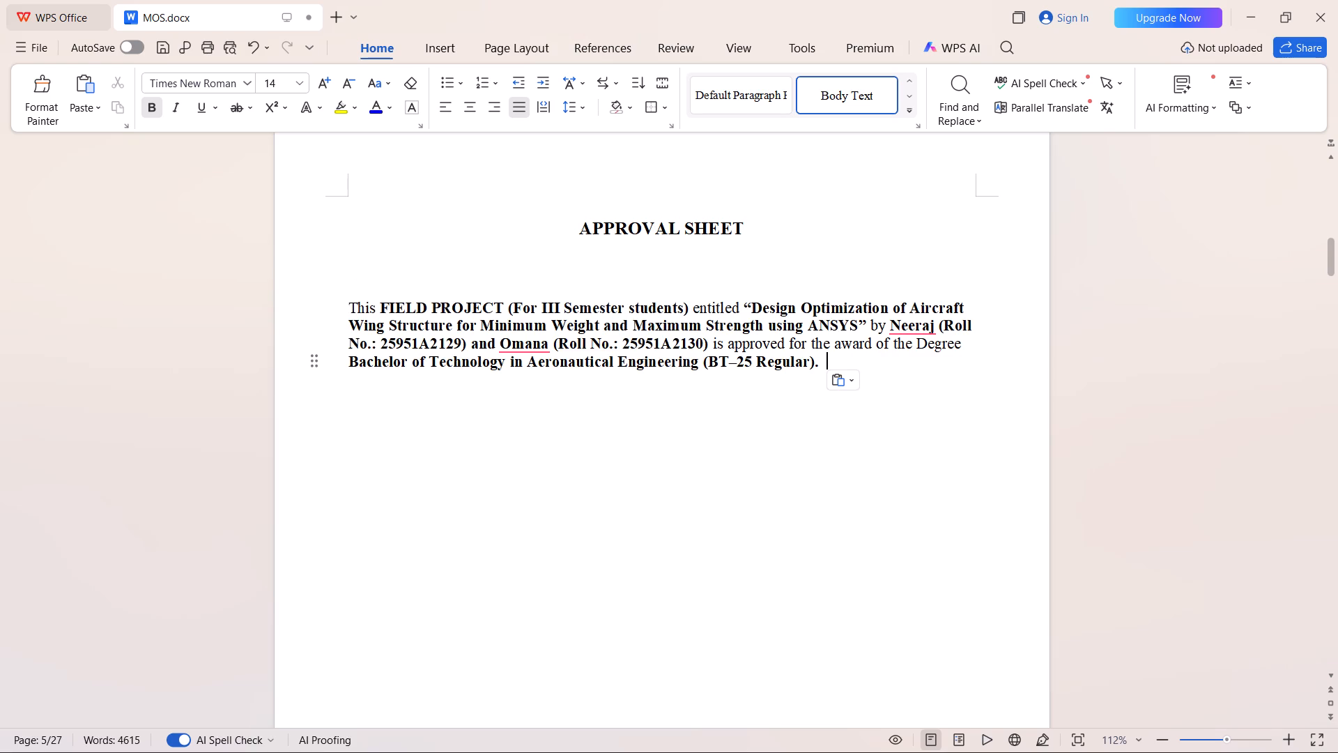
# Set the line spacing of the pasted approval paragraph to 1.5.
pyautogui.moveTo(351, 295); pyautogui.dragTo(837, 379)
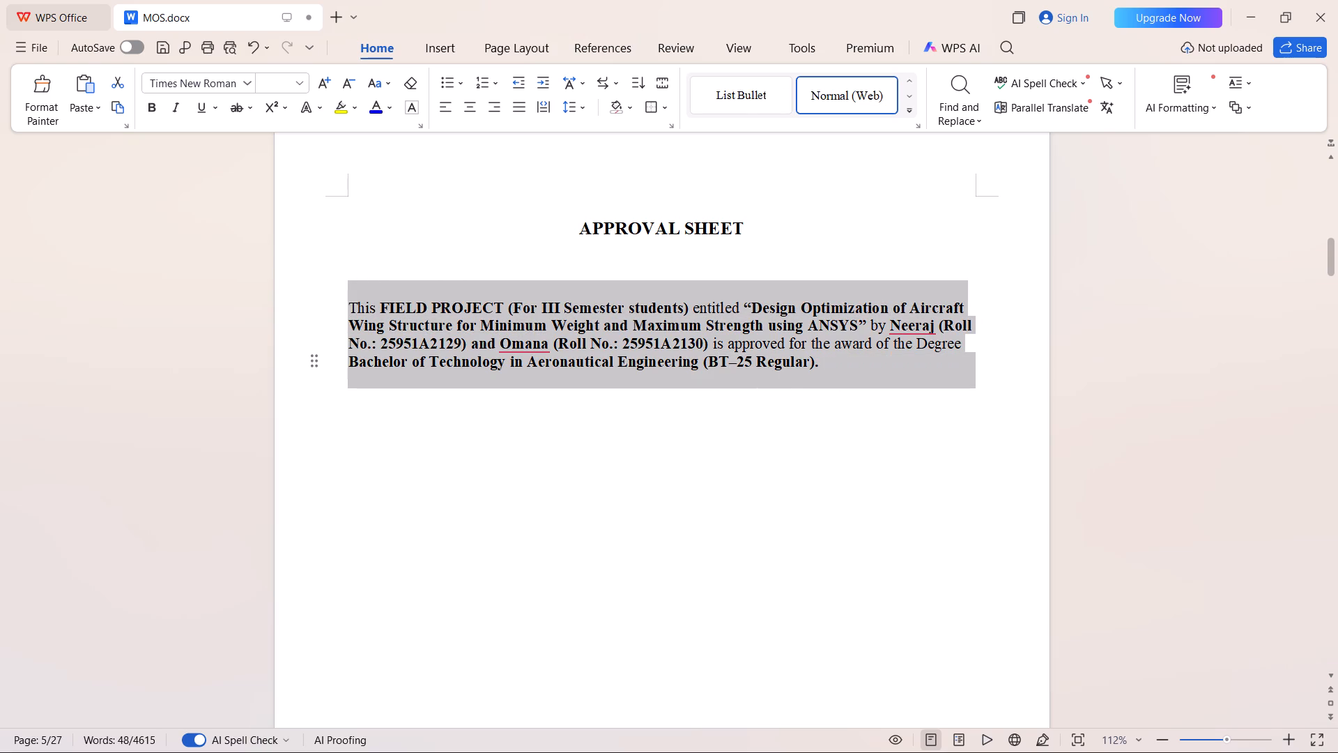
pyautogui.moveTo(837, 379); pyautogui.dragTo(823, 375)
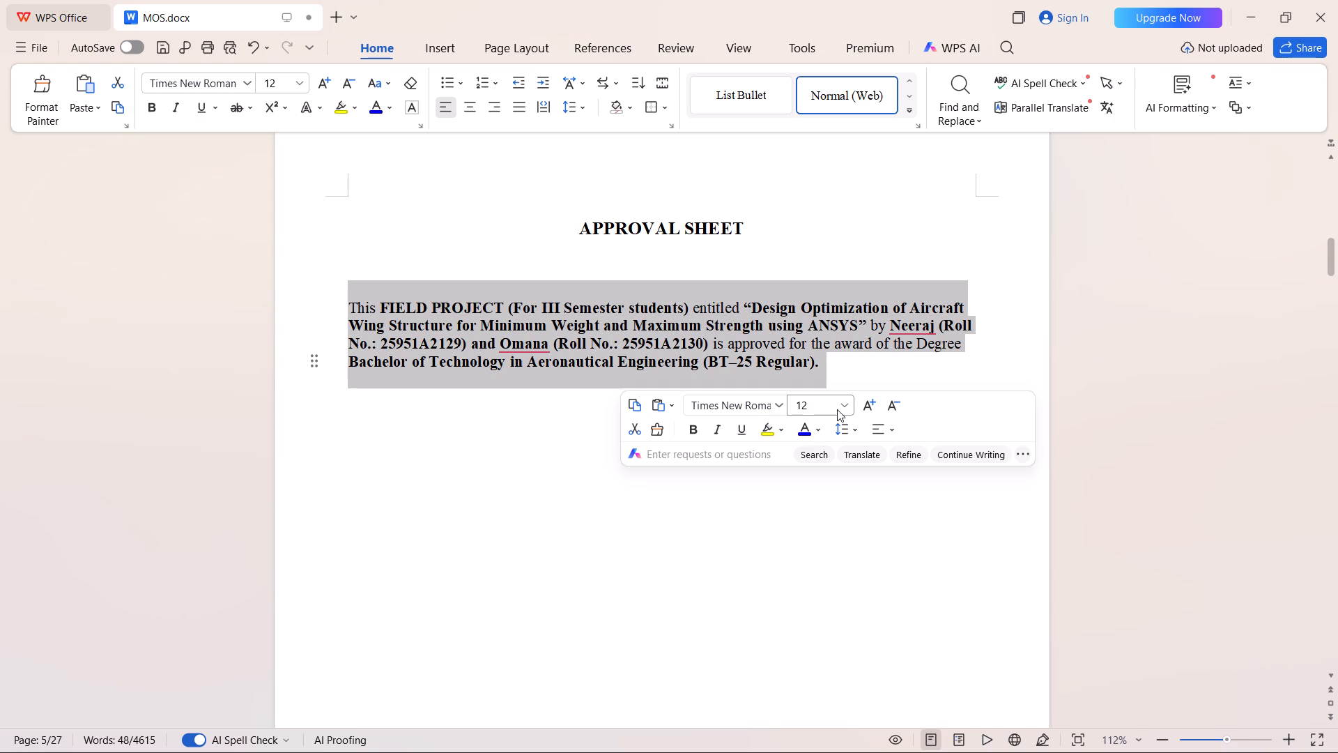
pyautogui.click(840, 409)
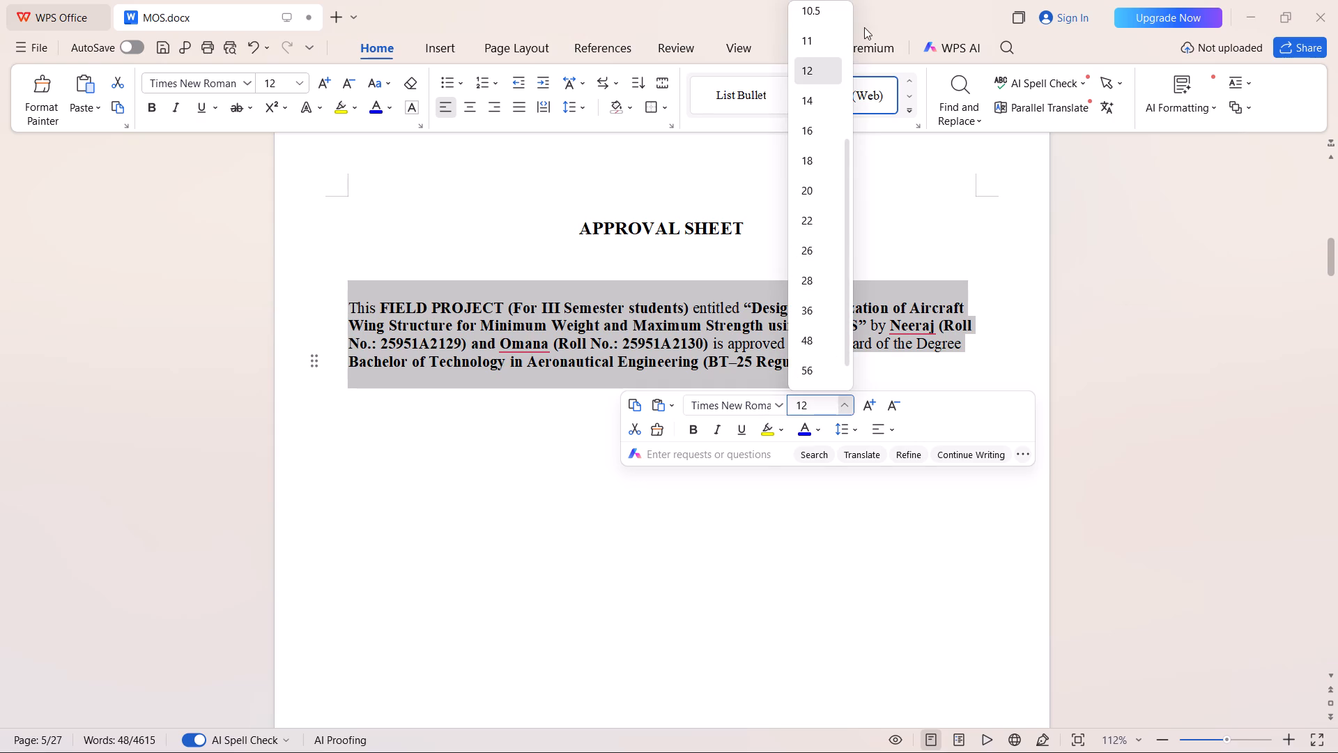
pyautogui.click(851, 433)
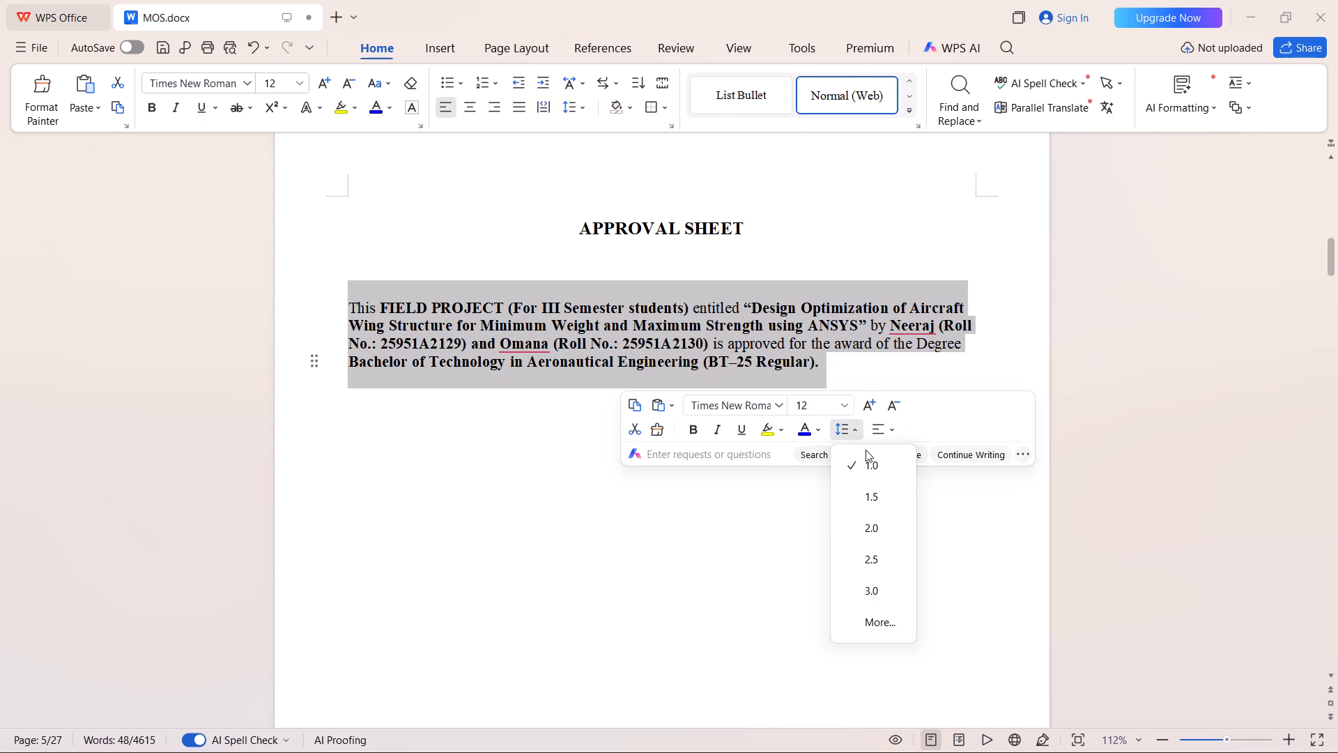
pyautogui.click(864, 489)
# Open the text alignment choices for the selected approval paragraph.
pyautogui.click(893, 422)
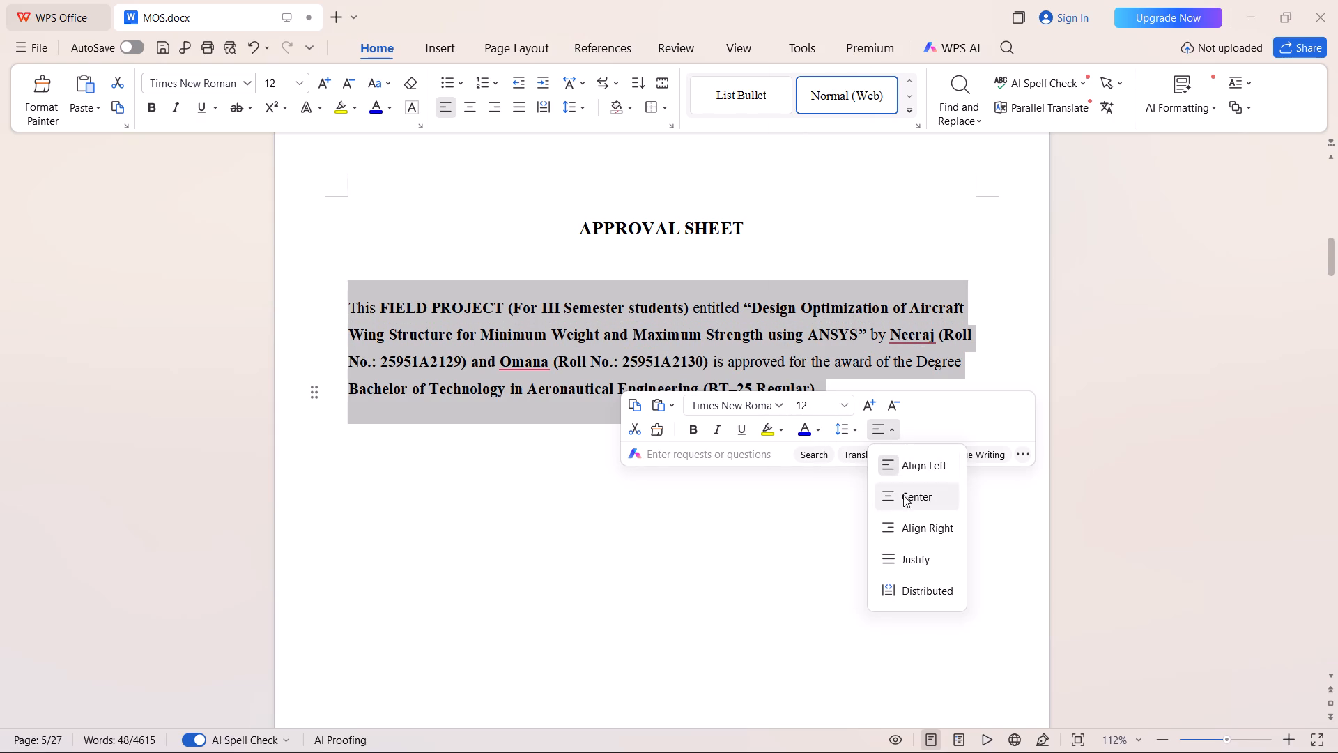
# Justify the approval paragraph below the "APPROVAL SHEET" heading and place the cursor at its end.
pyautogui.click(902, 554)
pyautogui.click(824, 515)
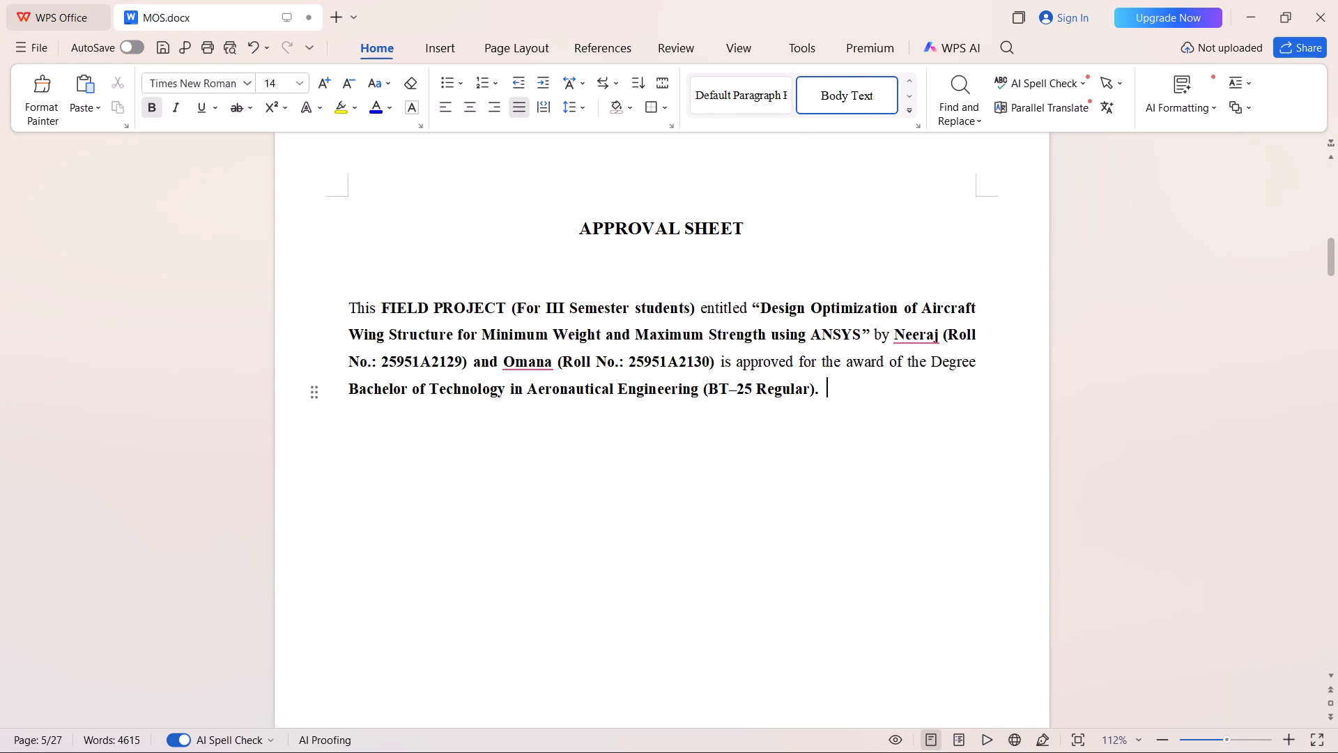
# Switch from MOS.docx back to the ChatGPT conversation in Chrome containing the approval sheet text.
pyautogui.scroll(-3, 880, 404)
pyautogui.scroll(1, 880, 404)
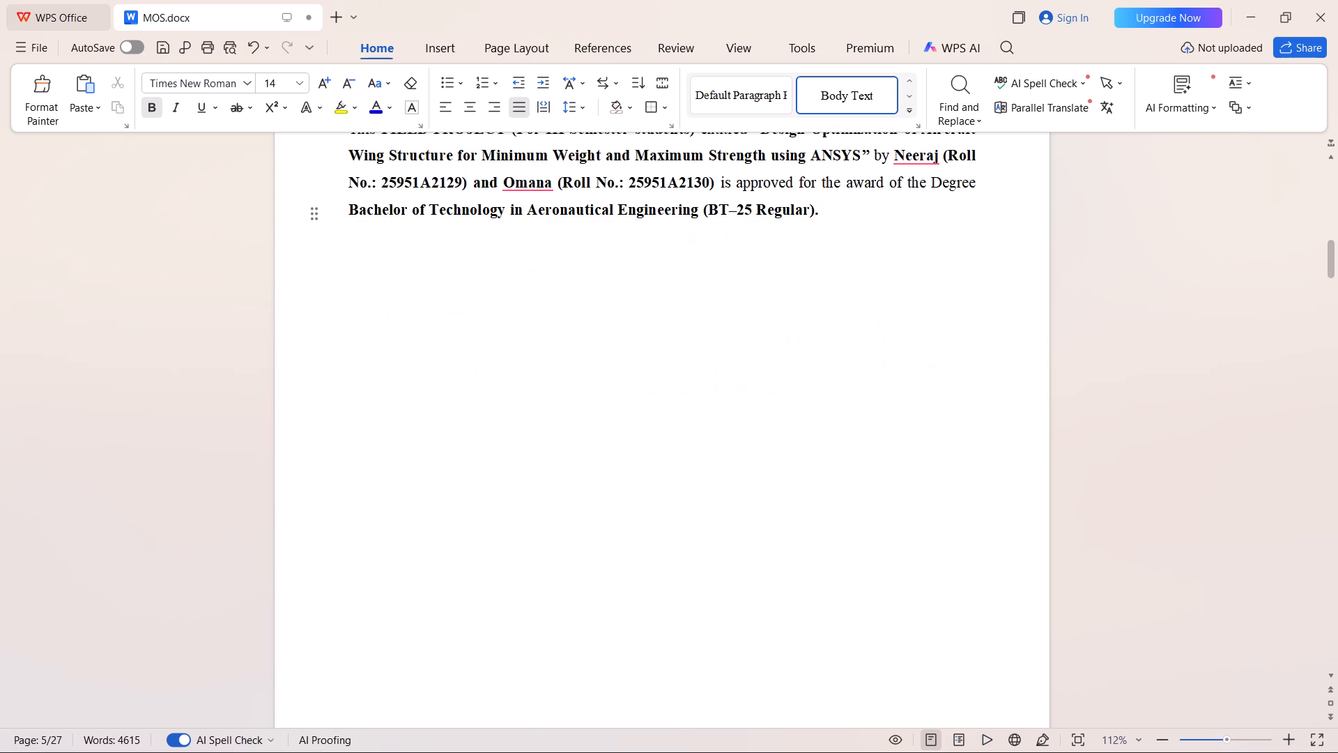
pyautogui.scroll(1, 880, 404)
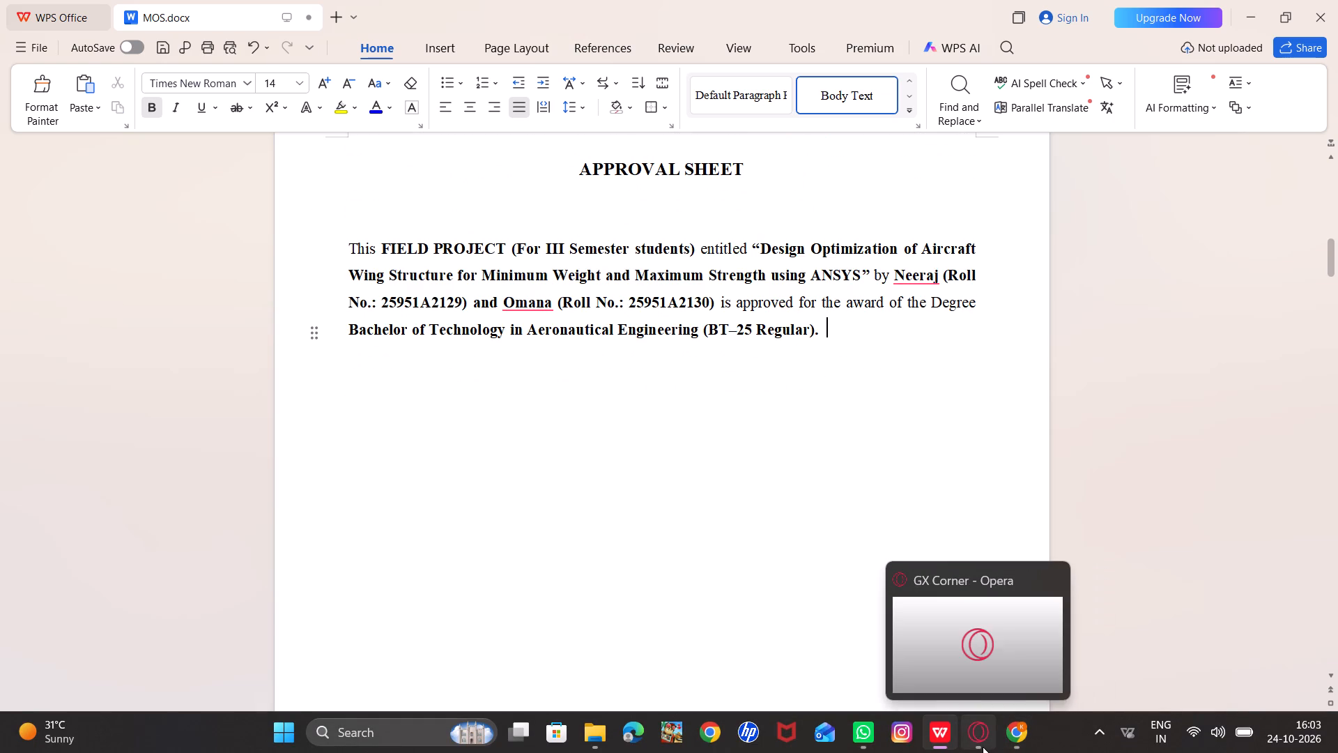
pyautogui.click(949, 743)
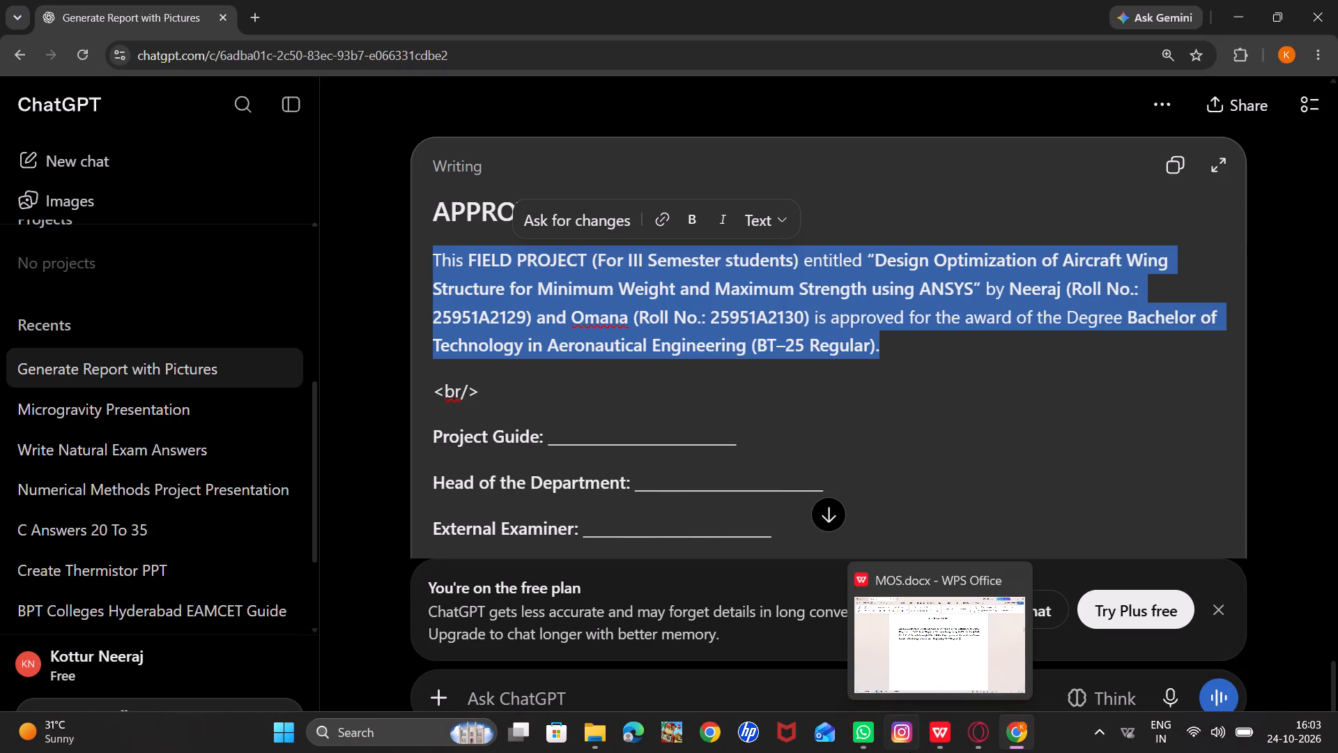
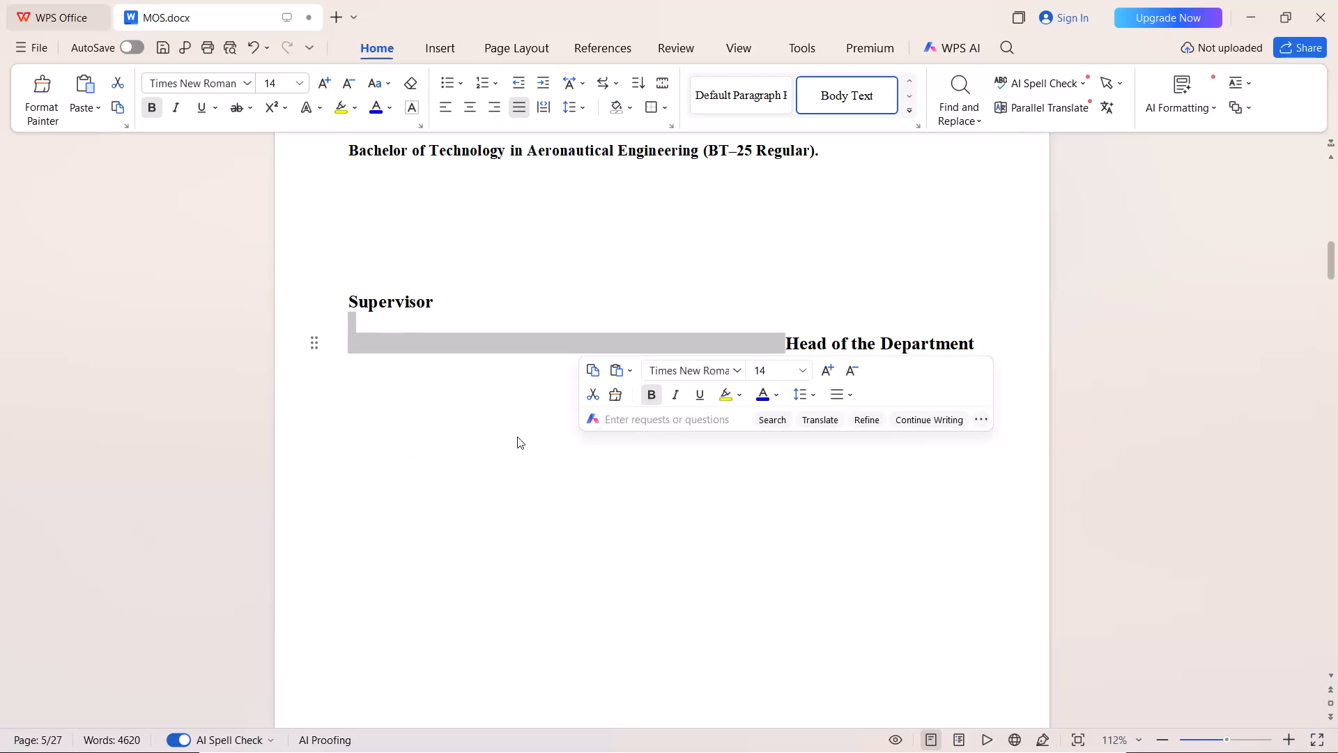
# Paste the "Date: Place:" text below "Head of the Department", leaving several blank lines between them.
pyautogui.click(517, 436)
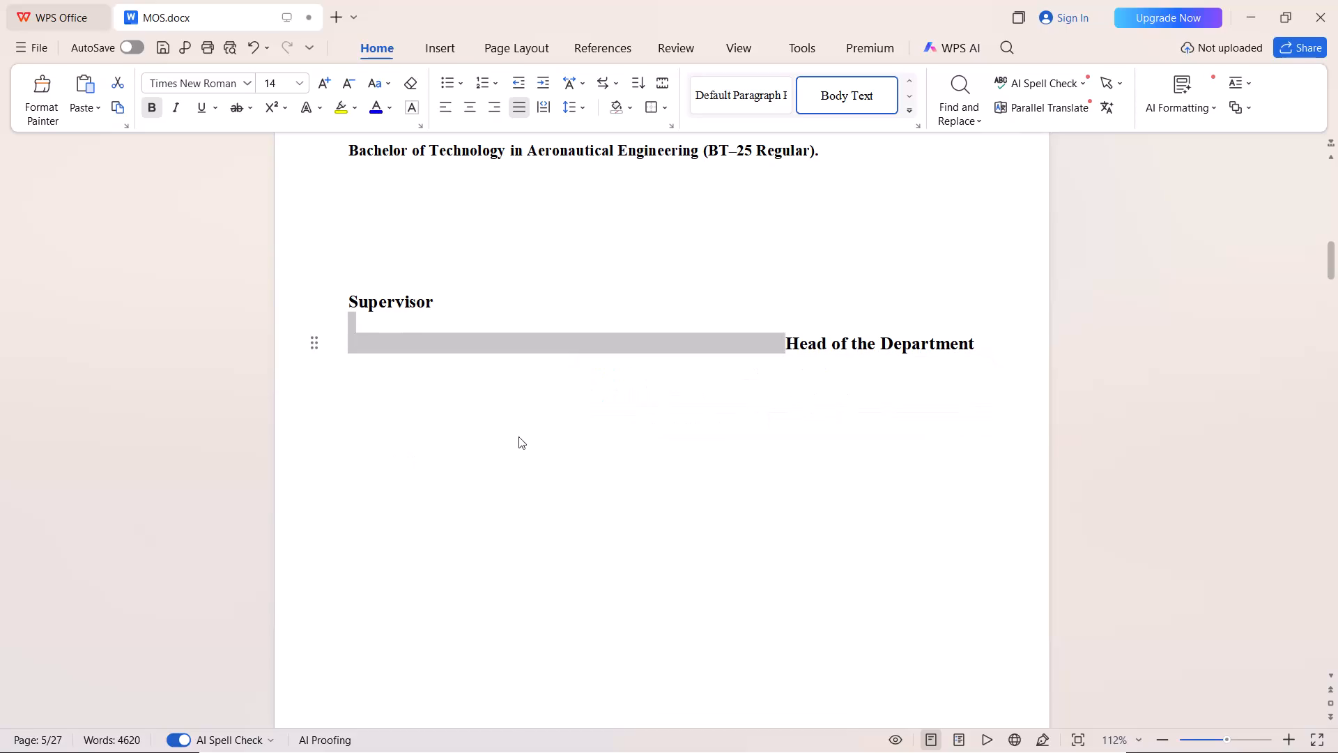
pyautogui.click(991, 346)
pyautogui.press('Return')
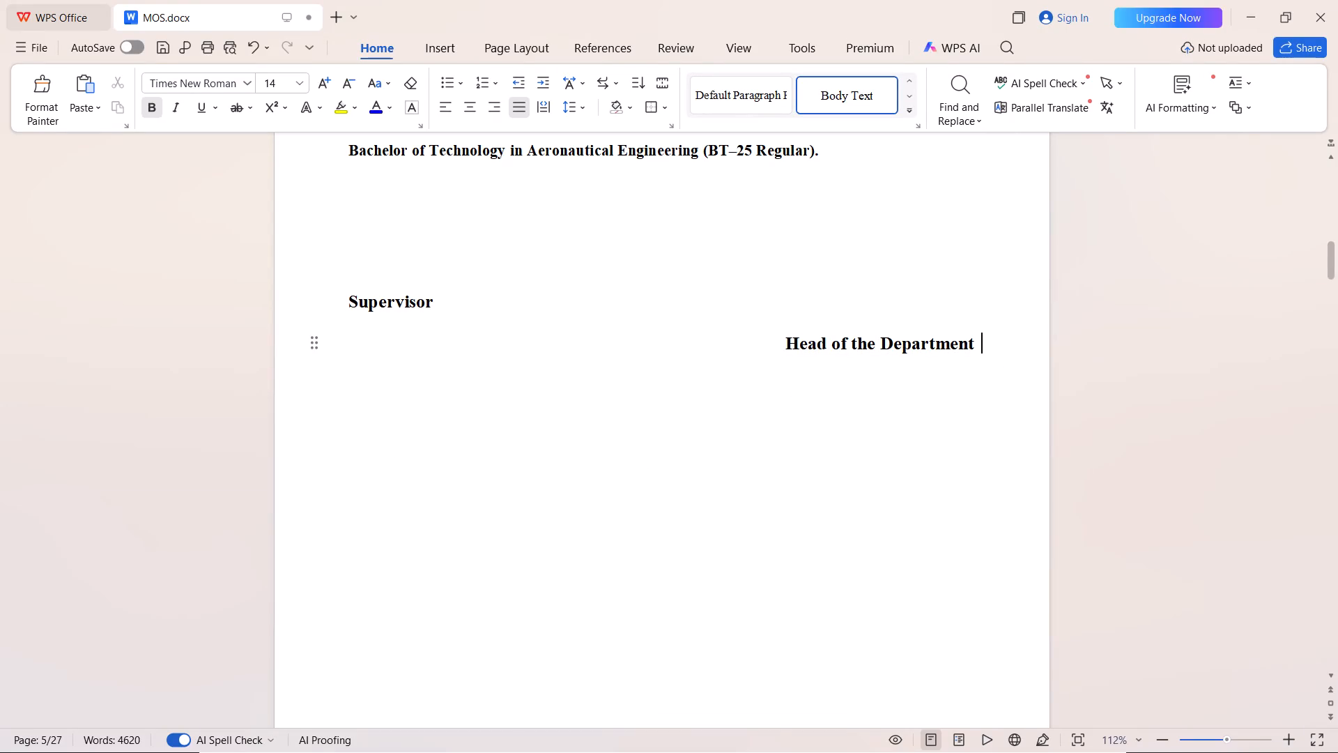
pyautogui.press('Return')
pyautogui.press('Return')
pyautogui.press('Return')
pyautogui.press('Return')
pyautogui.hotkey('ctrl', 'c')
pyautogui.hotkey('ctrl', 'v')
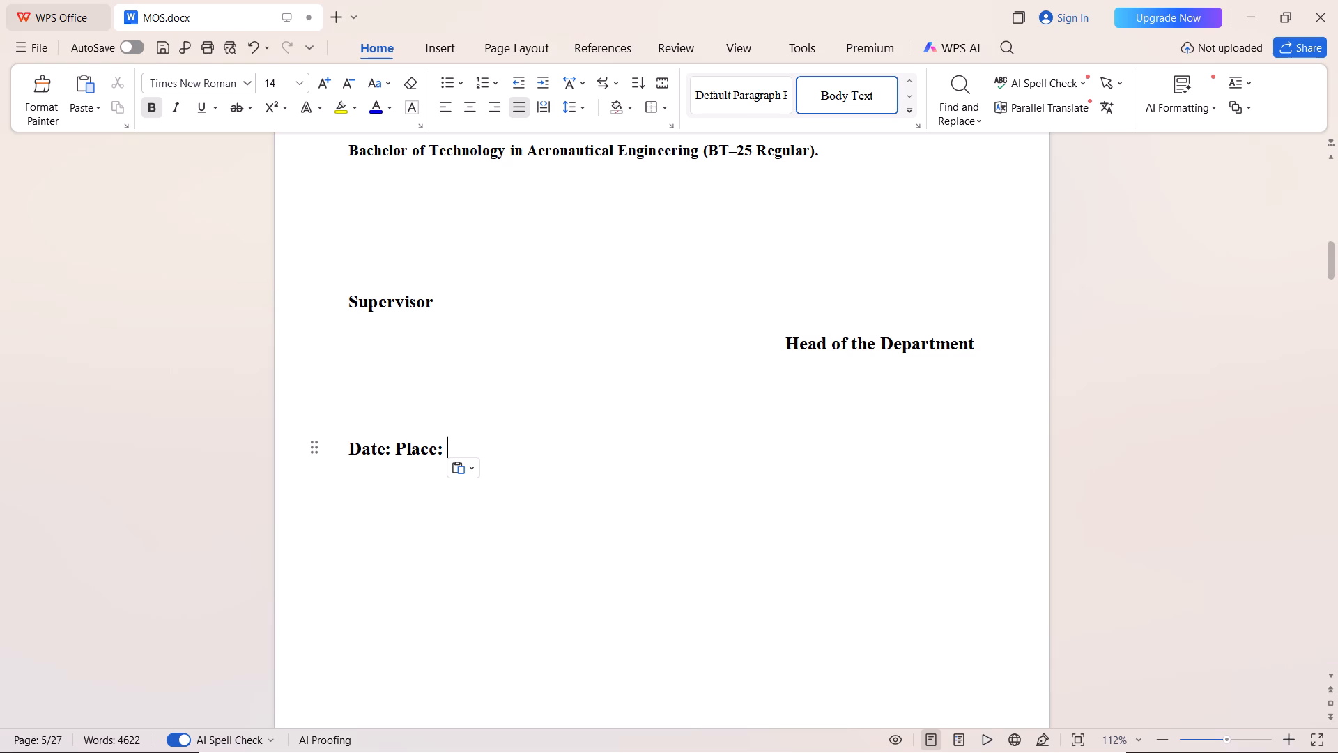
# Split "Date:" and "Place:" onto separate lines with a blank line between them.
pyautogui.click(394, 446)
pyautogui.press('Return')
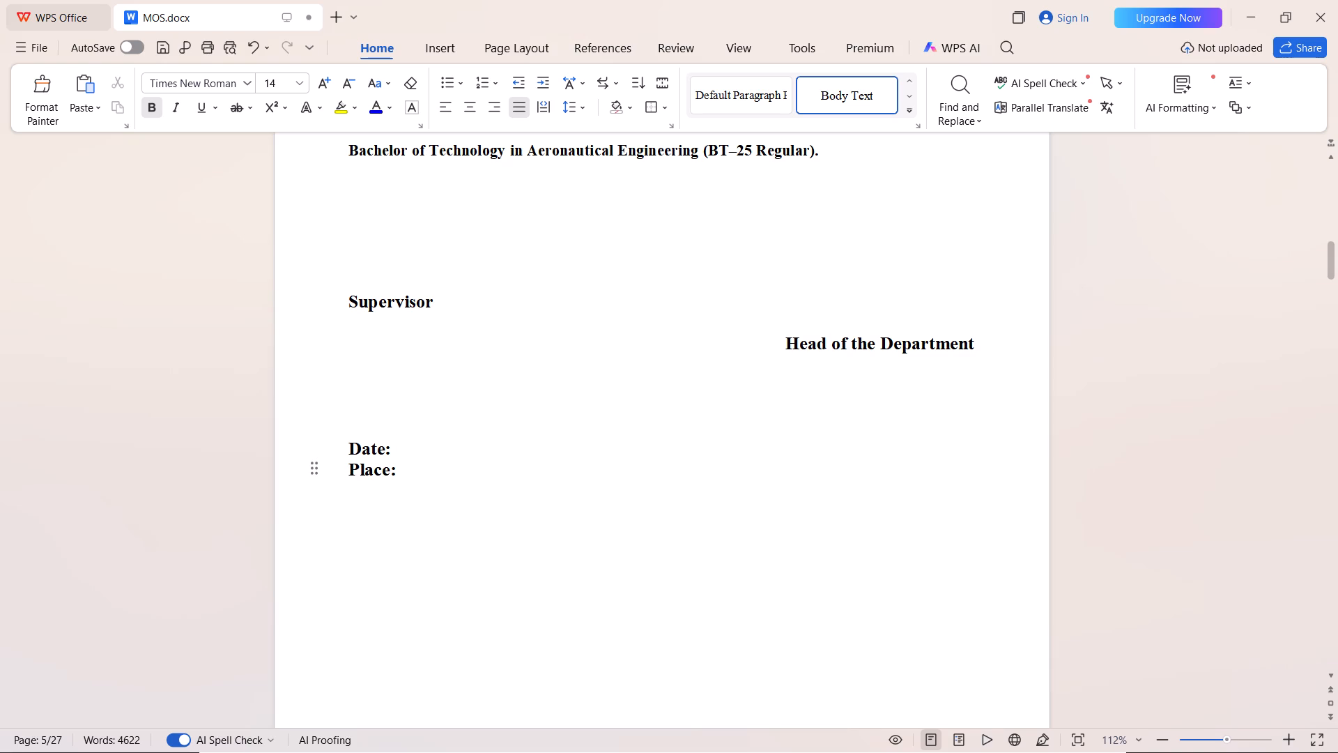
pyautogui.press('Return')
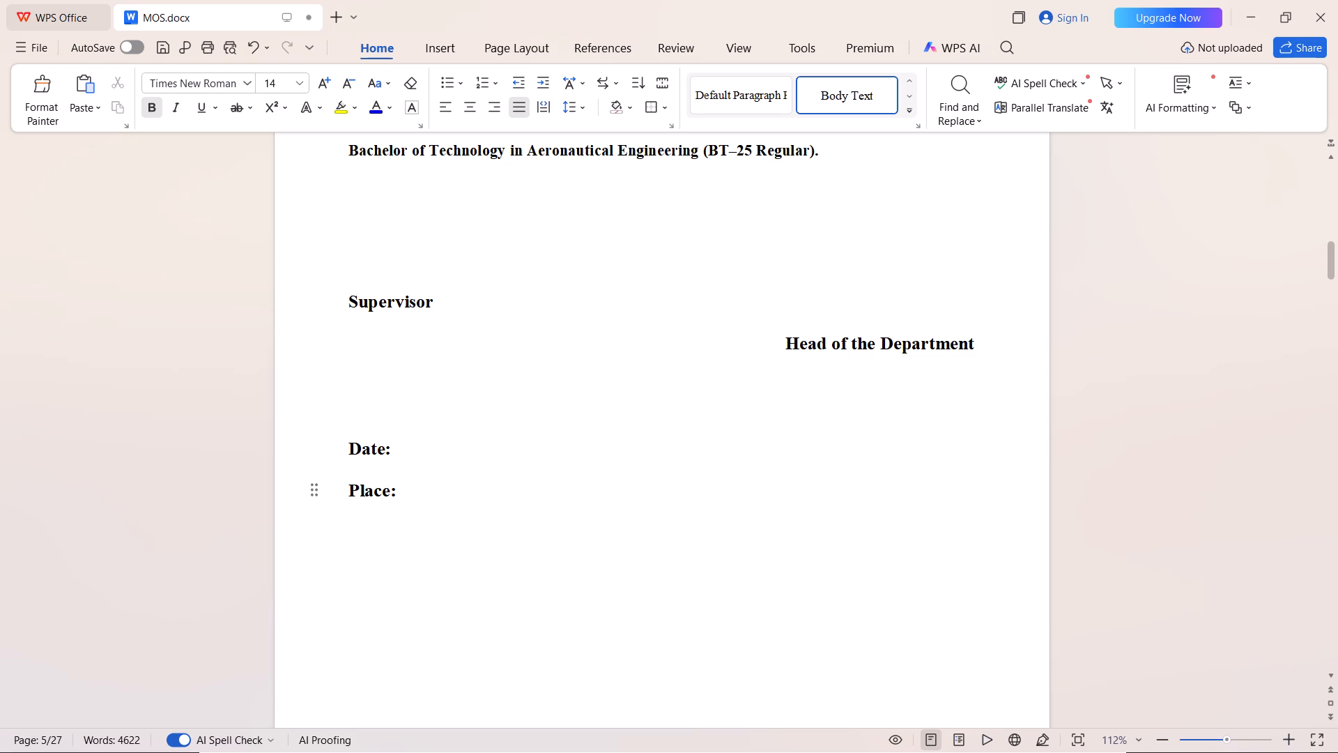
# Enter the date 28/10/26 after the "Date:" label.
pyautogui.click(410, 448)
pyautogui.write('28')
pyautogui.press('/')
# Complete the "Date:" line on the approval sheet so it reads 28/10/26.
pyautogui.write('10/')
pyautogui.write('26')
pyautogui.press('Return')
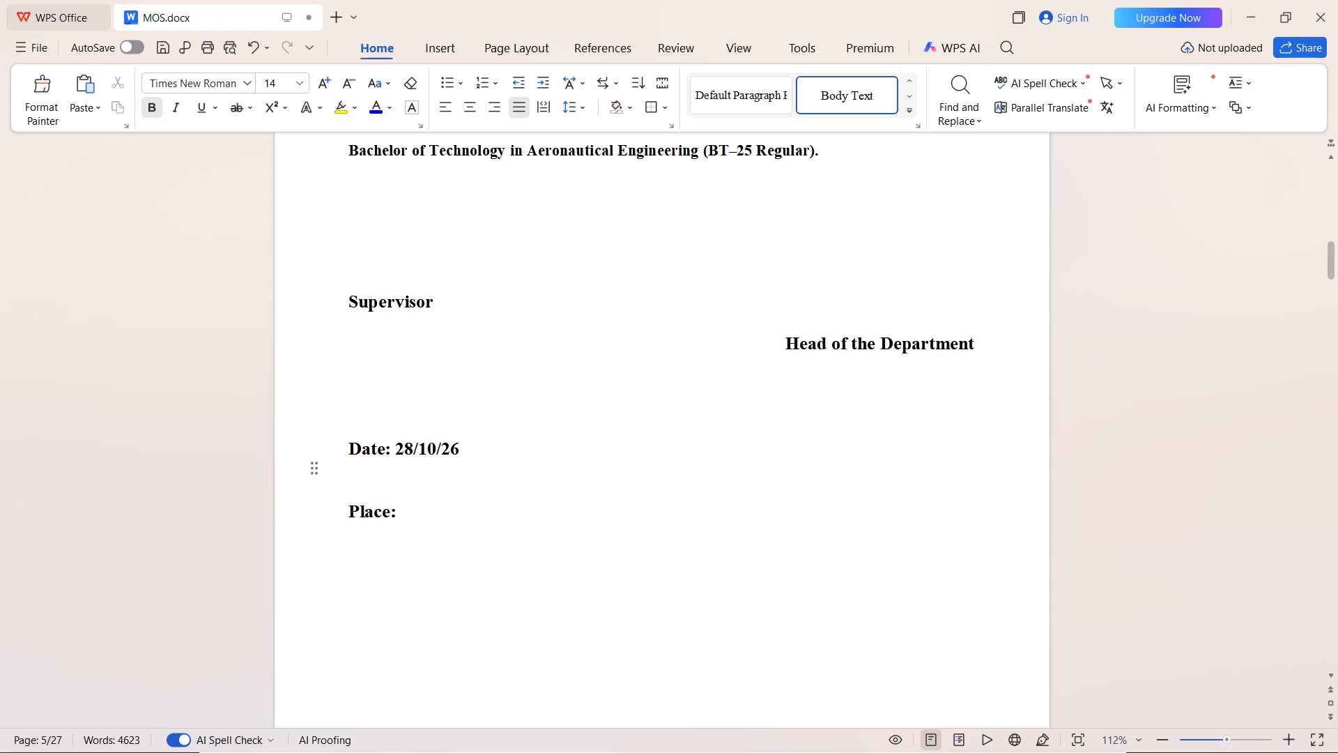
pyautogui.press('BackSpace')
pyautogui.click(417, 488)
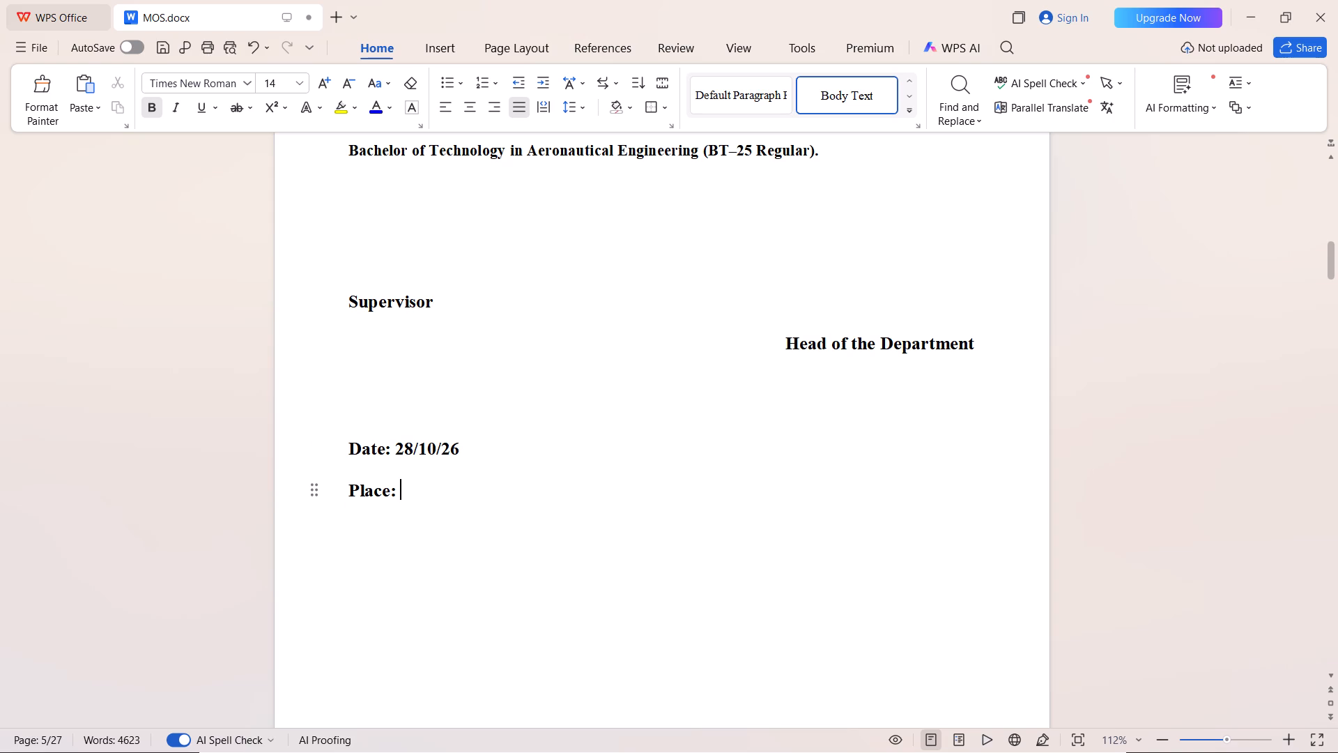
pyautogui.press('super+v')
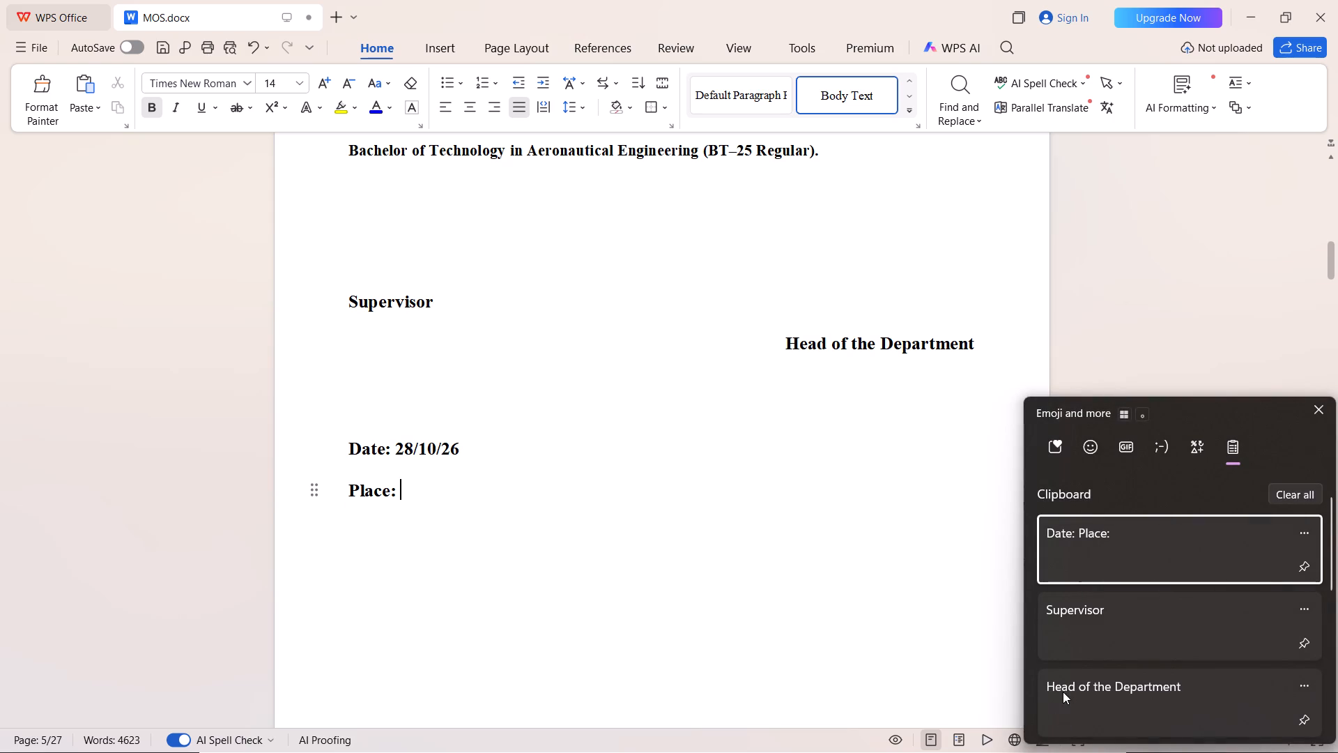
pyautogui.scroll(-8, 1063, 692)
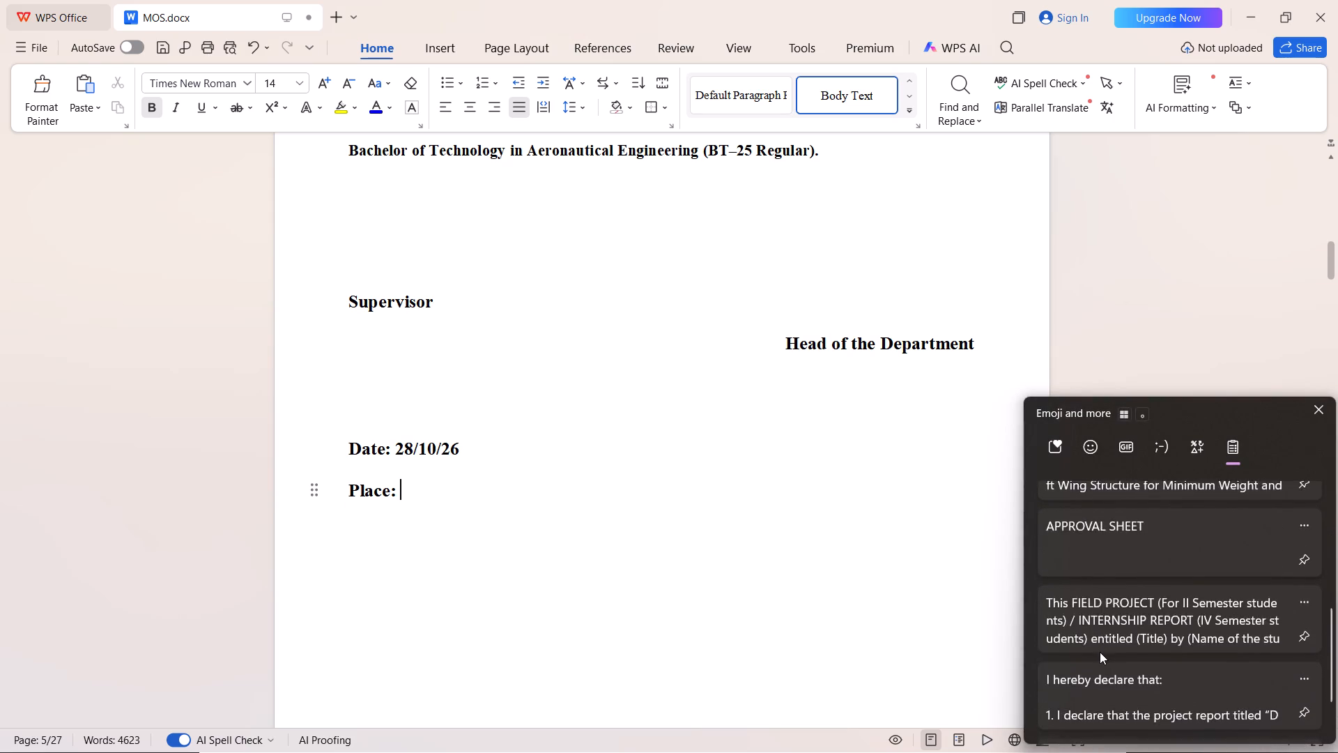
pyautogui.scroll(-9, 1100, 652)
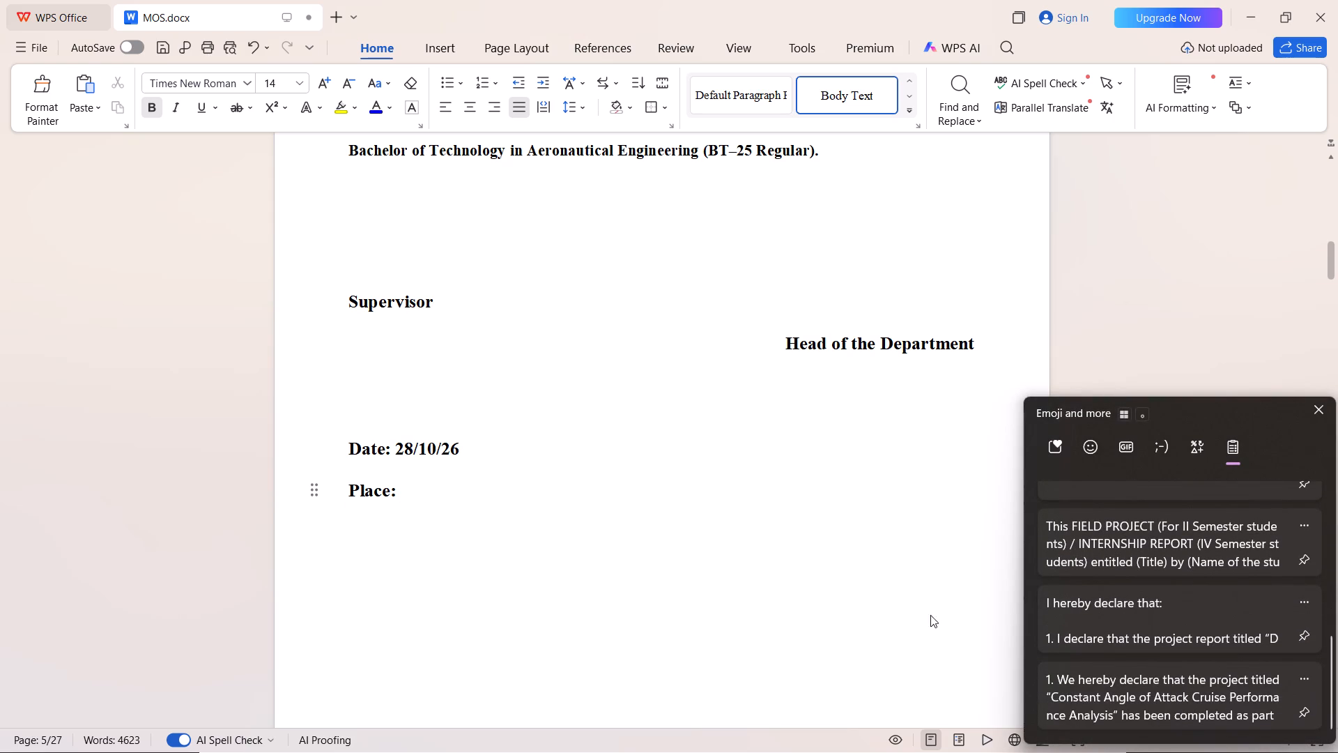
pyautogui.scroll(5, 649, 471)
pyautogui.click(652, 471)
# Copy "INSTITUTE OF AERONAUTICAL ENGINEERING" from the "Place:" line at the end of the declaration page.
pyautogui.scroll(3, 652, 472)
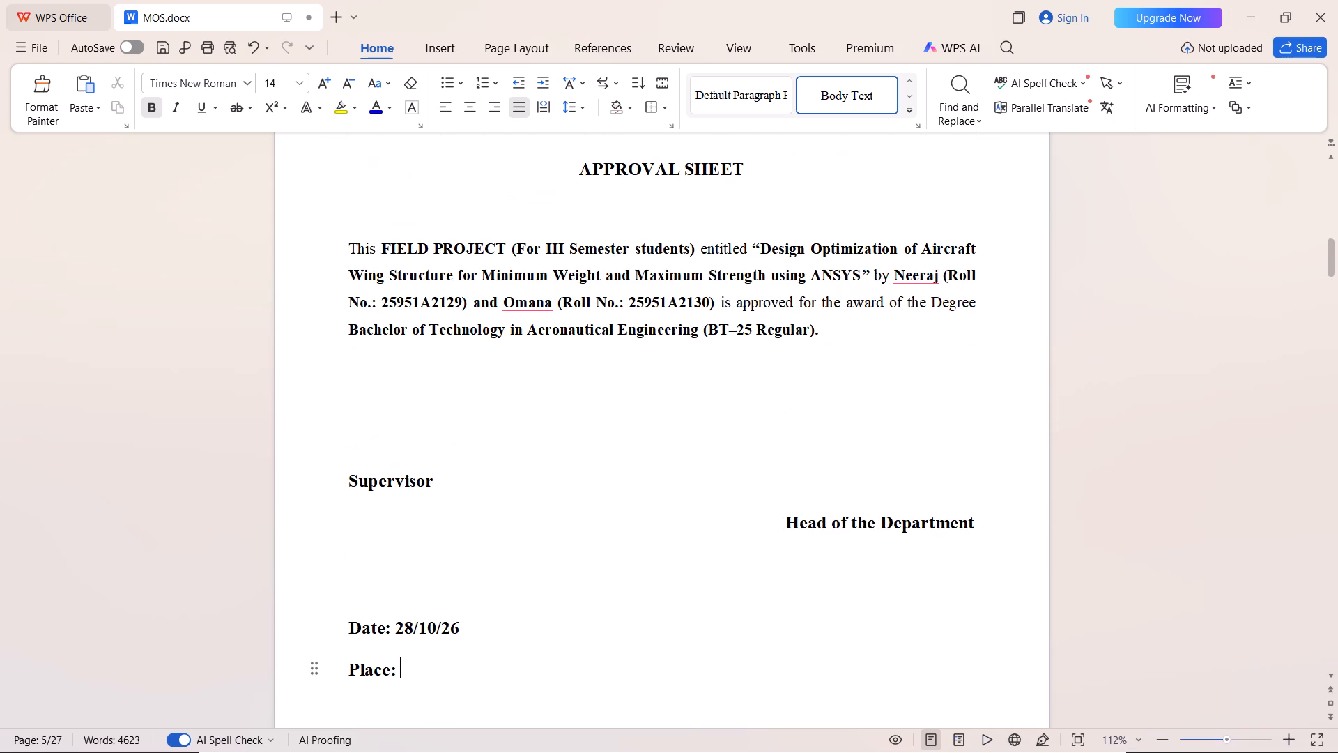
pyautogui.scroll(3, 609, 400)
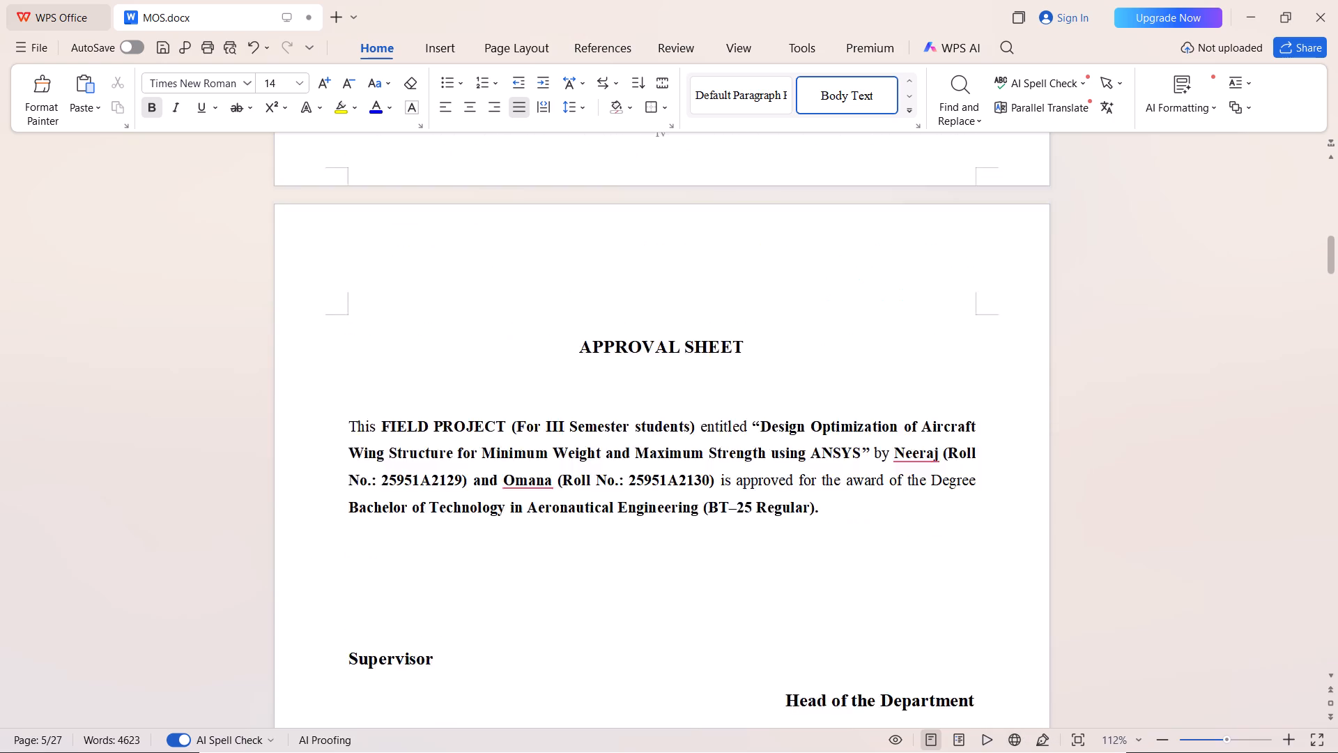
pyautogui.scroll(8, 610, 400)
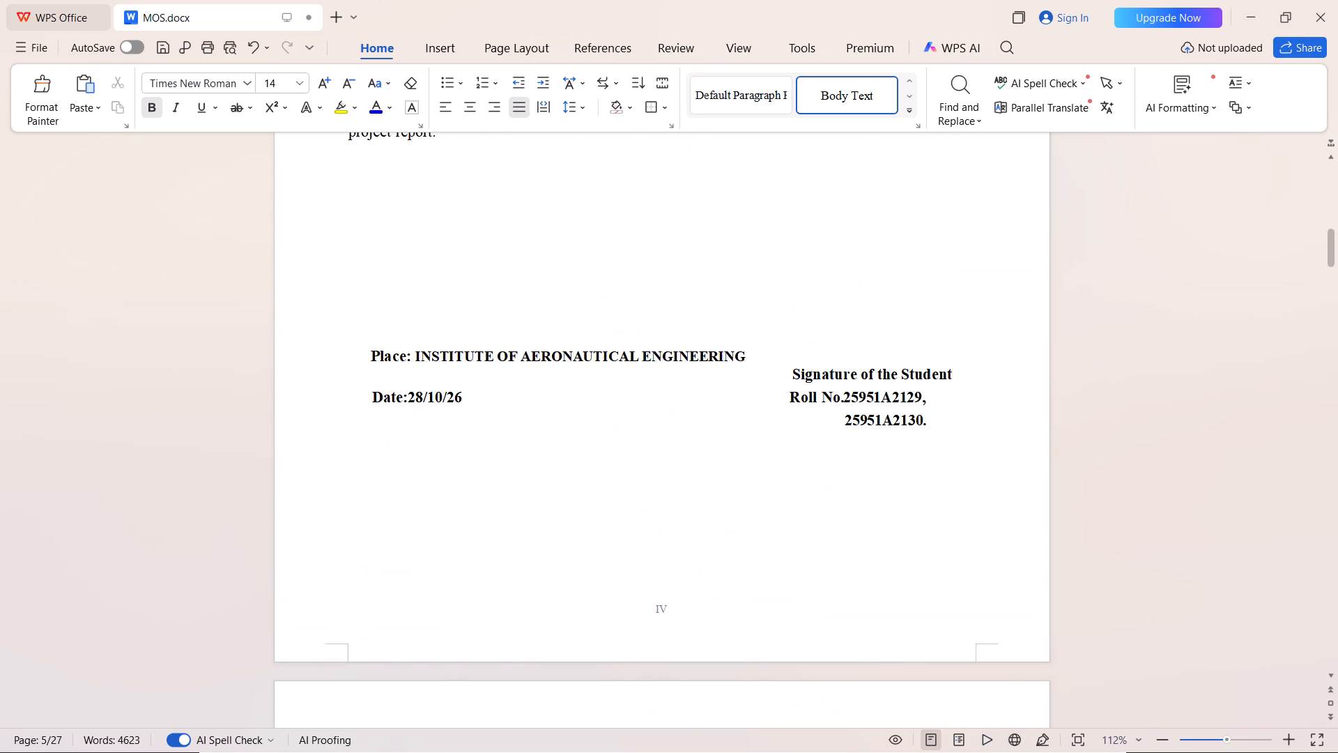
pyautogui.moveTo(417, 356); pyautogui.dragTo(761, 376)
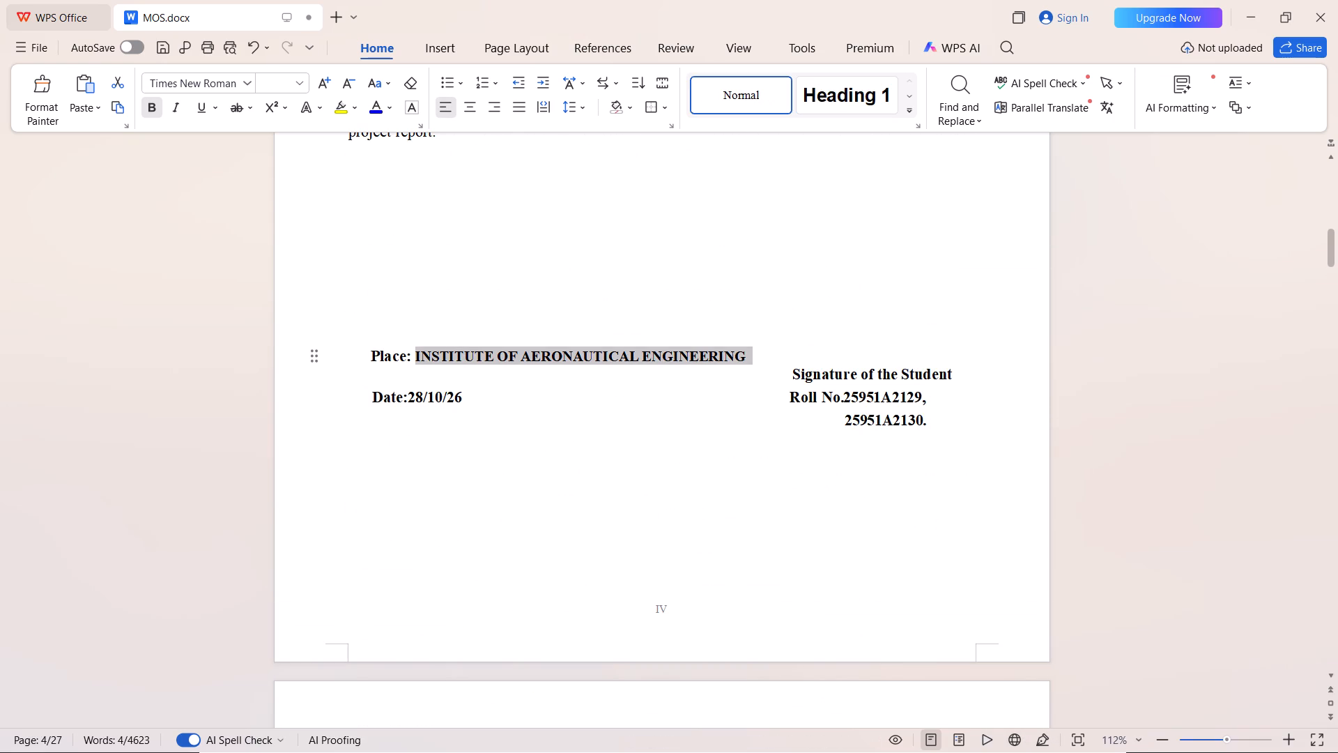
pyautogui.moveTo(761, 376); pyautogui.dragTo(760, 374)
pyautogui.hotkey('ctrl', 'c')
# Paste the copied institute name after "Place:" on the approval sheet.
pyautogui.keyDown('ctrl'); pyautogui.scroll(-6, 764, 388); pyautogui.keyUp('ctrl')
pyautogui.scroll(-2, 748, 400)
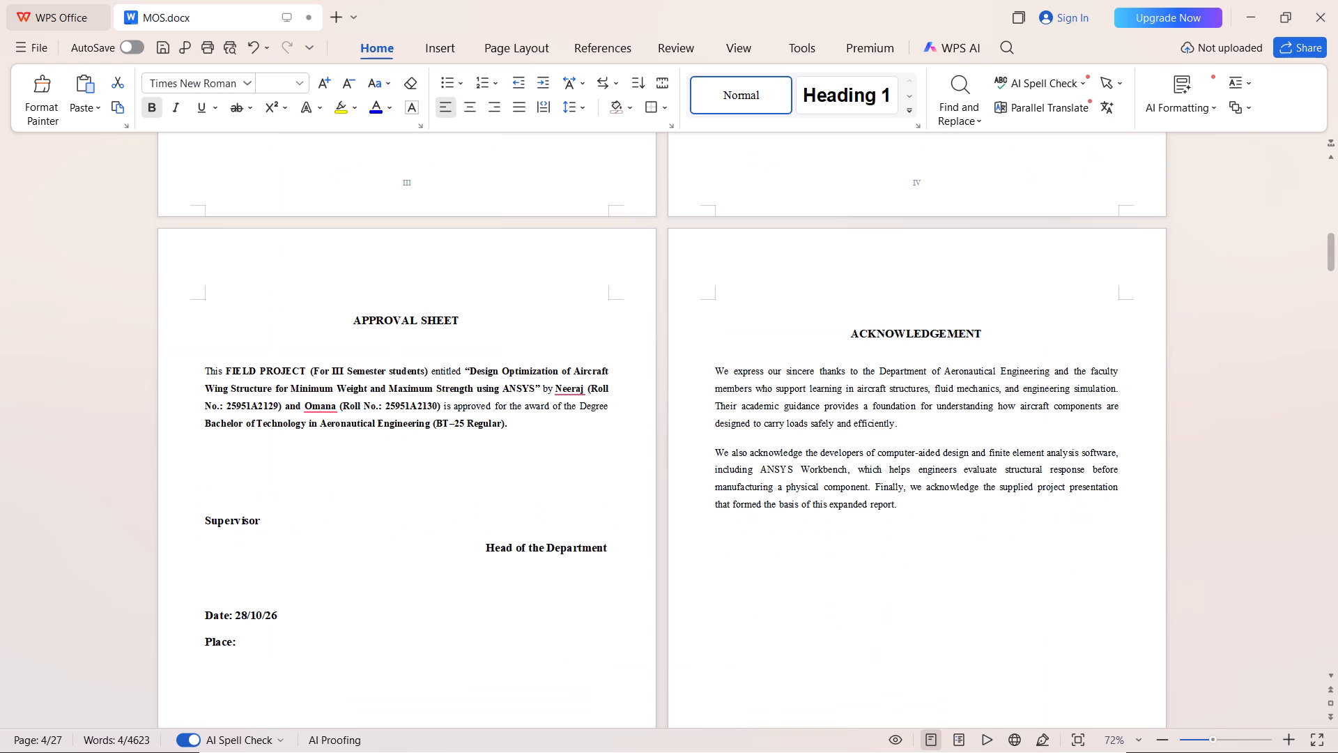
pyautogui.scroll(1, 748, 400)
pyautogui.keyDown('ctrl'); pyautogui.scroll(4, 748, 400); pyautogui.keyUp('ctrl')
pyautogui.keyDown('ctrl'); pyautogui.scroll(-1, 748, 400); pyautogui.keyUp('ctrl')
pyautogui.scroll(-3, 622, 718)
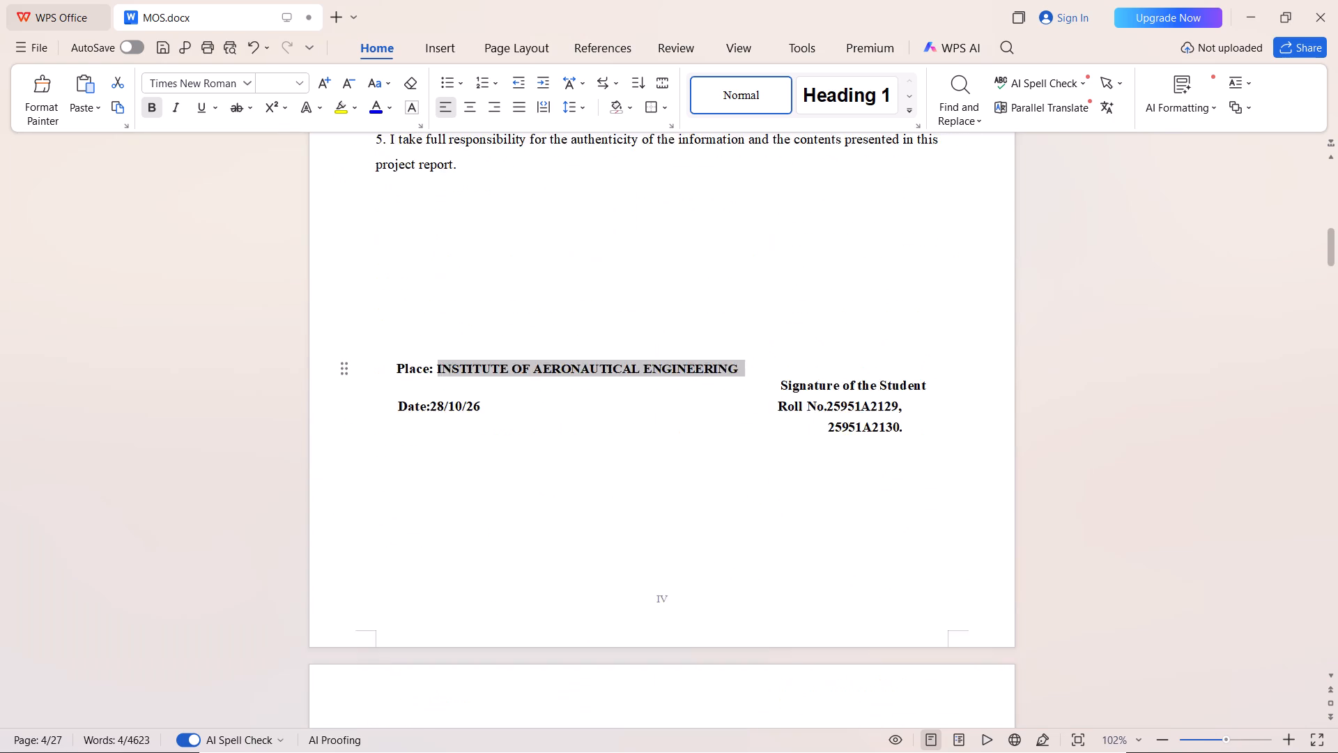
pyautogui.scroll(-12, 621, 716)
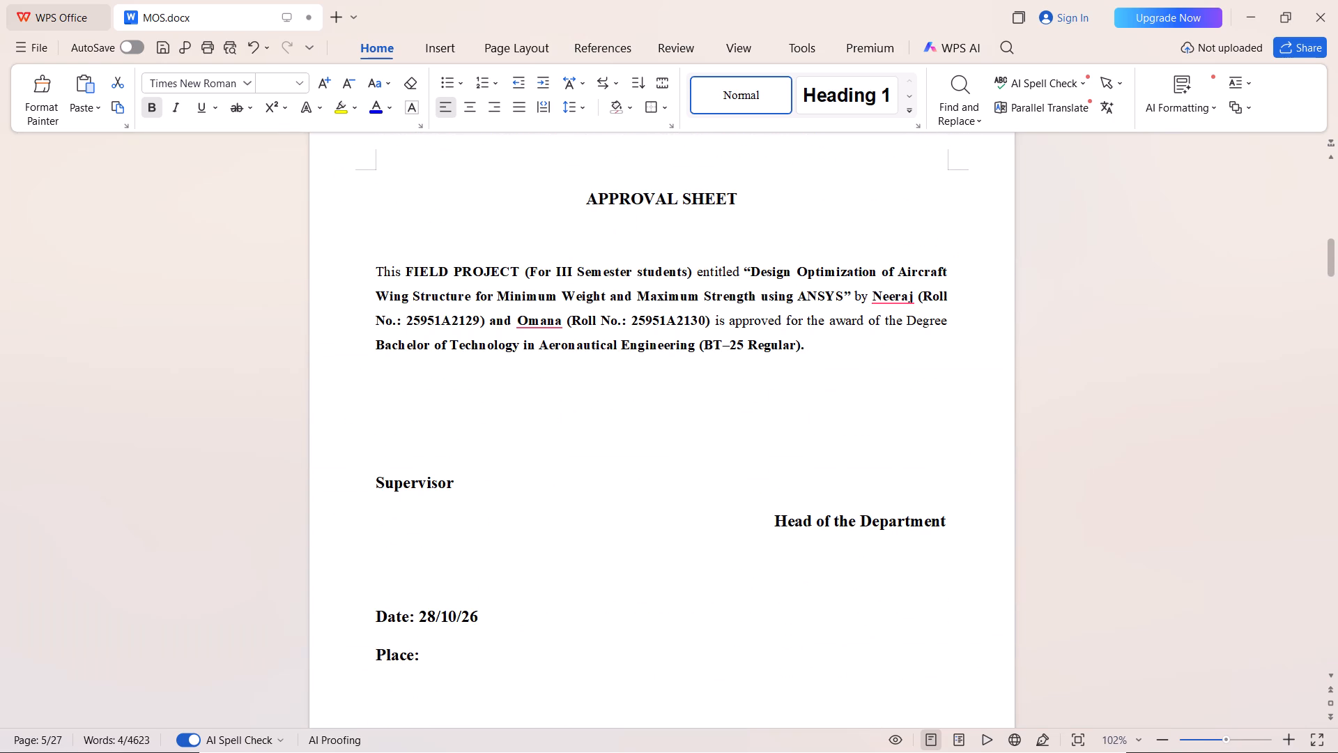
pyautogui.click(454, 657)
pyautogui.hotkey('ctrl', 'v')
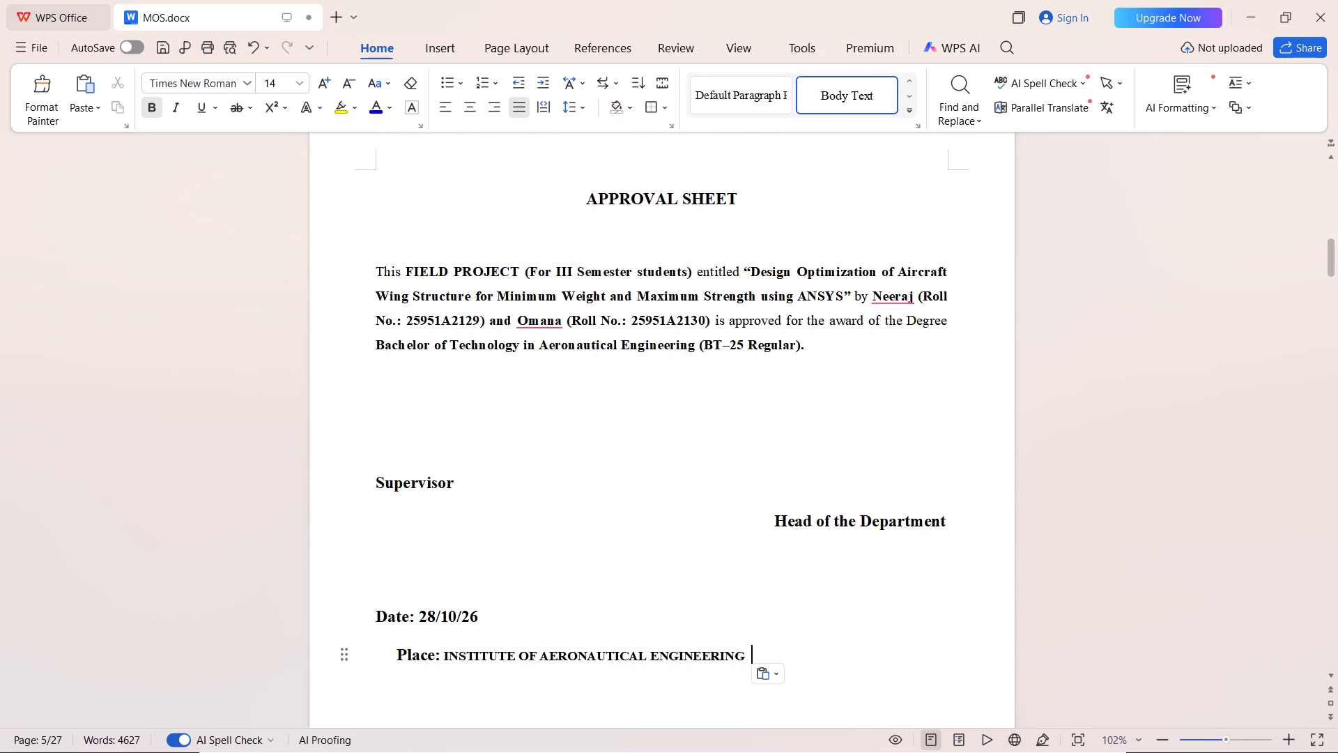
# Remove the indent from the approval sheet's "Place:" line so it lines up with the "Date:" line.
pyautogui.click(400, 661)
pyautogui.press('BackSpace')
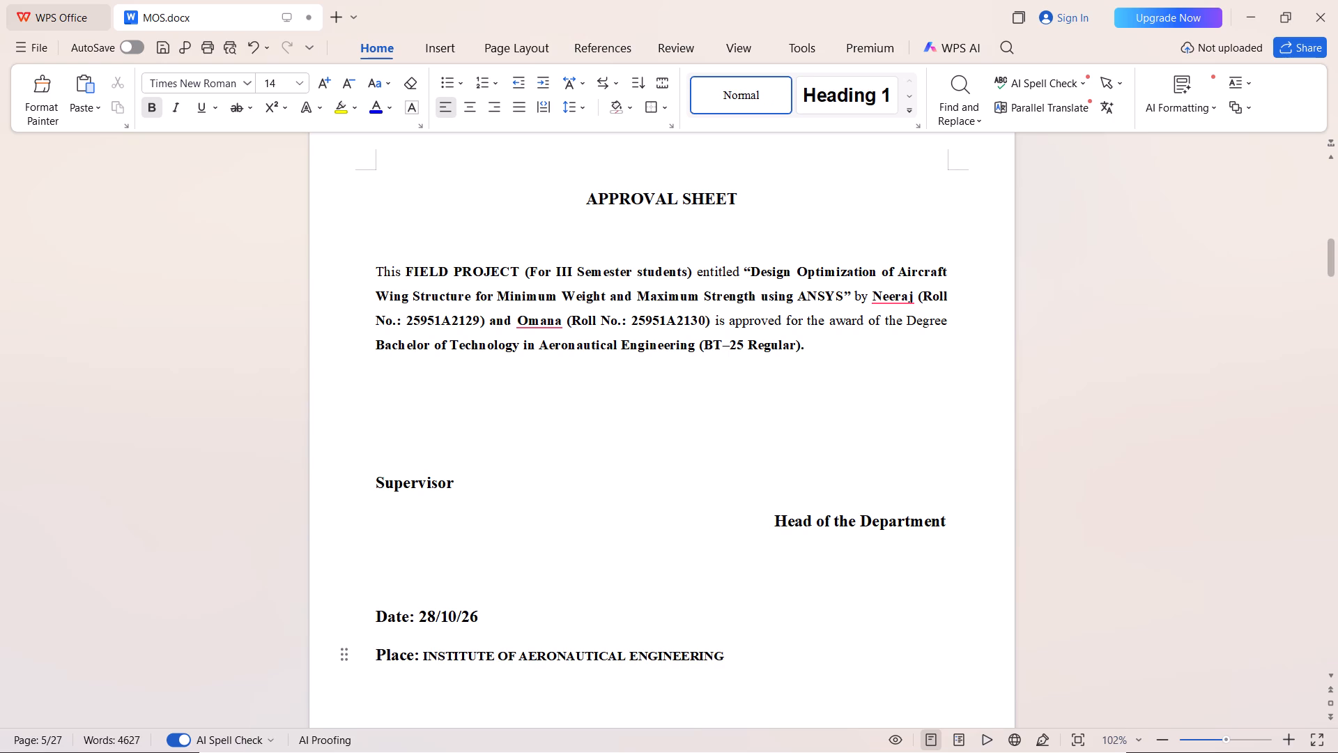
# Set the font size of "INSTITUTE OF AERONAUTICAL ENGINEERING" on the approval sheet's "Place:" line to 12.
pyautogui.doubleClick(705, 653)
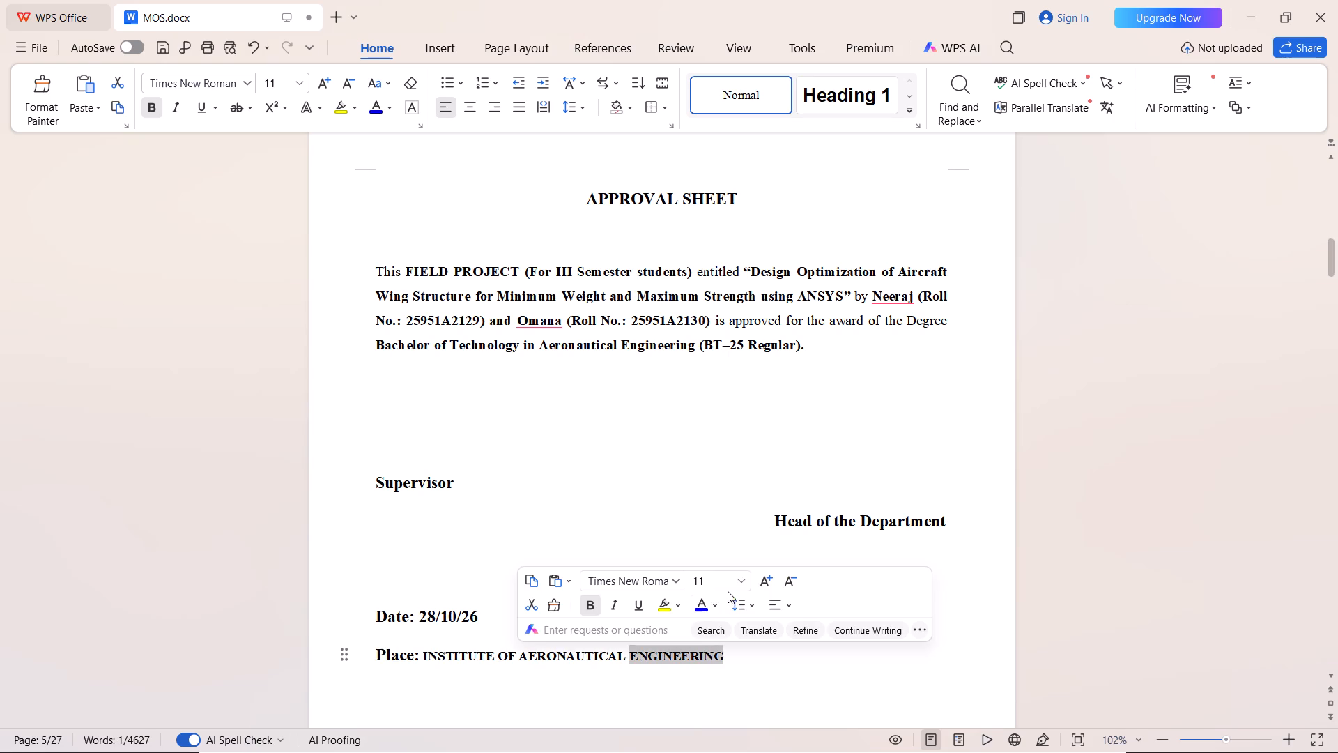
pyautogui.moveTo(751, 657); pyautogui.dragTo(433, 660)
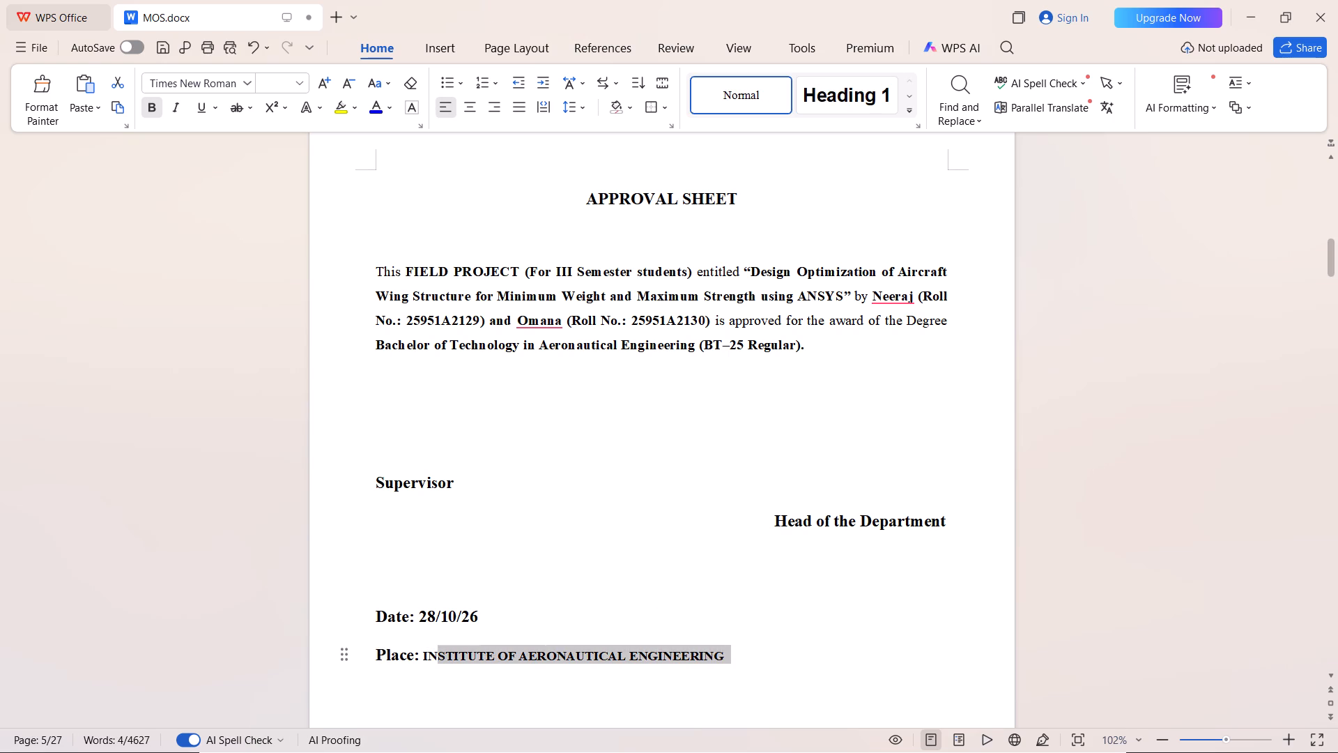
pyautogui.moveTo(433, 660); pyautogui.dragTo(425, 657)
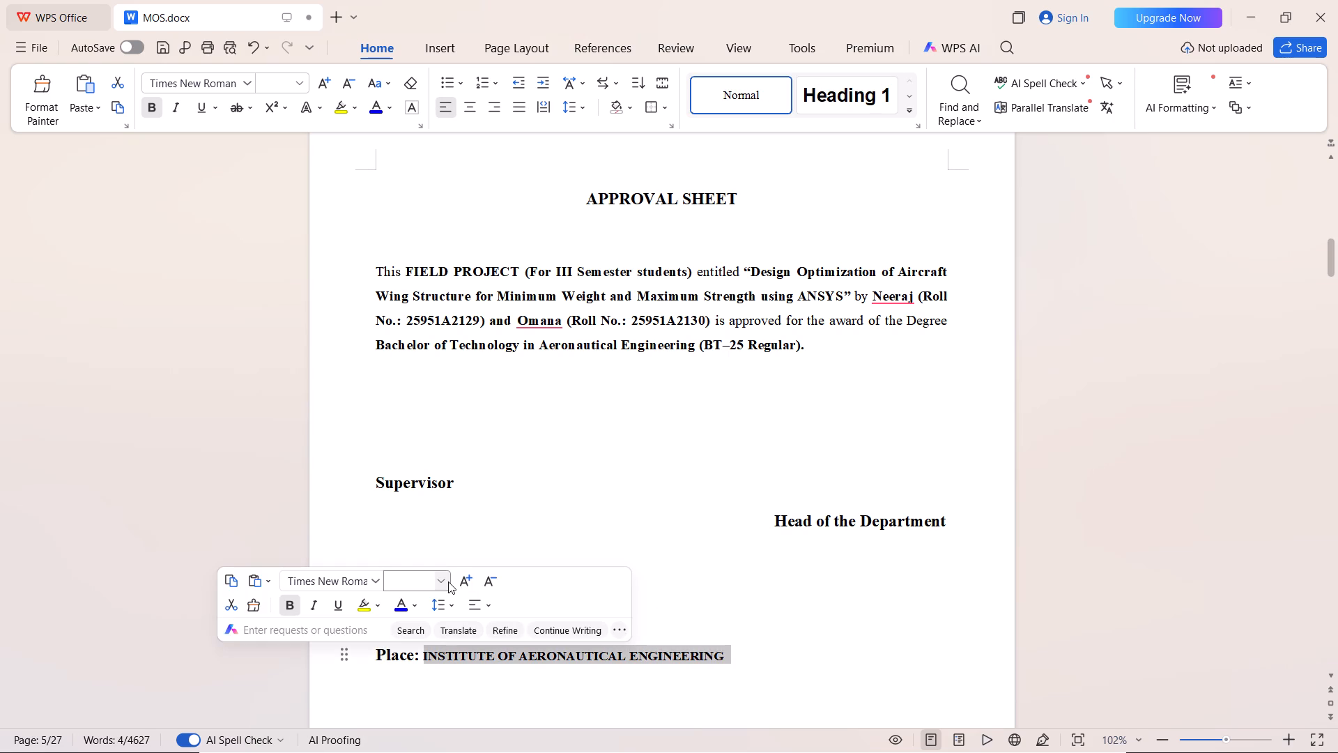
pyautogui.click(447, 581)
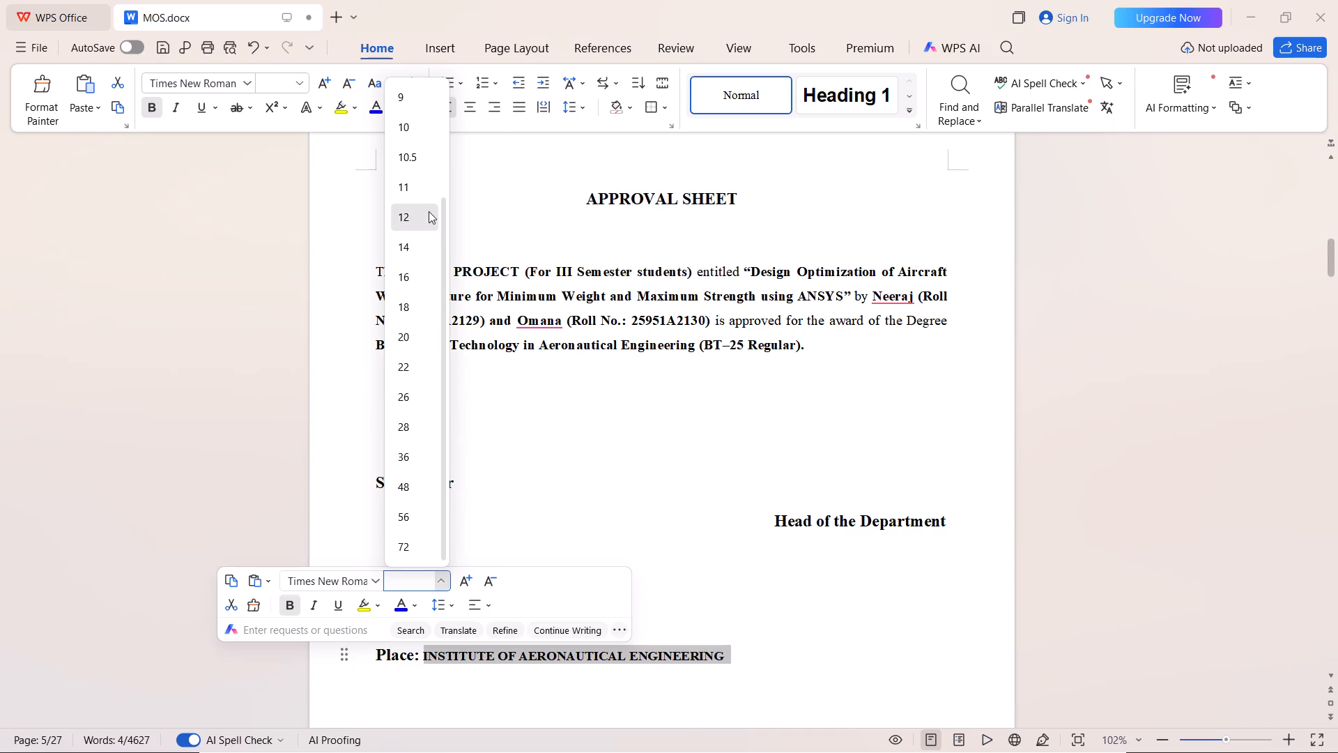
pyautogui.click(428, 212)
pyautogui.click(748, 493)
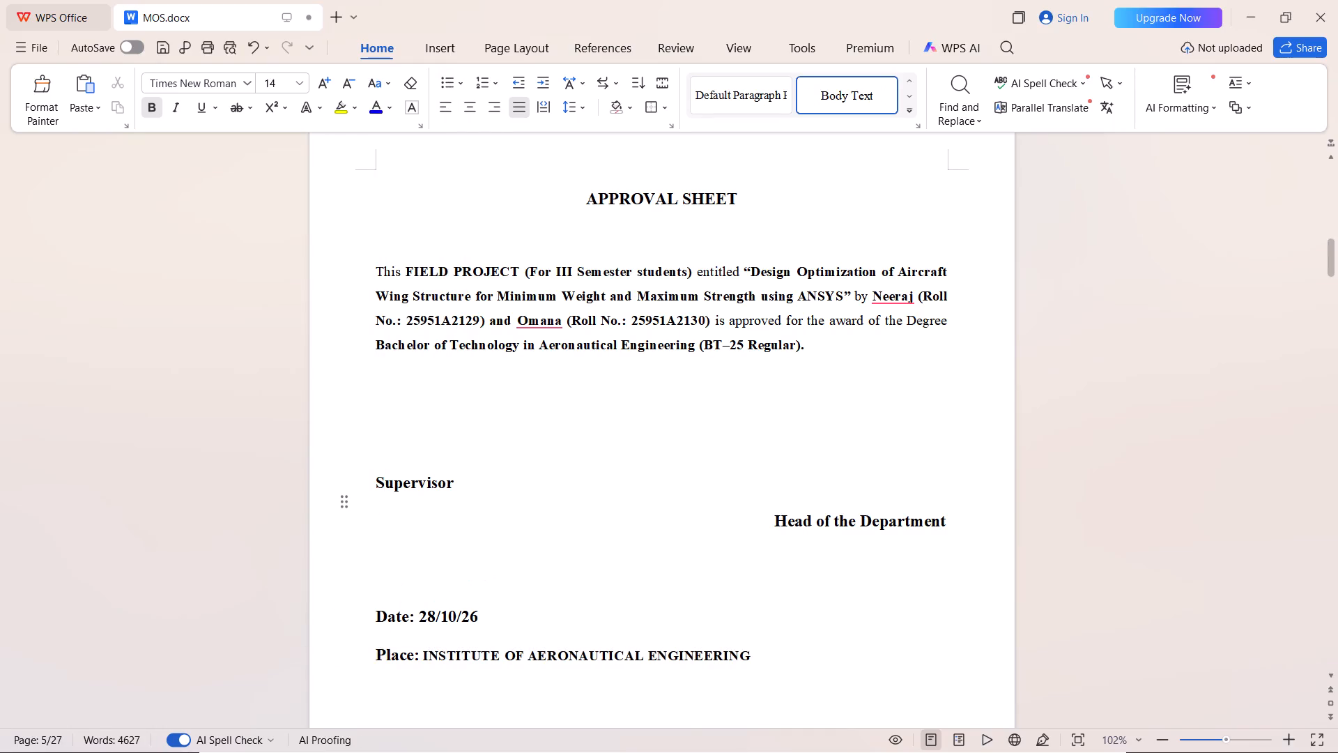
# Select the word "of" in the "Head of the Department" line on the approval sheet.
pyautogui.doubleClick(833, 523)
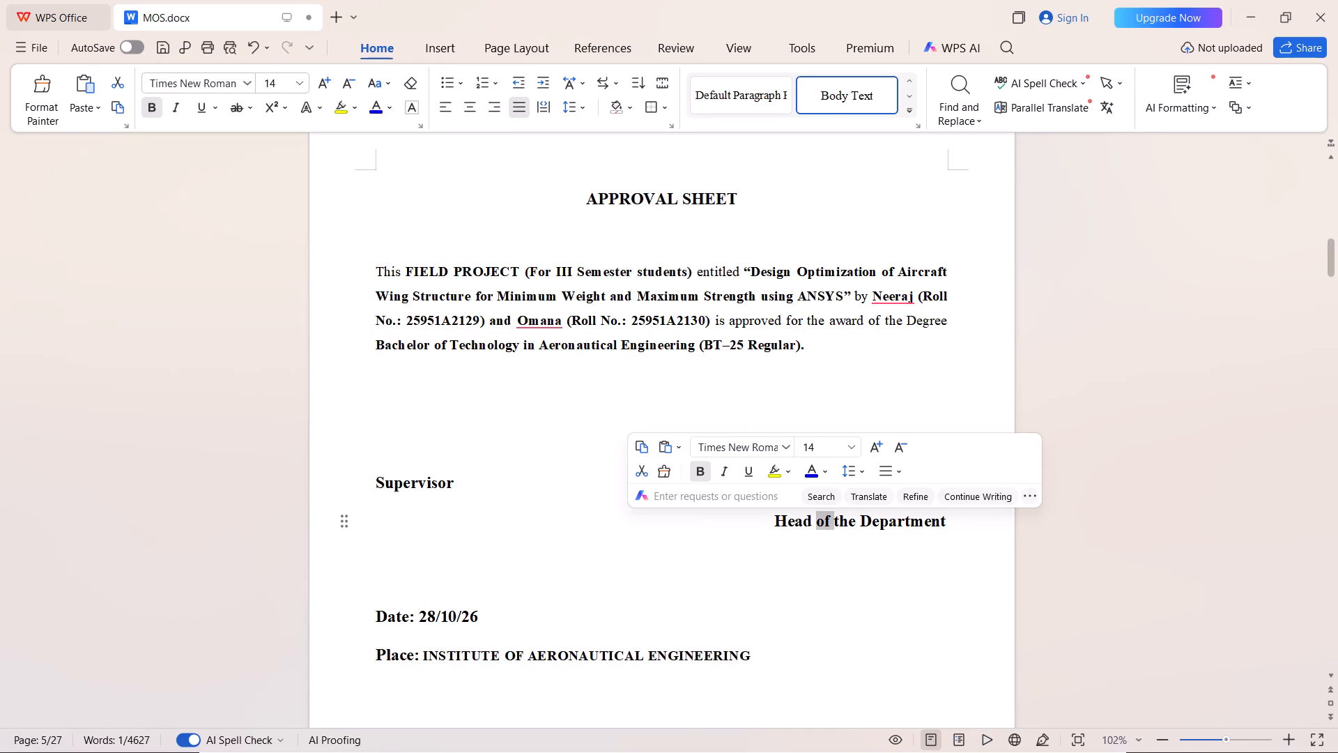
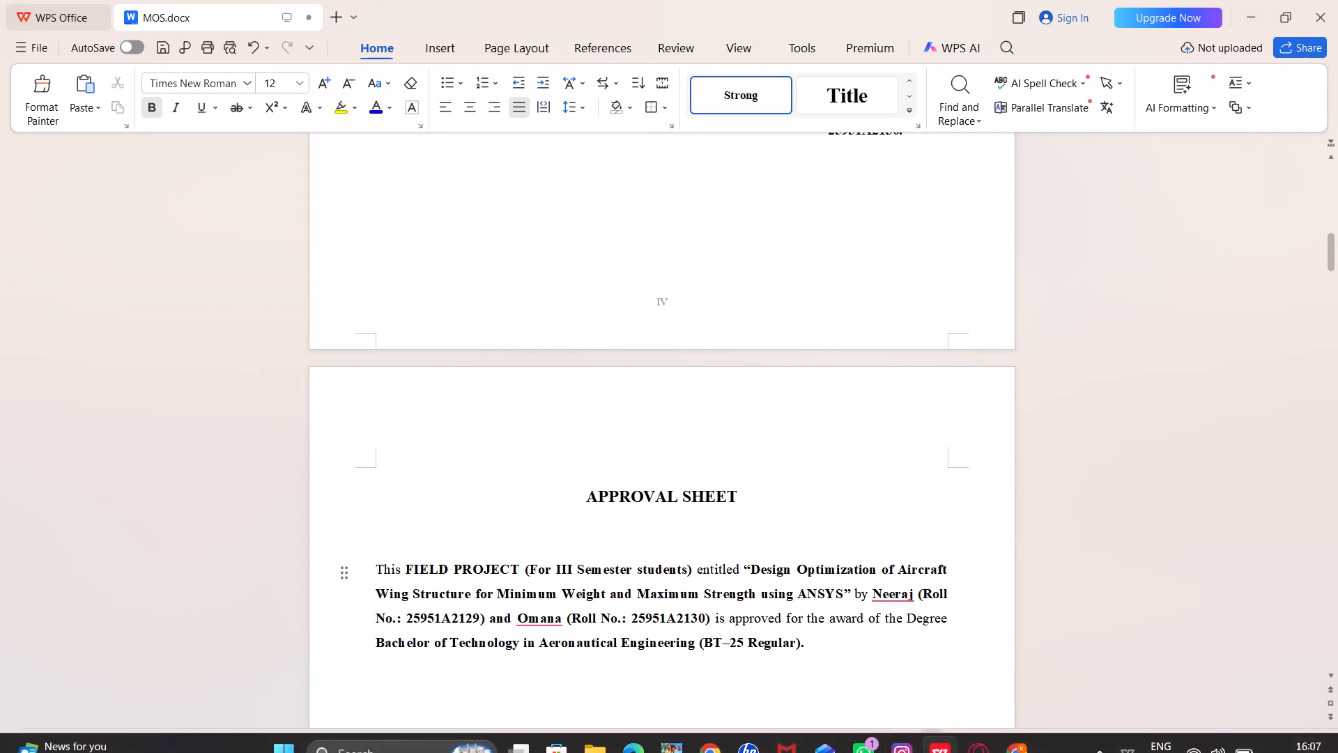
# Remove the bold formatting from "FIELD PROJECT (For III Semester students)" in the approval sheet paragraph.
pyautogui.moveTo(410, 570); pyautogui.dragTo(410, 570)
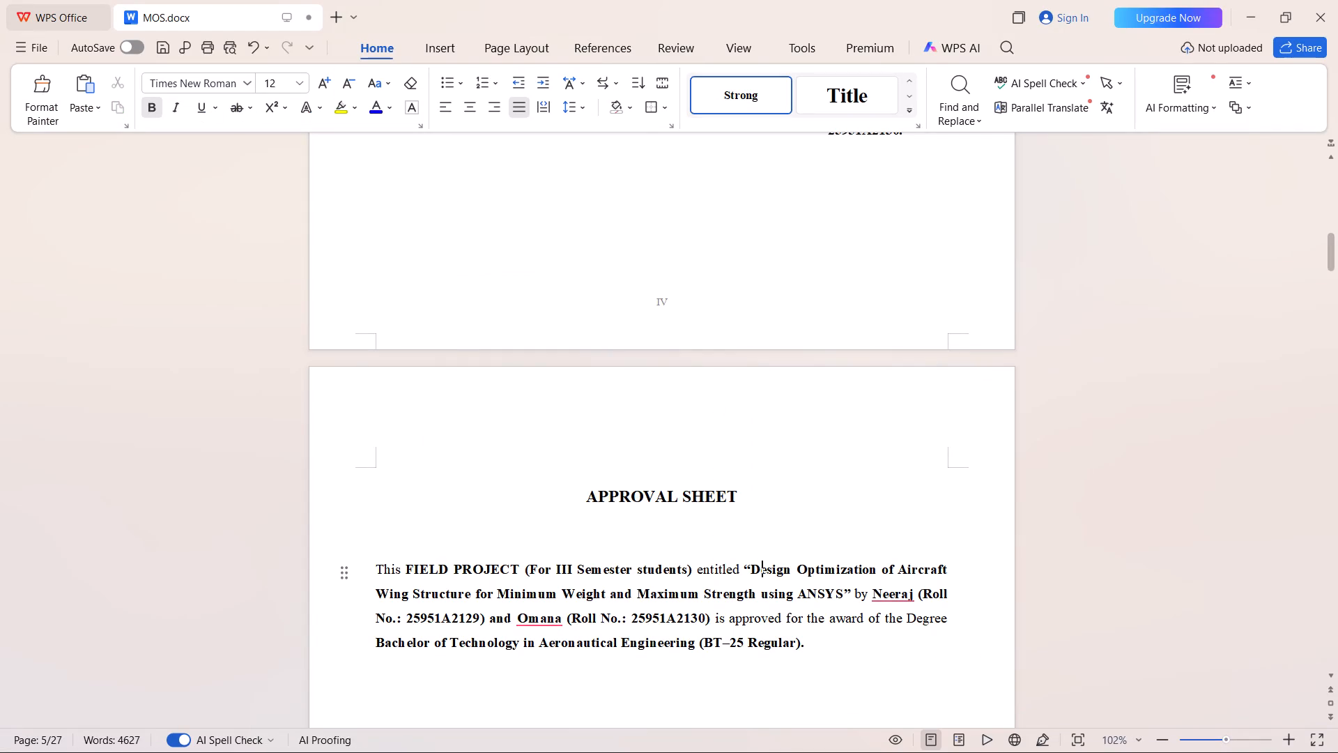
pyautogui.moveTo(410, 570); pyautogui.dragTo(690, 575)
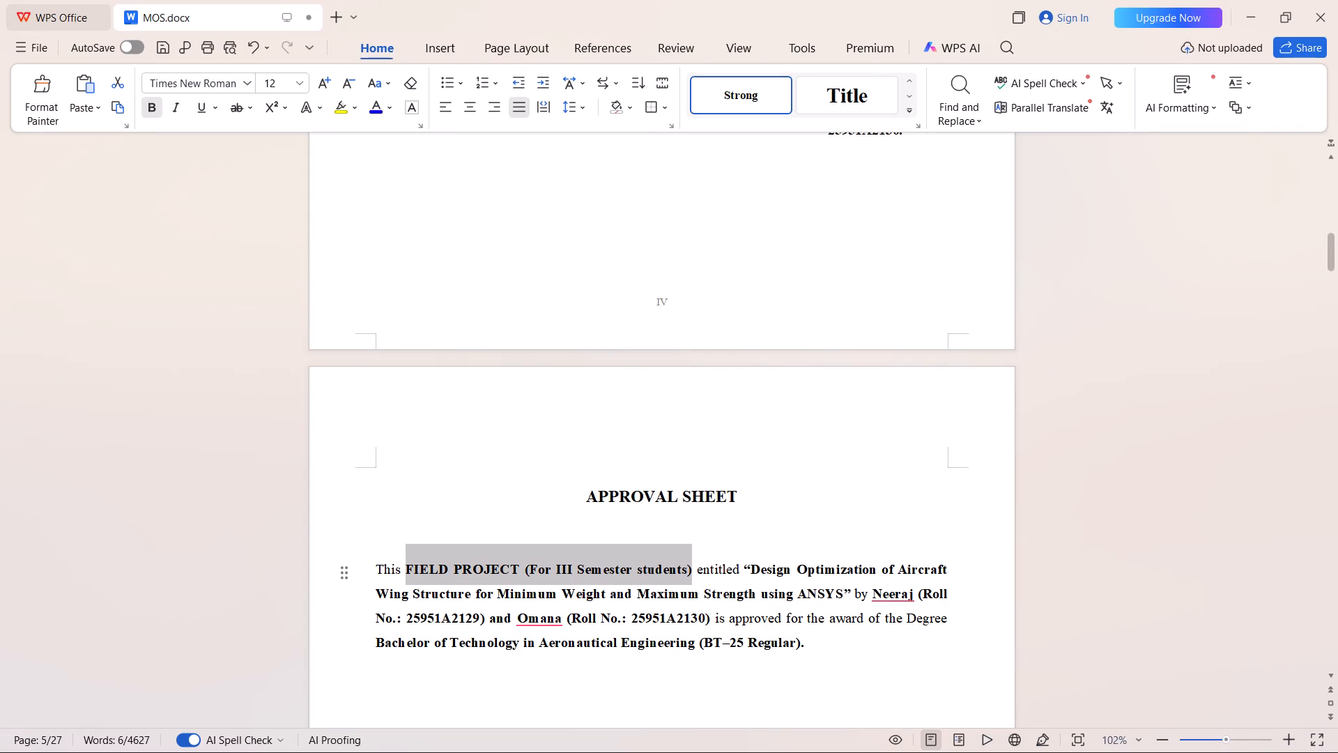
pyautogui.moveTo(690, 575); pyautogui.dragTo(693, 572)
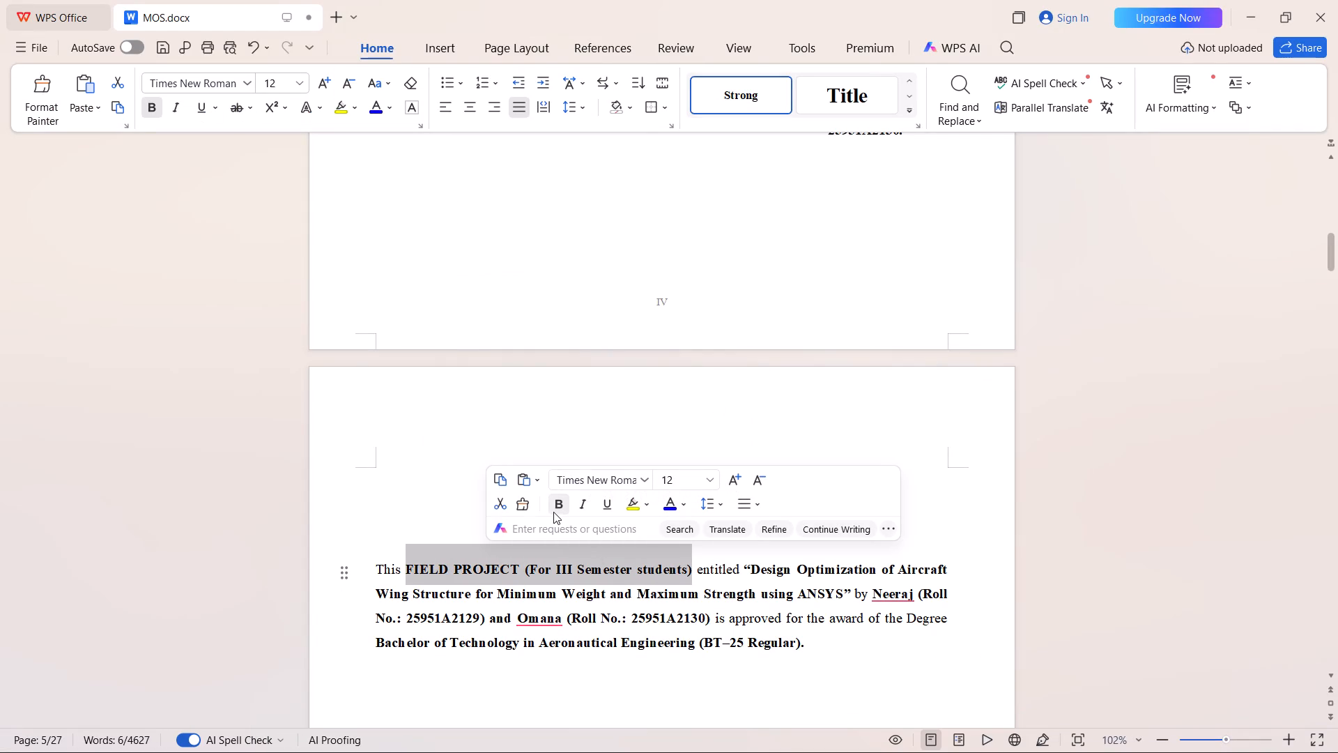
pyautogui.click(553, 512)
pyautogui.click(411, 528)
# Remove the bold formatting from the two students' names and roll numbers in the approval sheet paragraph.
pyautogui.scroll(-1, 528, 522)
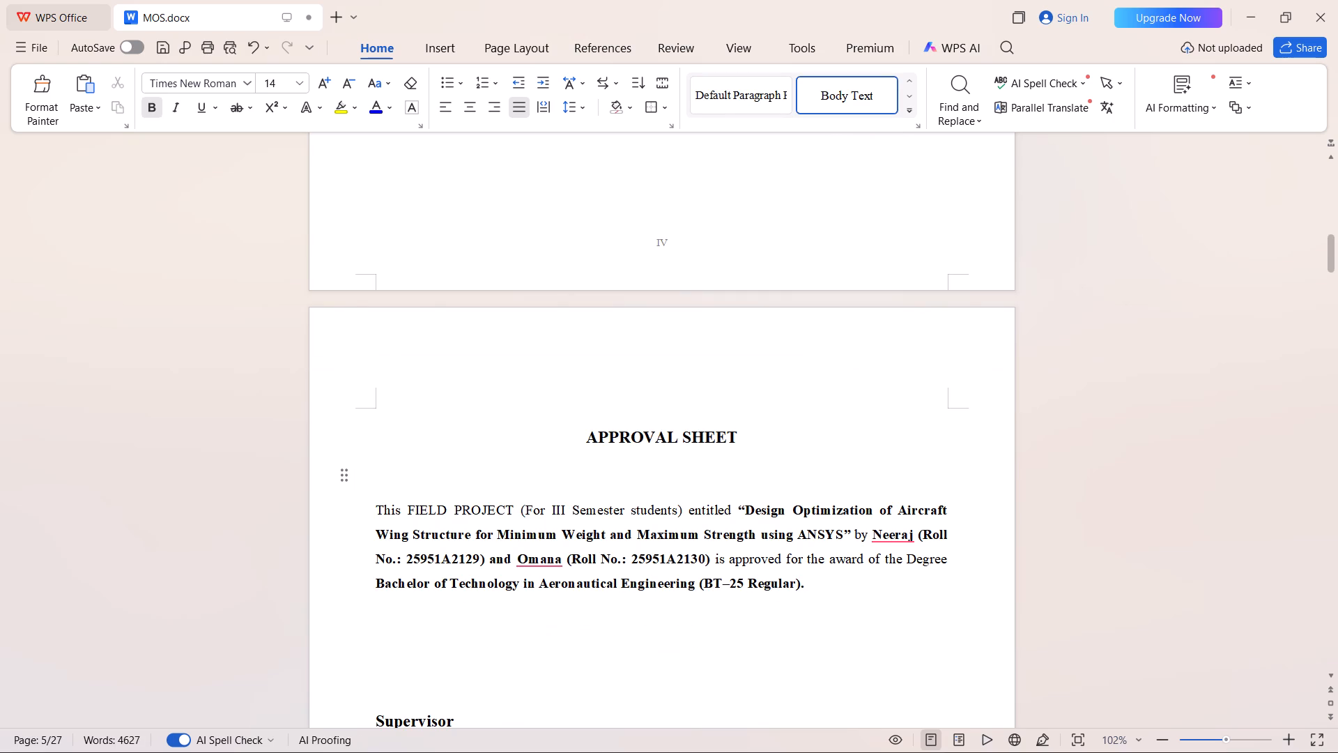
pyautogui.moveTo(872, 535); pyautogui.dragTo(711, 556)
pyautogui.click(580, 621)
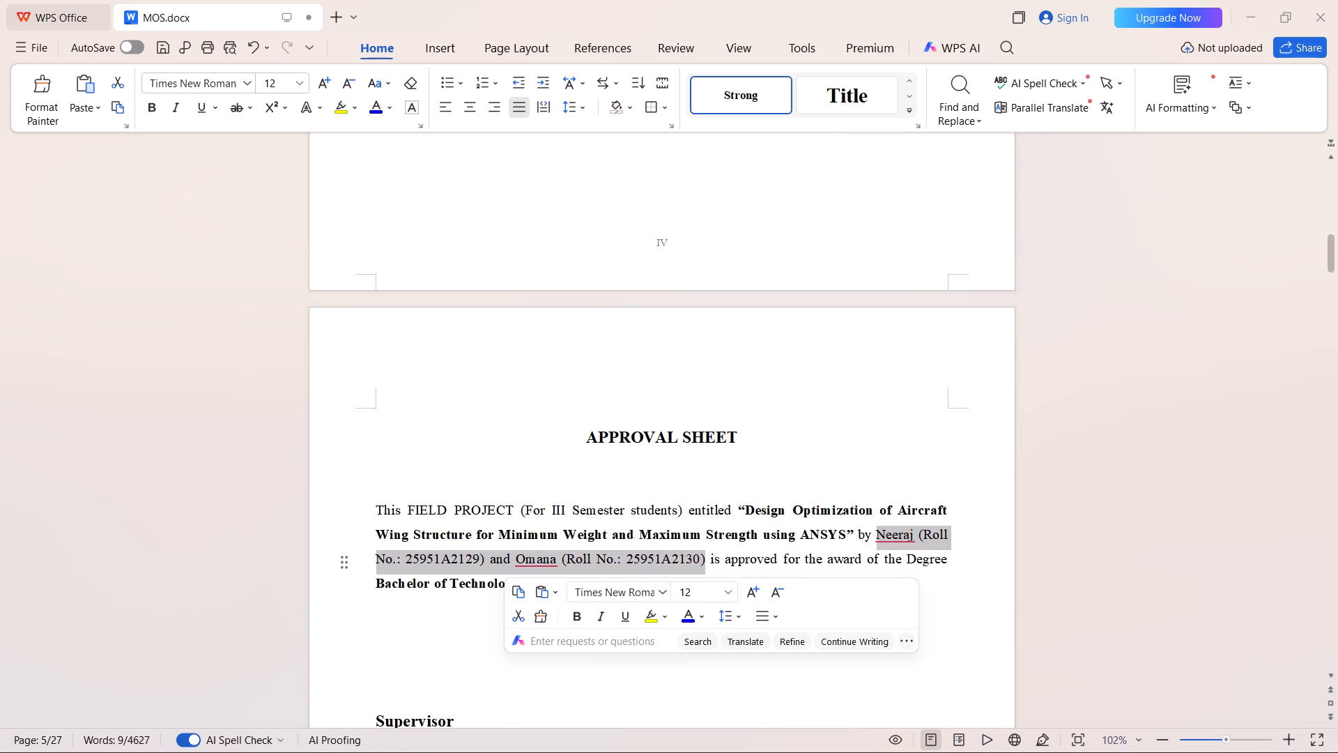
pyautogui.click(465, 656)
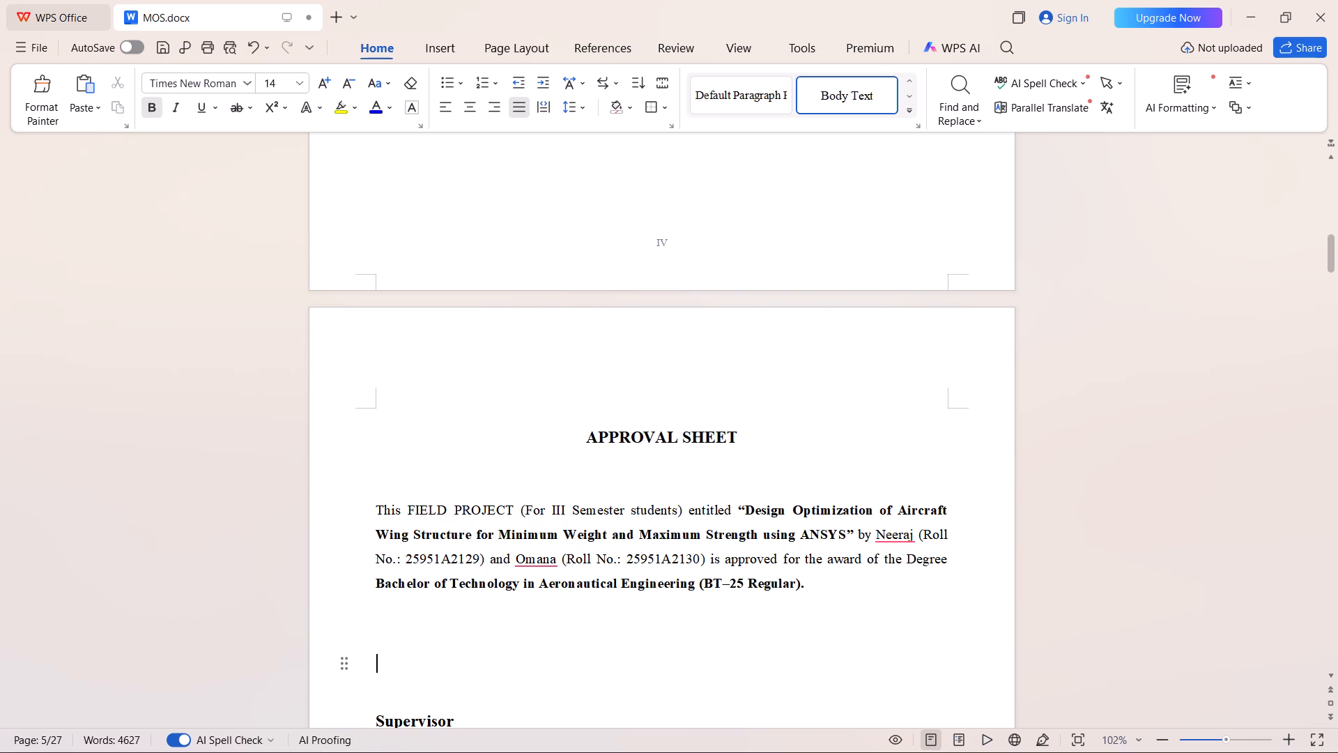
# Remove the bold formatting from "Bachelor of Technology in Aeronautical Engineering (BT–25 Regular)." on the approval sheet.
pyautogui.moveTo(377, 581); pyautogui.dragTo(695, 591)
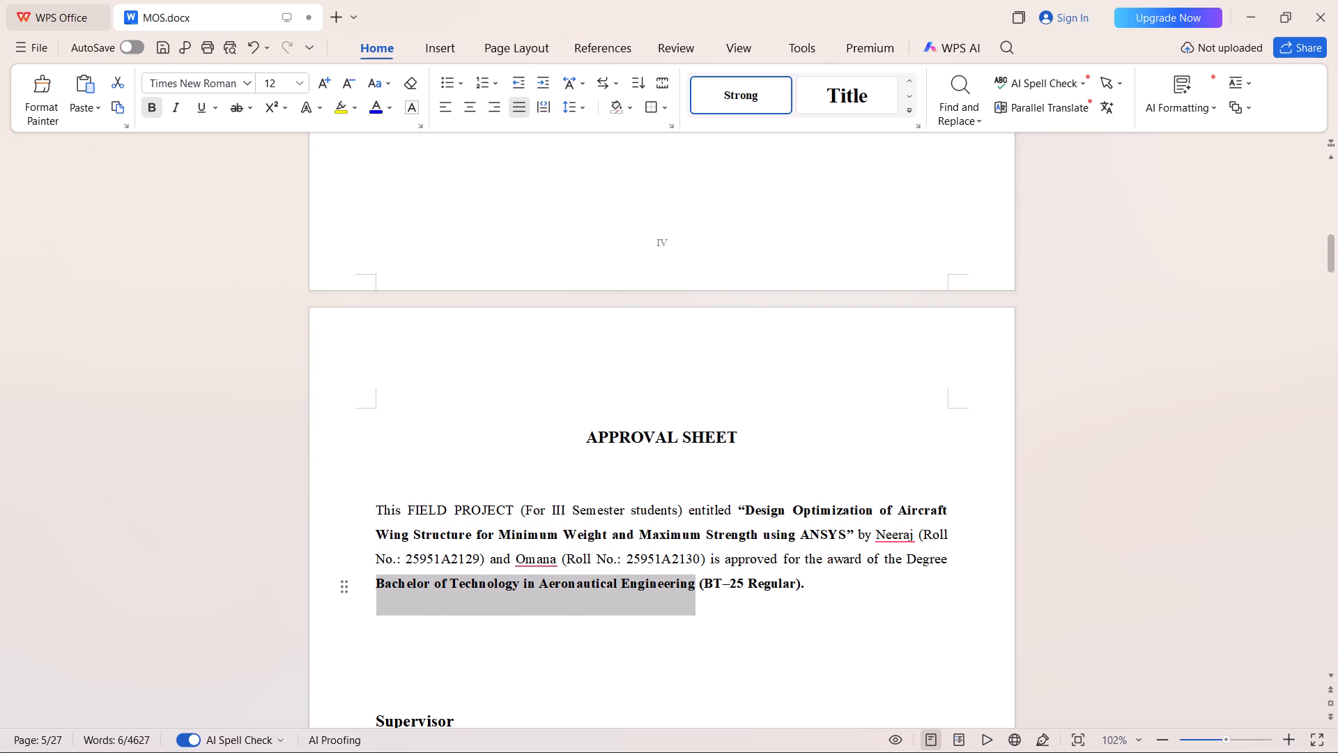
pyautogui.moveTo(695, 591); pyautogui.dragTo(808, 596)
pyautogui.click(668, 536)
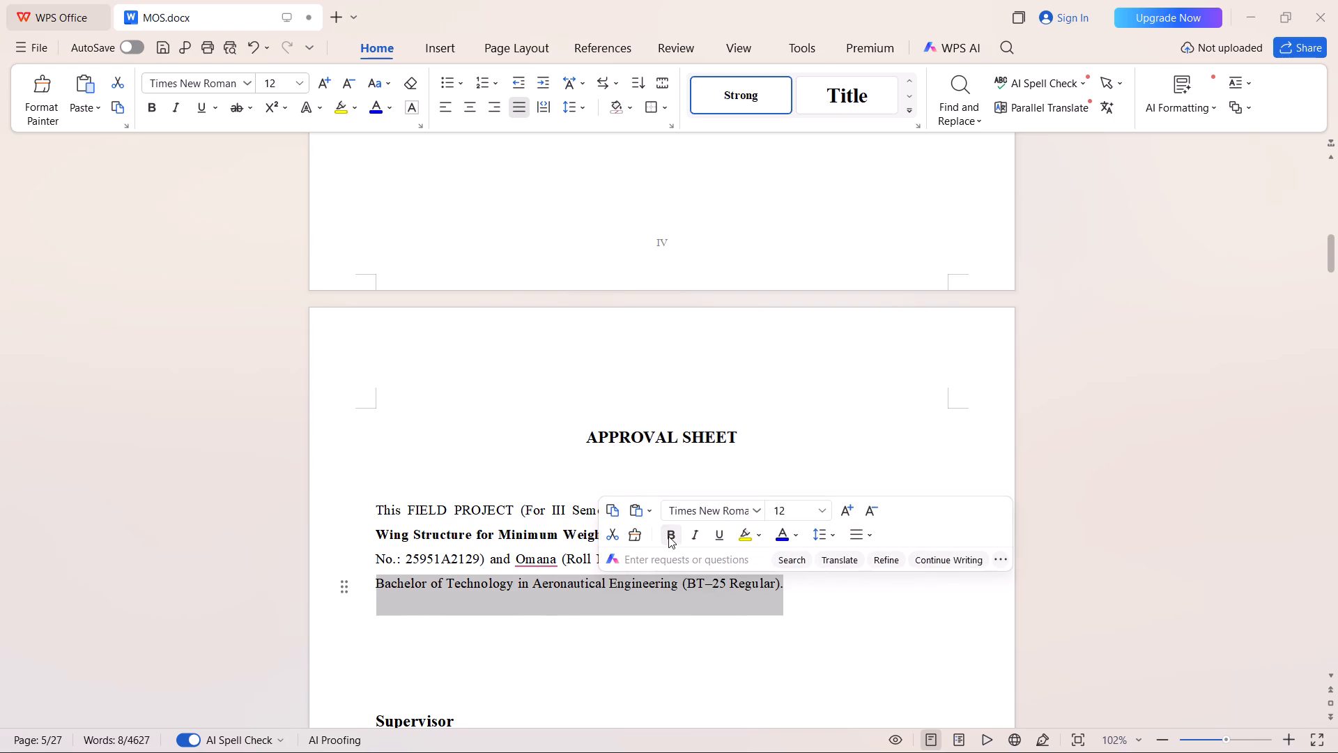
pyautogui.click(594, 645)
# Review the front-matter pages from the declaration through the contents table, checking their layout and page numbers.
pyautogui.scroll(-1, 755, 552)
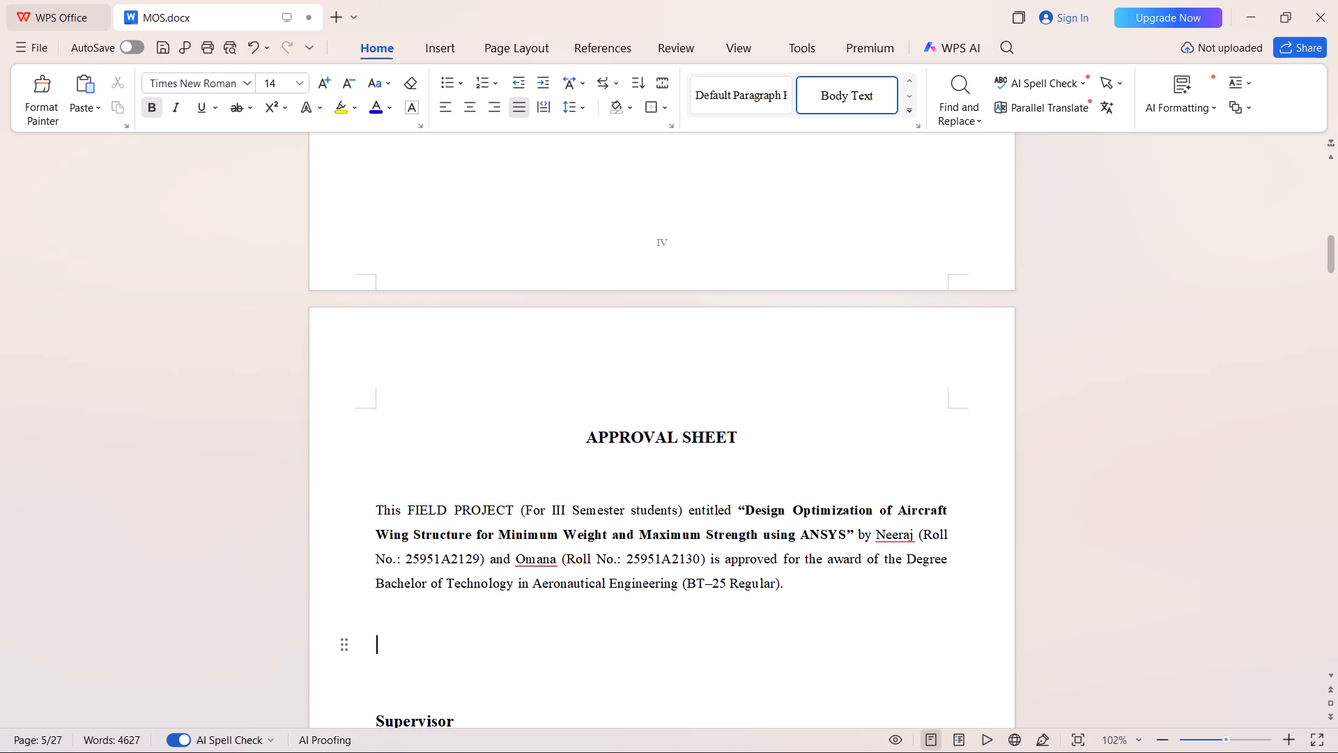
pyautogui.scroll(-1, 755, 552)
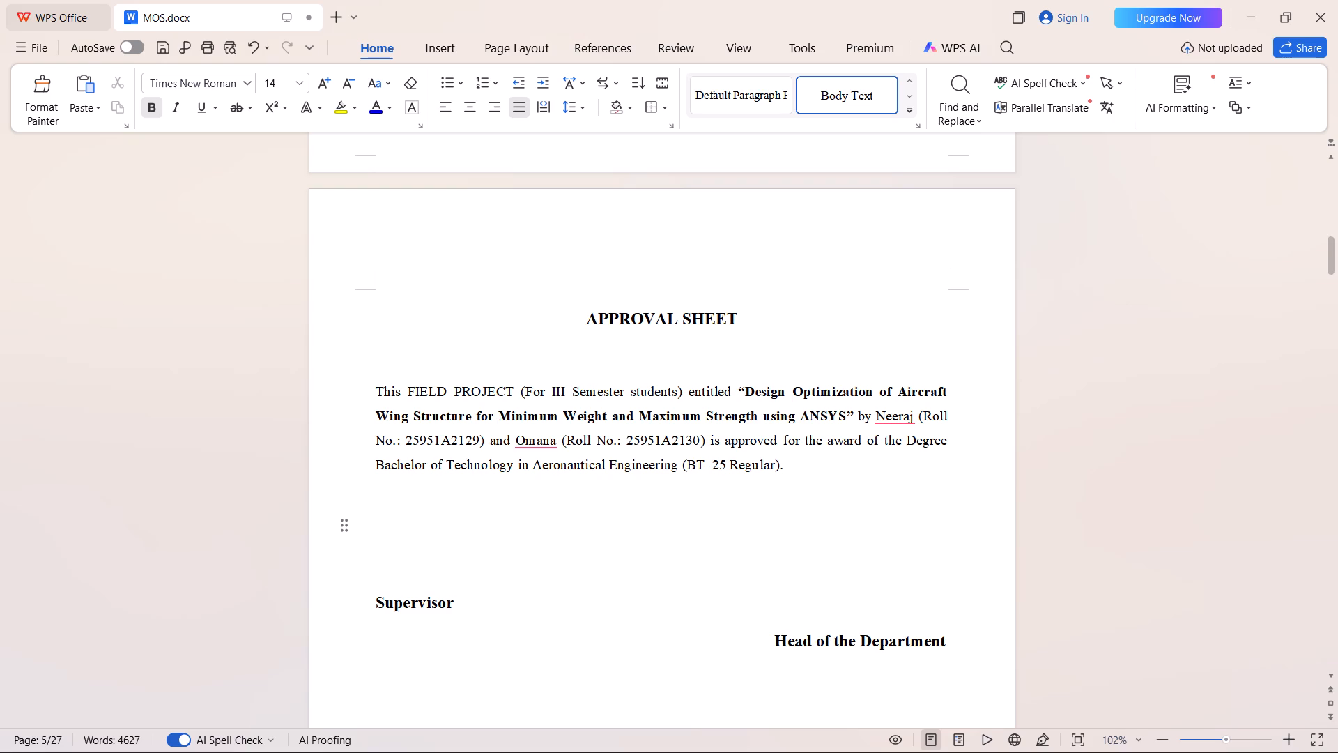
pyautogui.scroll(-5, 841, 499)
pyautogui.scroll(7, 841, 499)
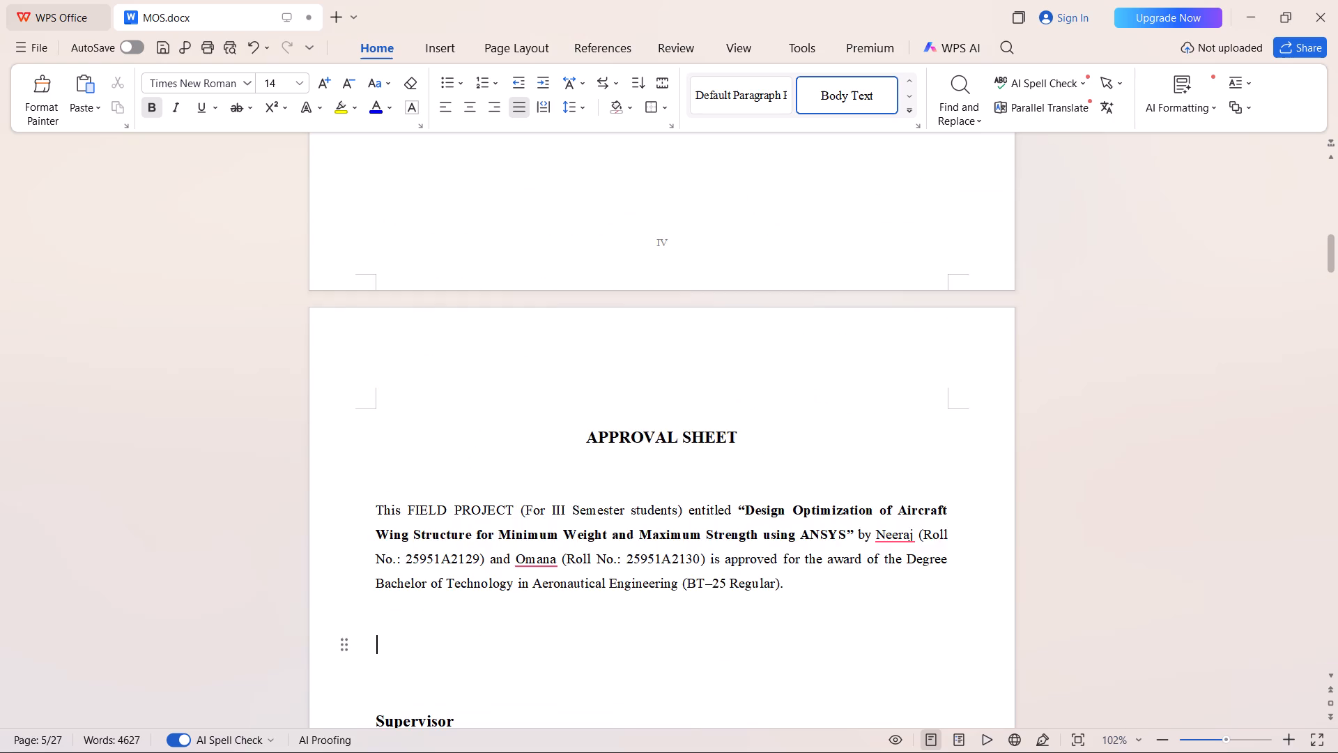
pyautogui.scroll(8, 841, 499)
pyautogui.scroll(14, 841, 499)
pyautogui.scroll(-2, 841, 499)
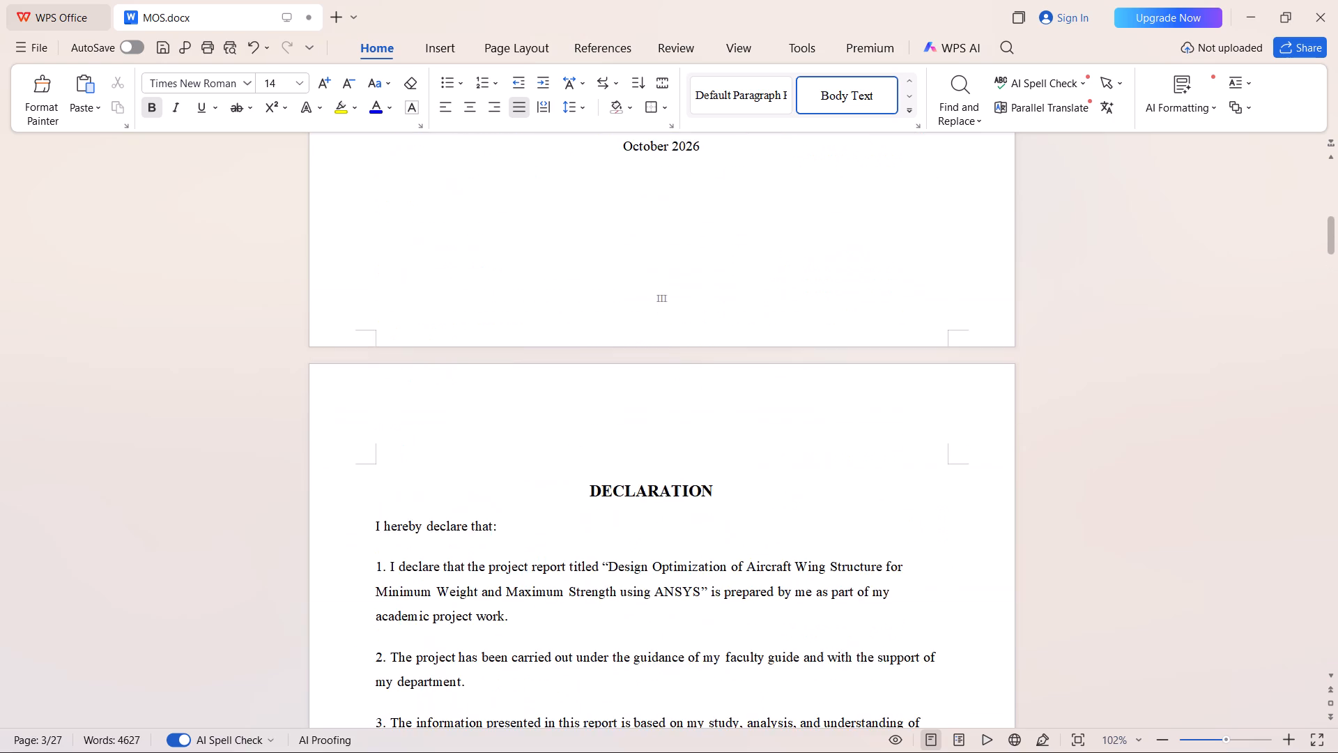
pyautogui.scroll(-20, 841, 499)
pyautogui.scroll(-18, 841, 499)
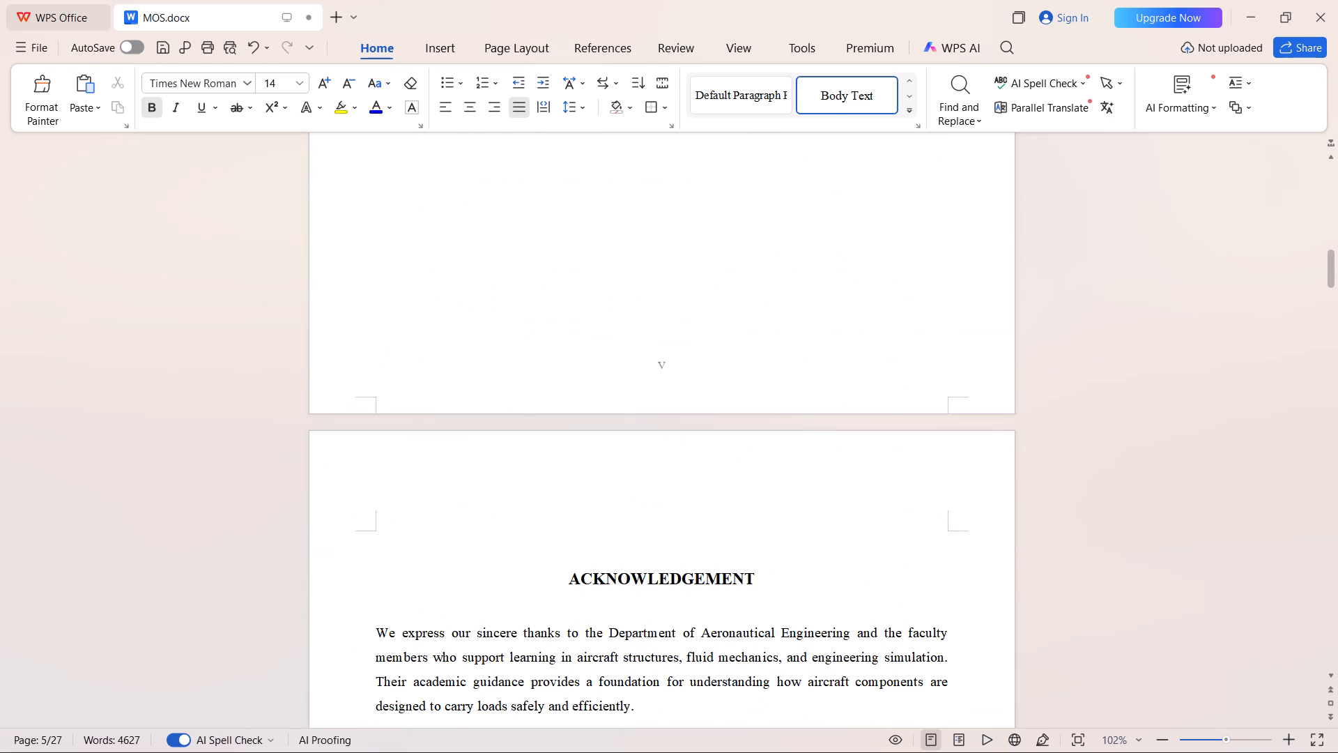
pyautogui.scroll(-18, 841, 499)
pyautogui.scroll(-20, 841, 499)
pyautogui.scroll(-6, 841, 499)
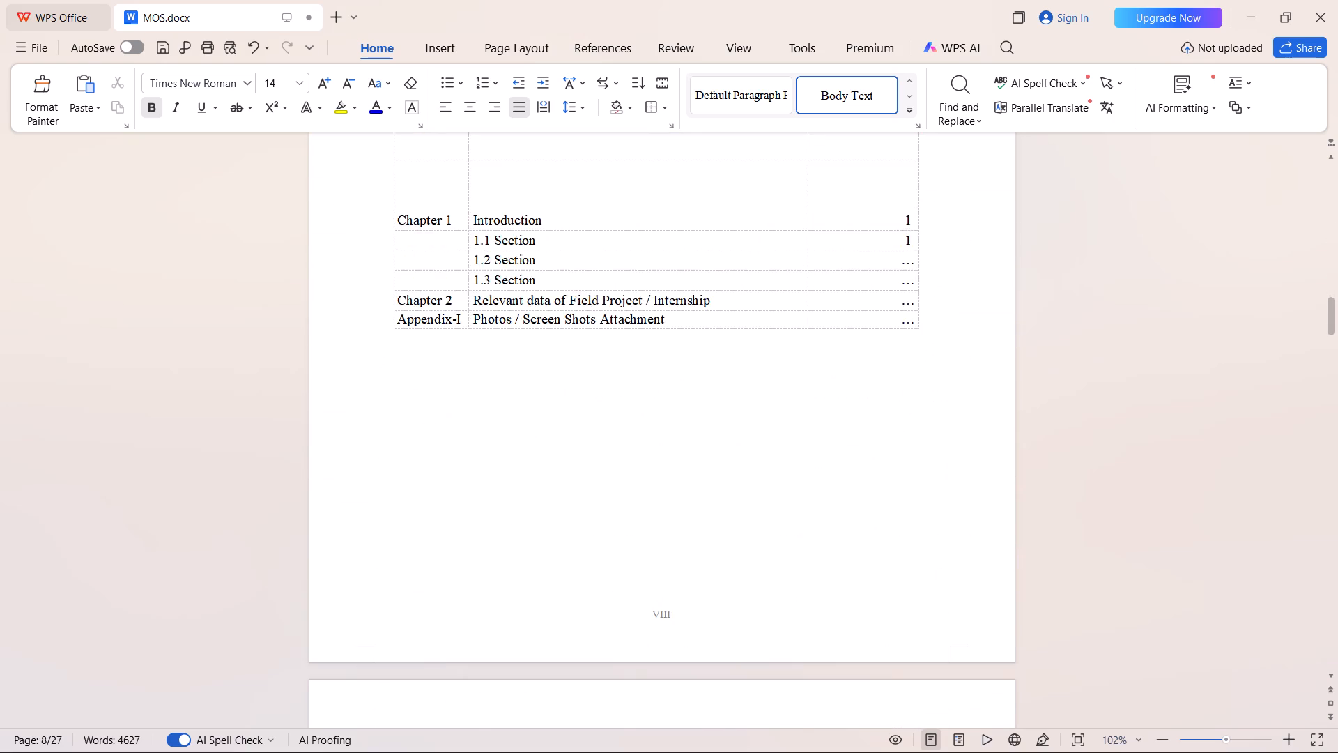
pyautogui.scroll(-8, 841, 499)
pyautogui.scroll(20, 841, 499)
pyautogui.scroll(4, 841, 499)
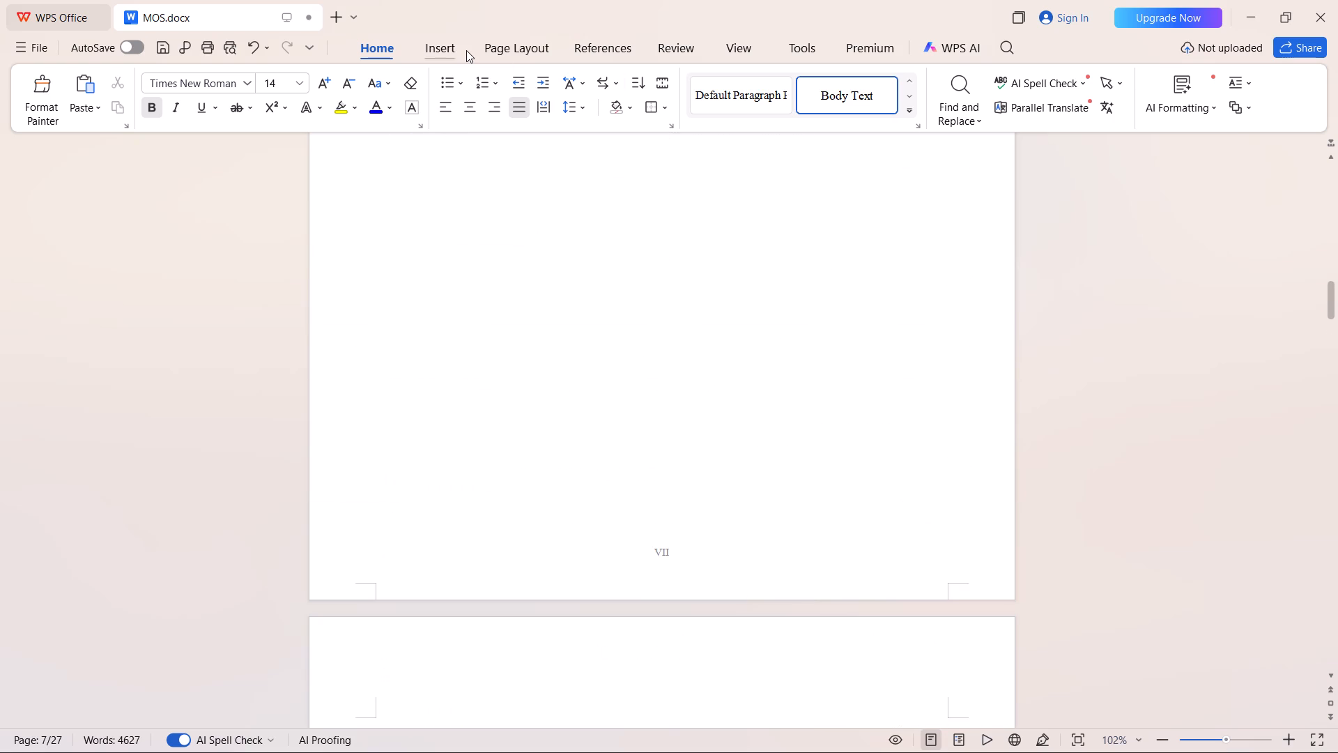
pyautogui.scroll(20, 579, 181)
pyautogui.scroll(6, 579, 181)
pyautogui.scroll(6, 619, 222)
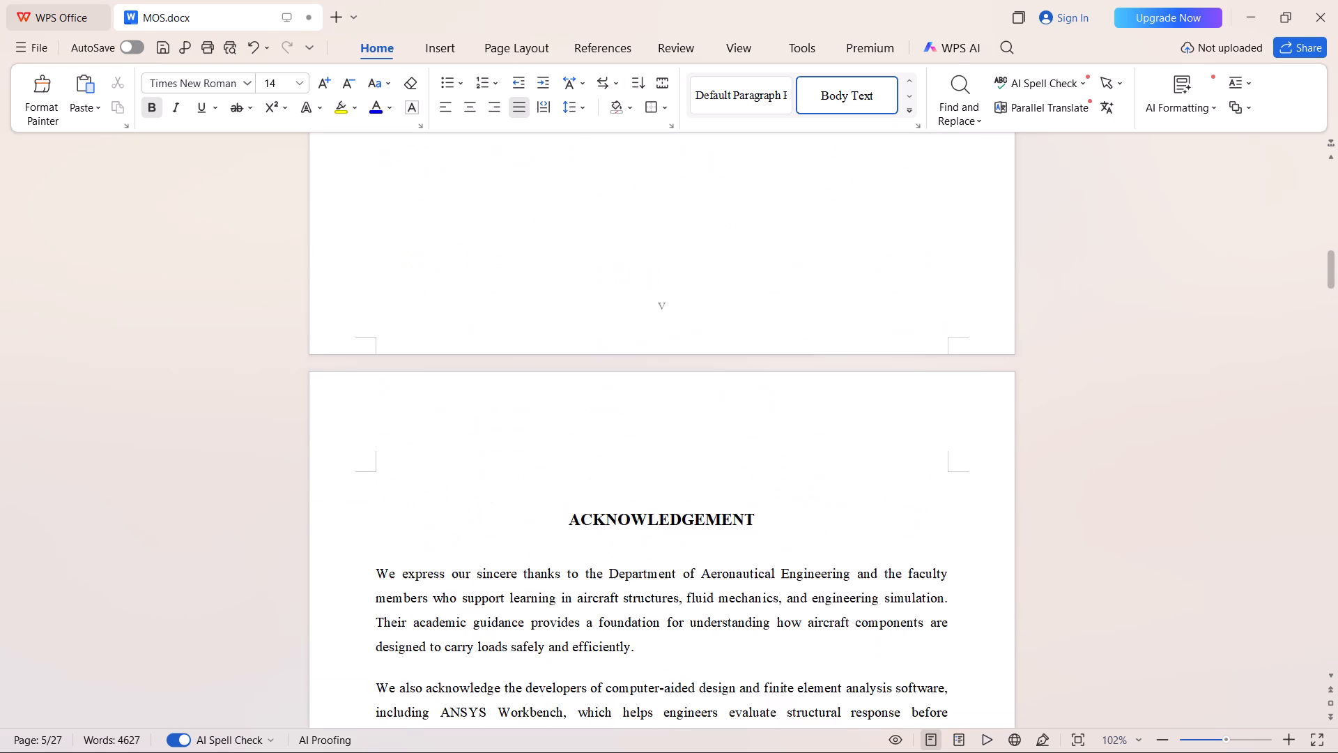
pyautogui.scroll(9, 624, 225)
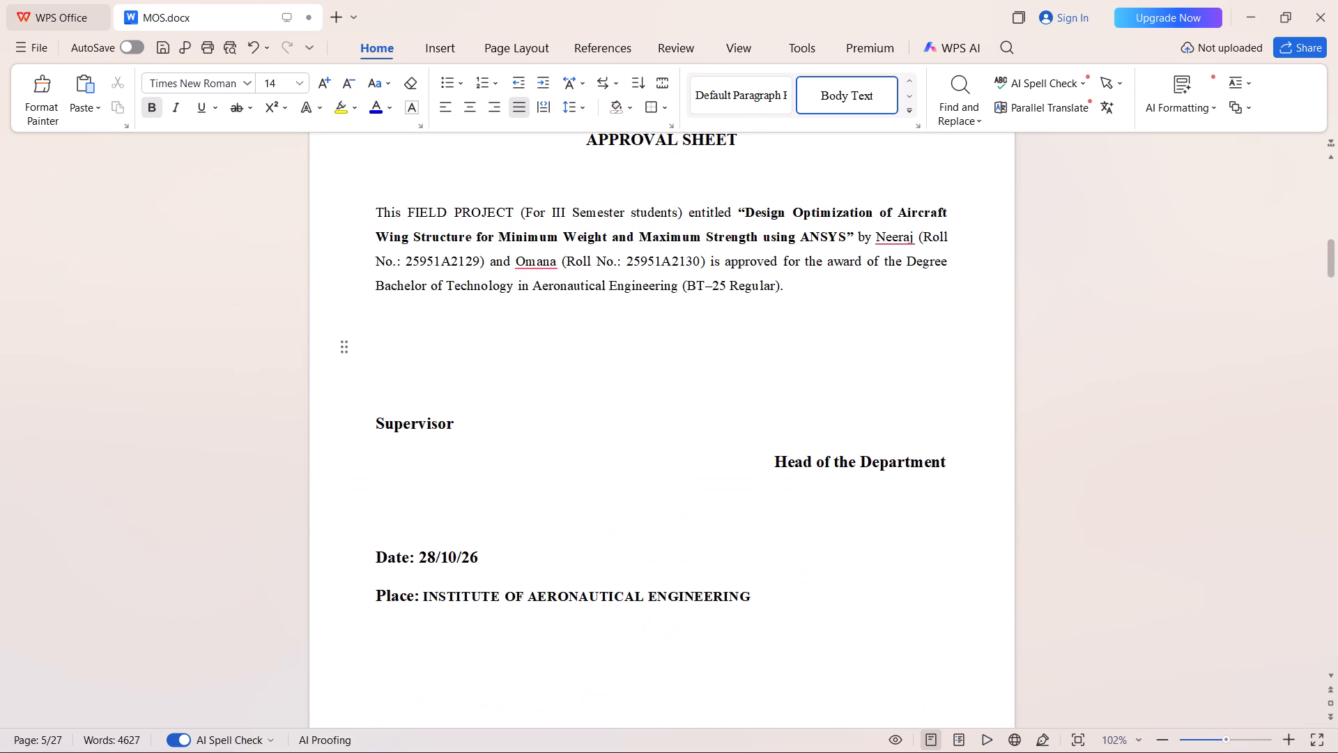
pyautogui.scroll(2, 704, 426)
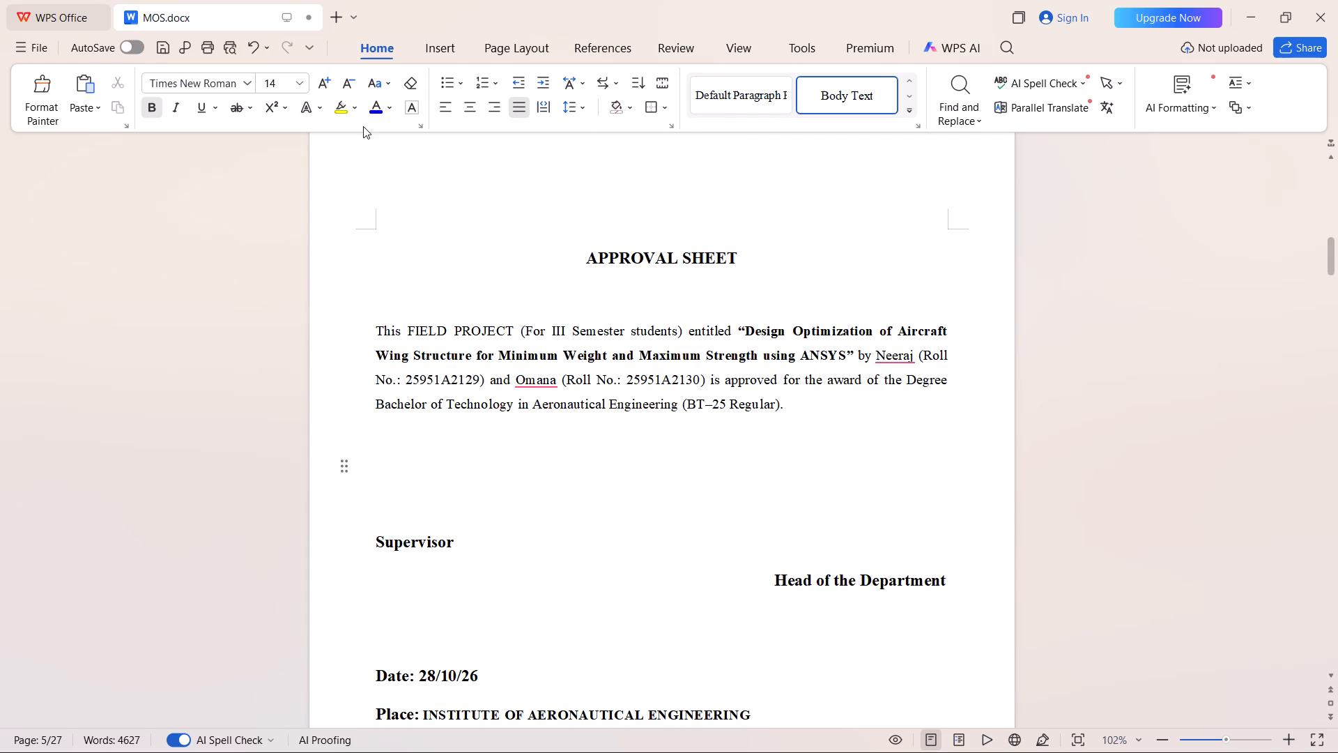
# Insert page numbers using the Footer middle preset style.
pyautogui.click(445, 50)
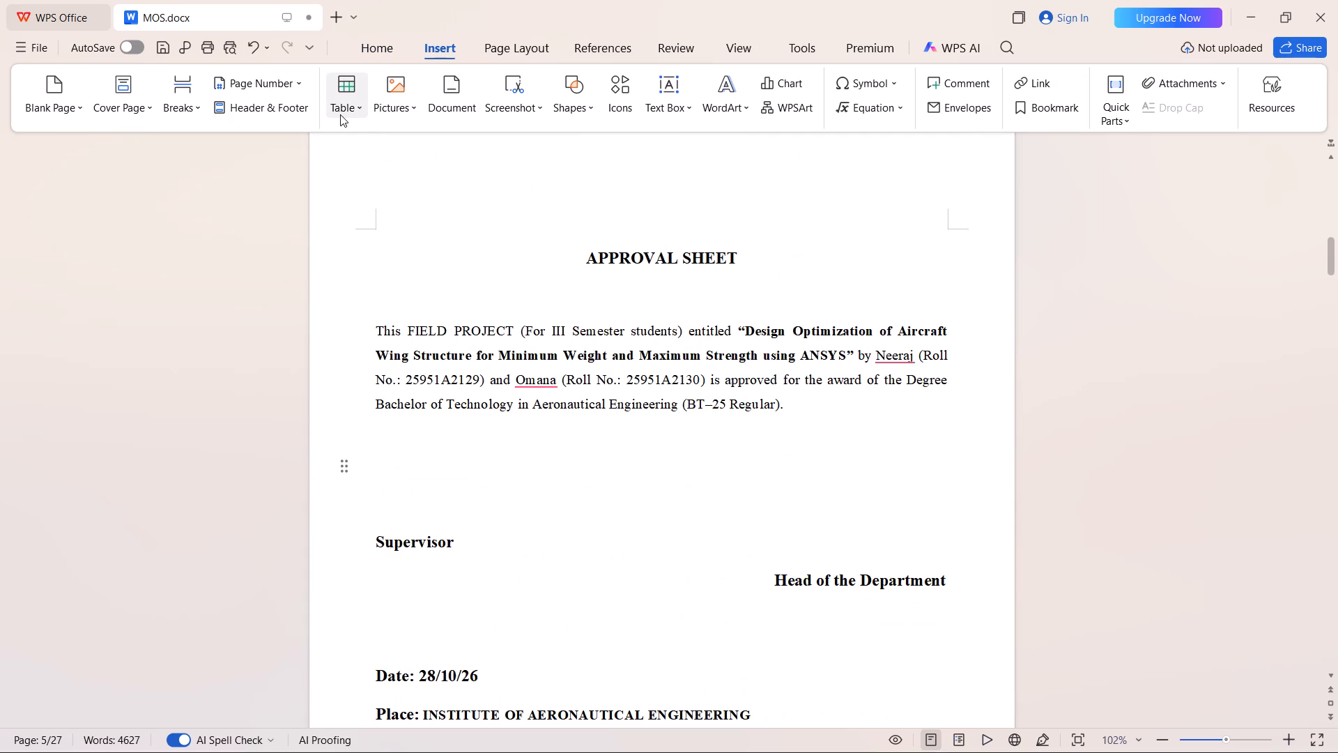
pyautogui.click(299, 87)
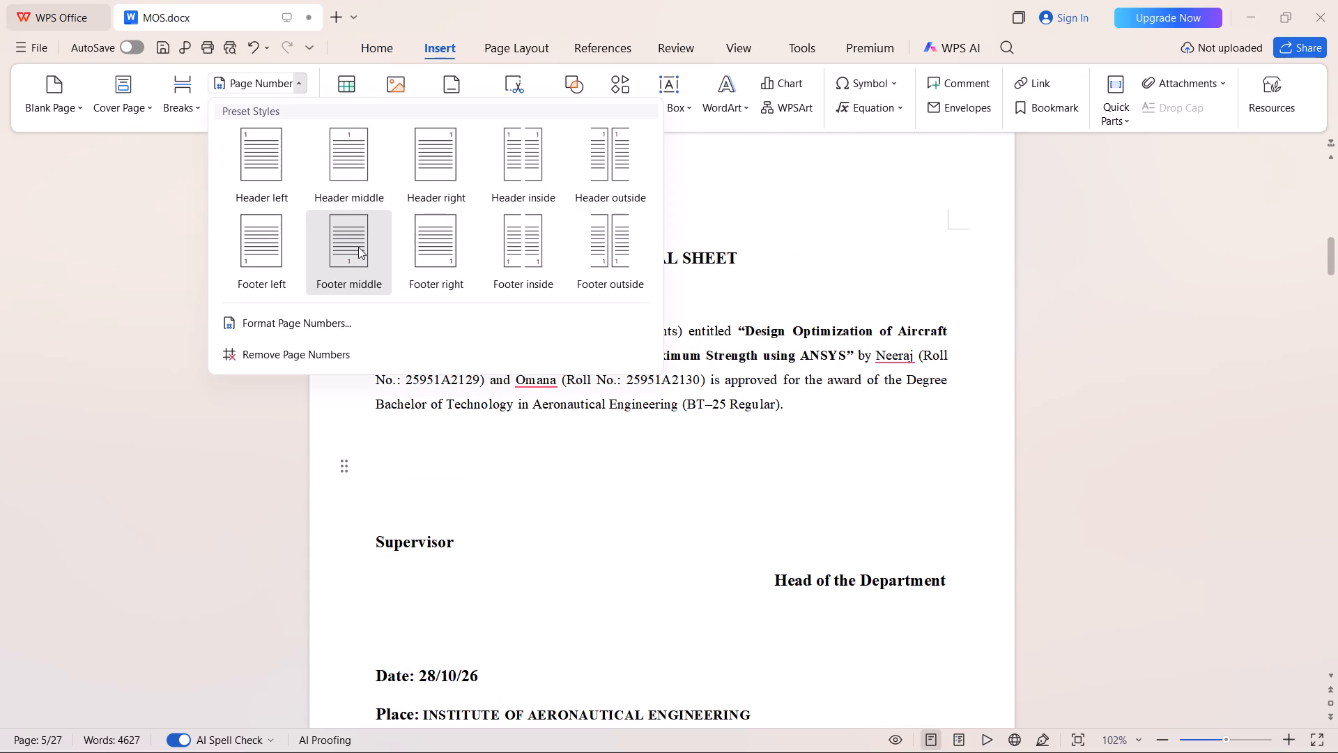
pyautogui.click(358, 247)
# Change the page number format to 1, 2, 3 ... from the Chapter 1 page onward, and finish editing the footer.
pyautogui.scroll(-7, 592, 281)
pyautogui.scroll(-7, 592, 221)
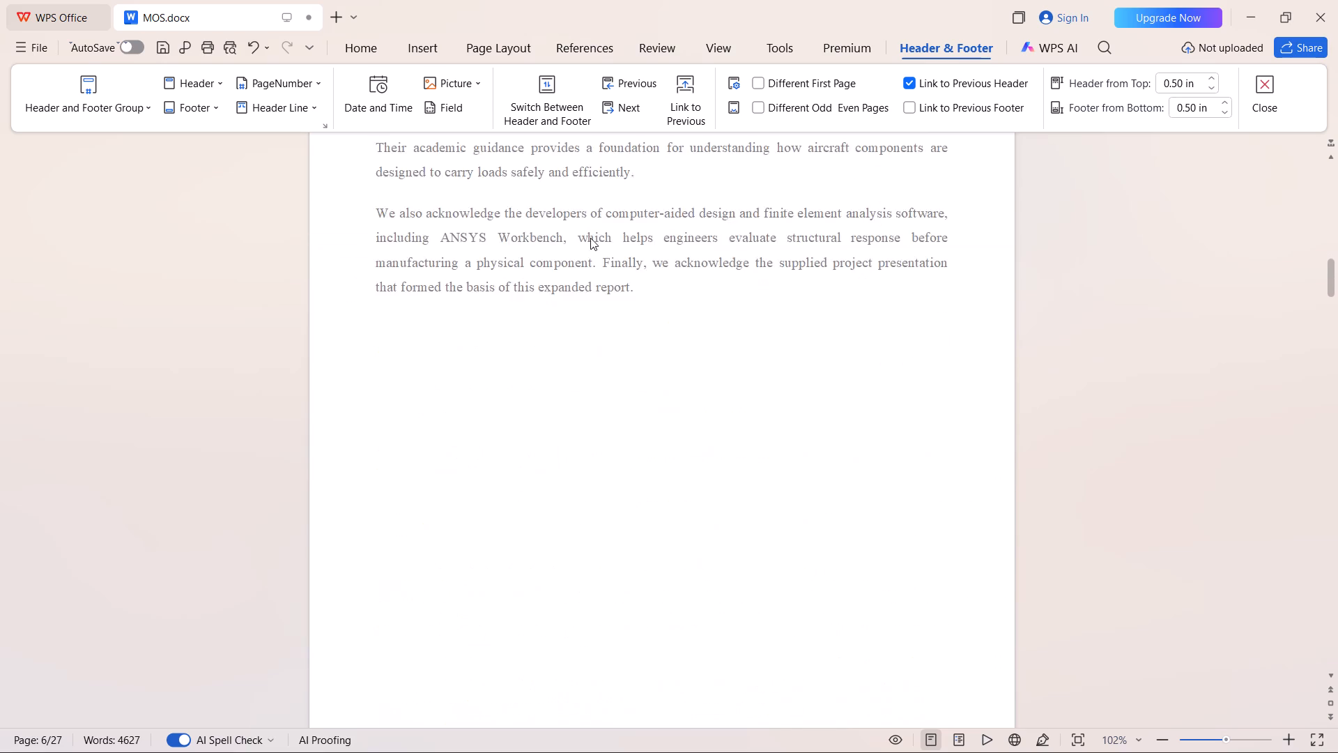
pyautogui.scroll(-18, 590, 238)
pyautogui.scroll(-14, 620, 243)
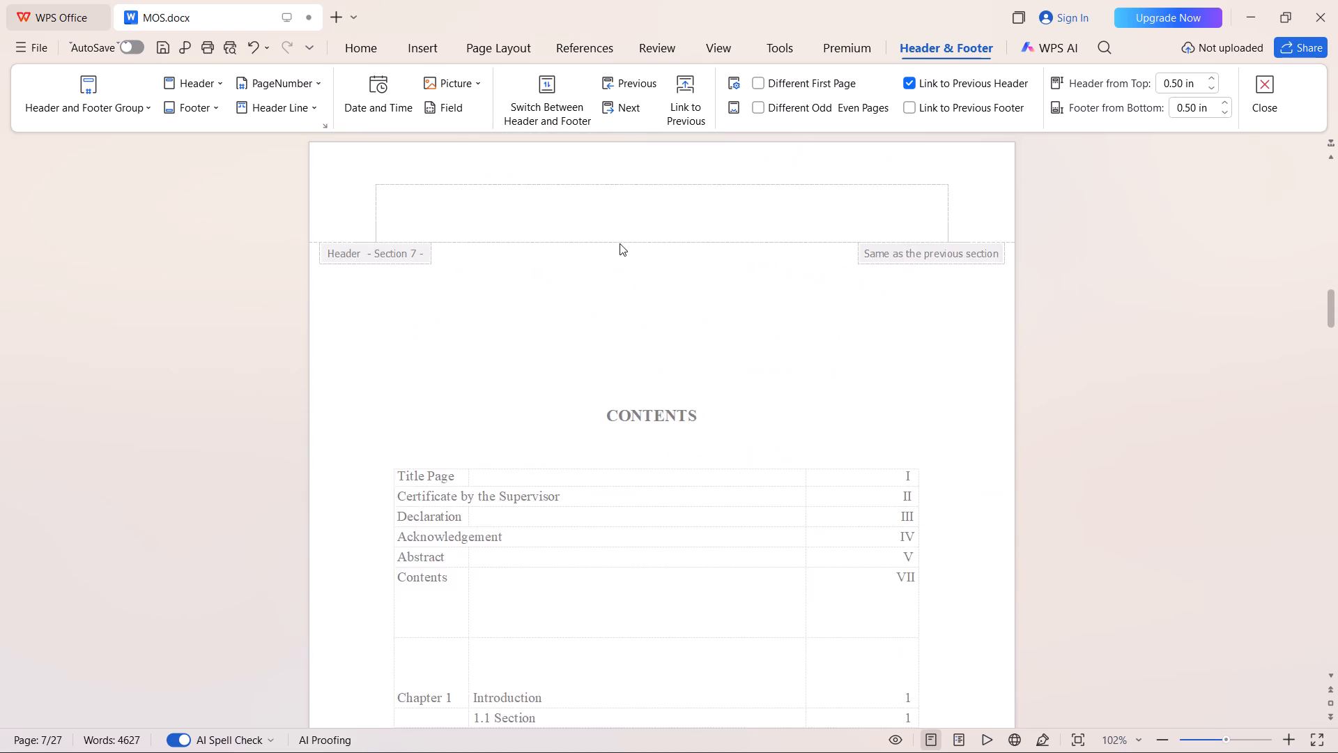
pyautogui.scroll(-16, 620, 243)
pyautogui.scroll(-12, 620, 245)
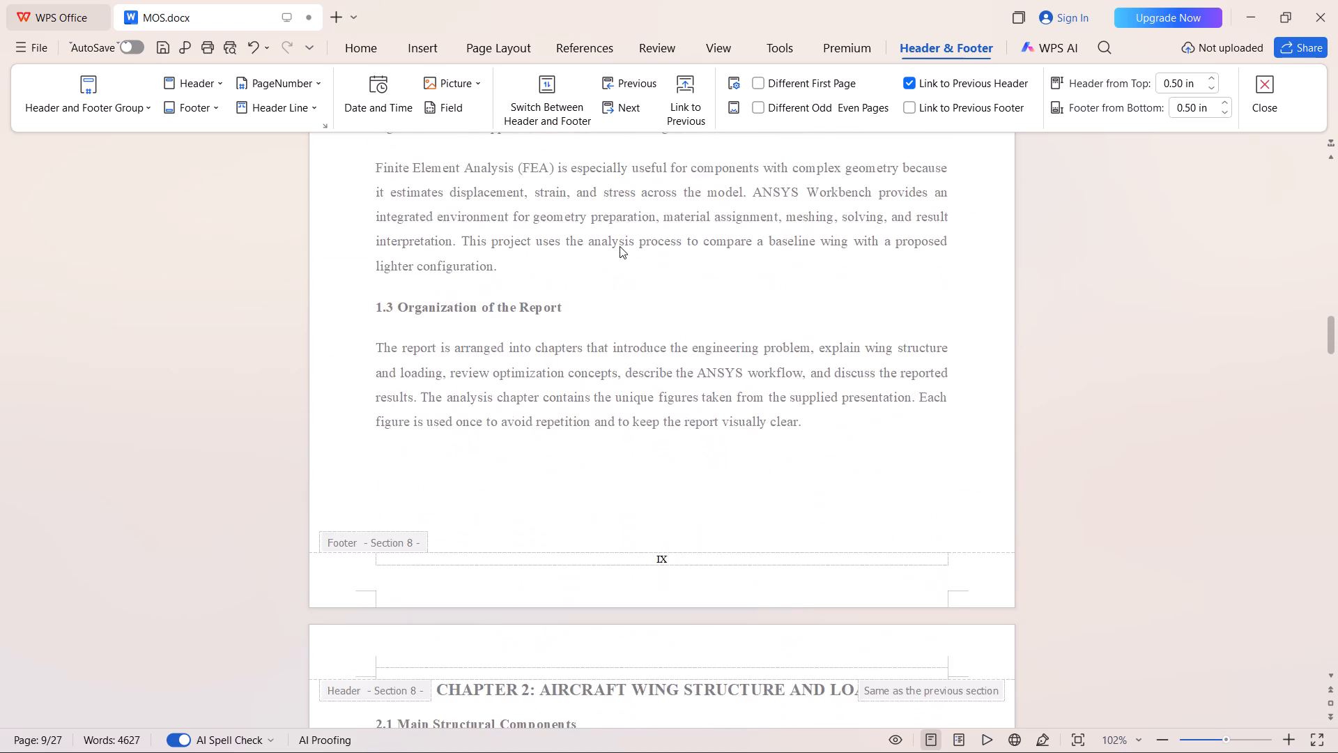
pyautogui.click(680, 499)
pyautogui.click(662, 486)
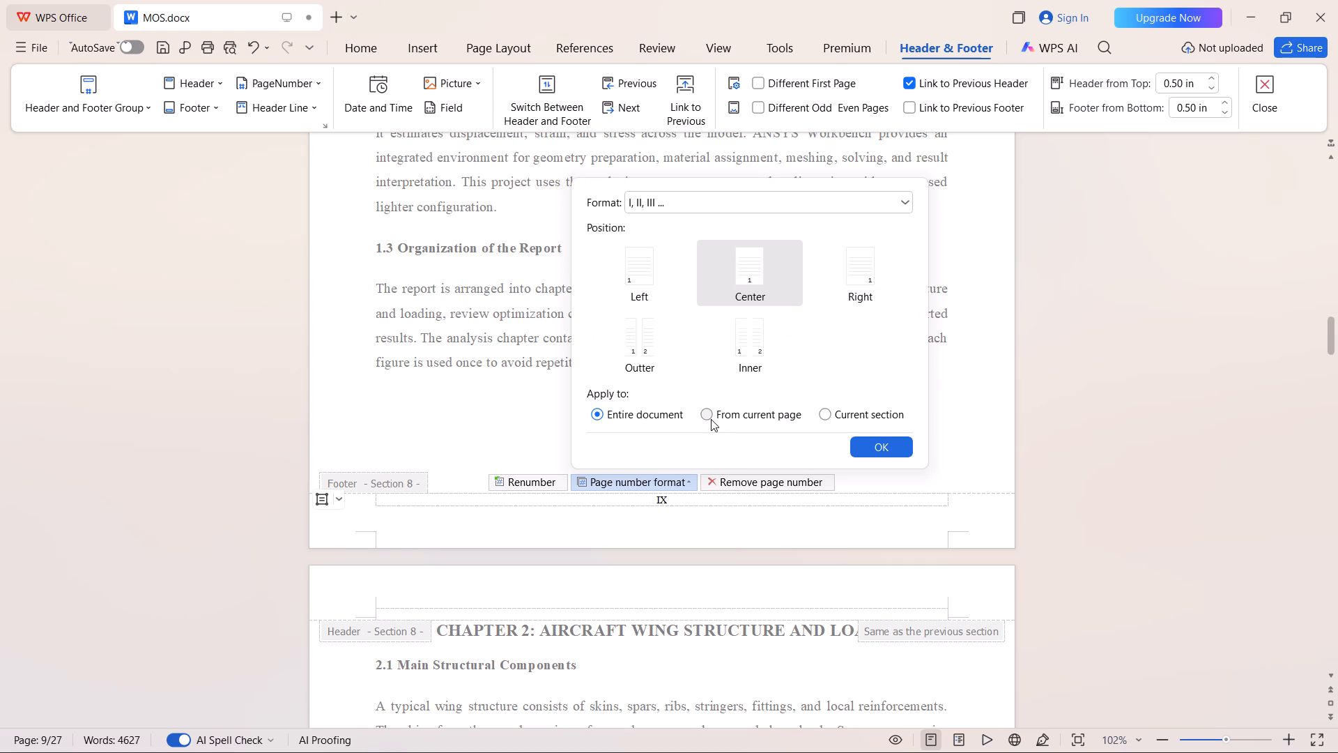
pyautogui.click(711, 419)
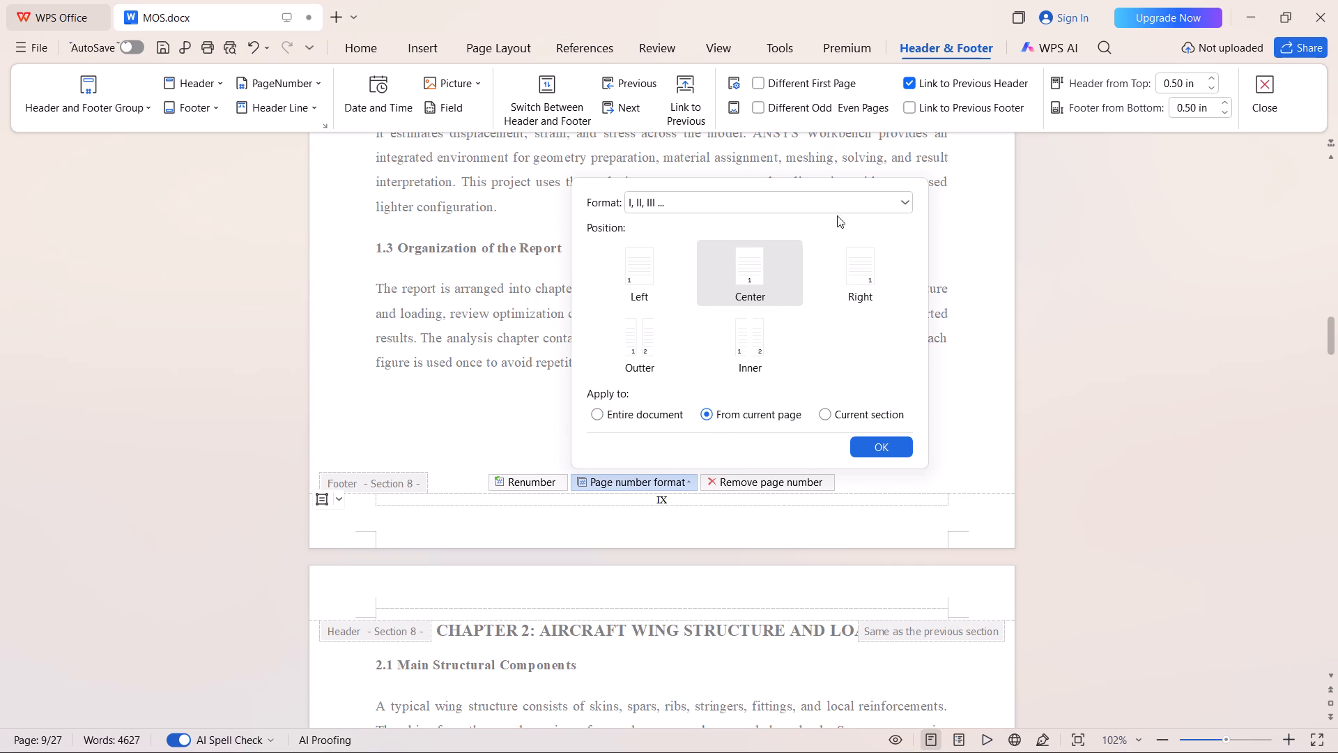
pyautogui.click(844, 208)
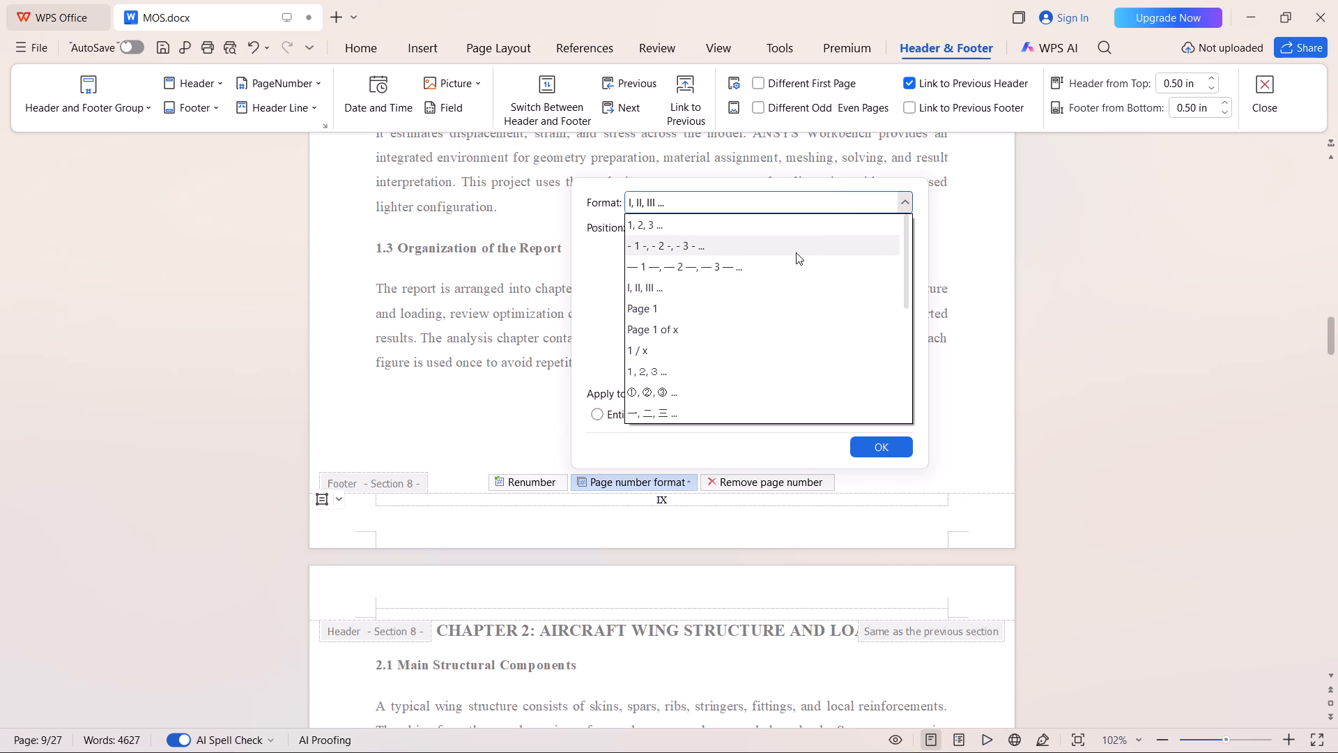
pyautogui.click(799, 229)
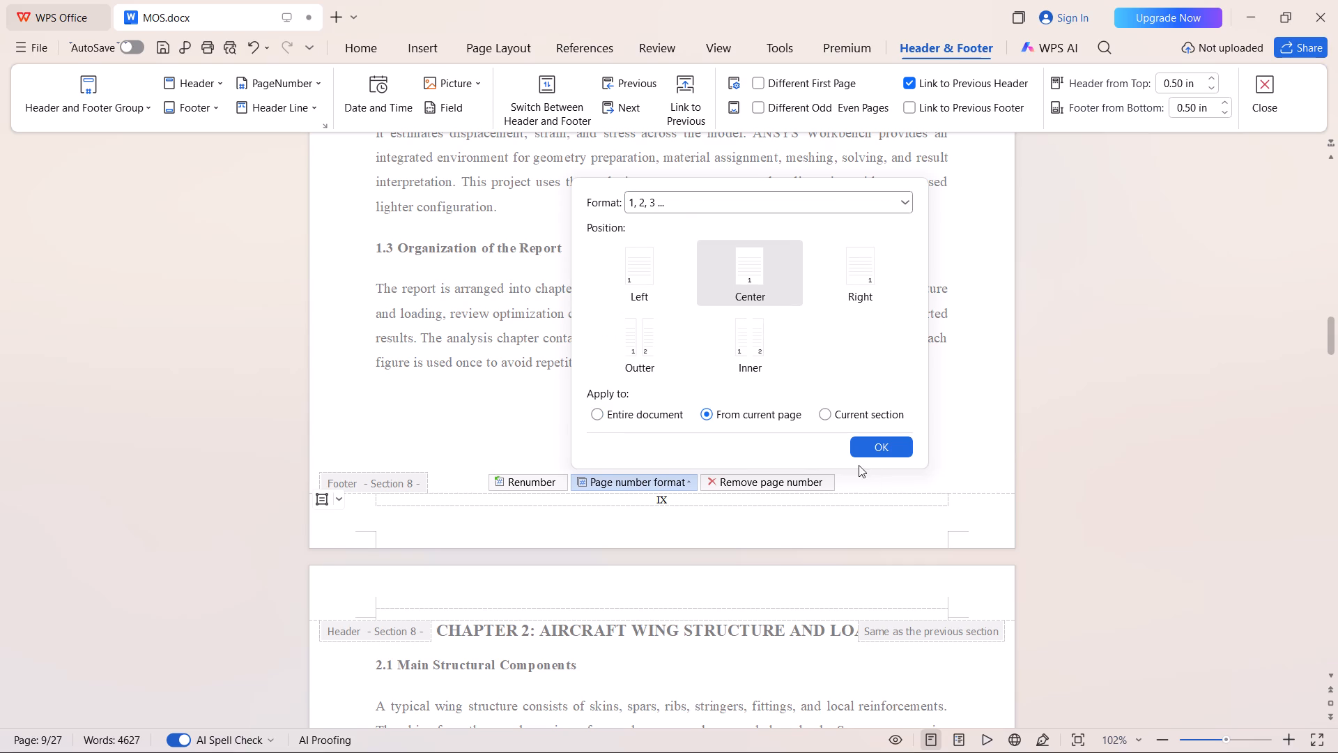
pyautogui.click(879, 444)
pyautogui.scroll(-15, 878, 445)
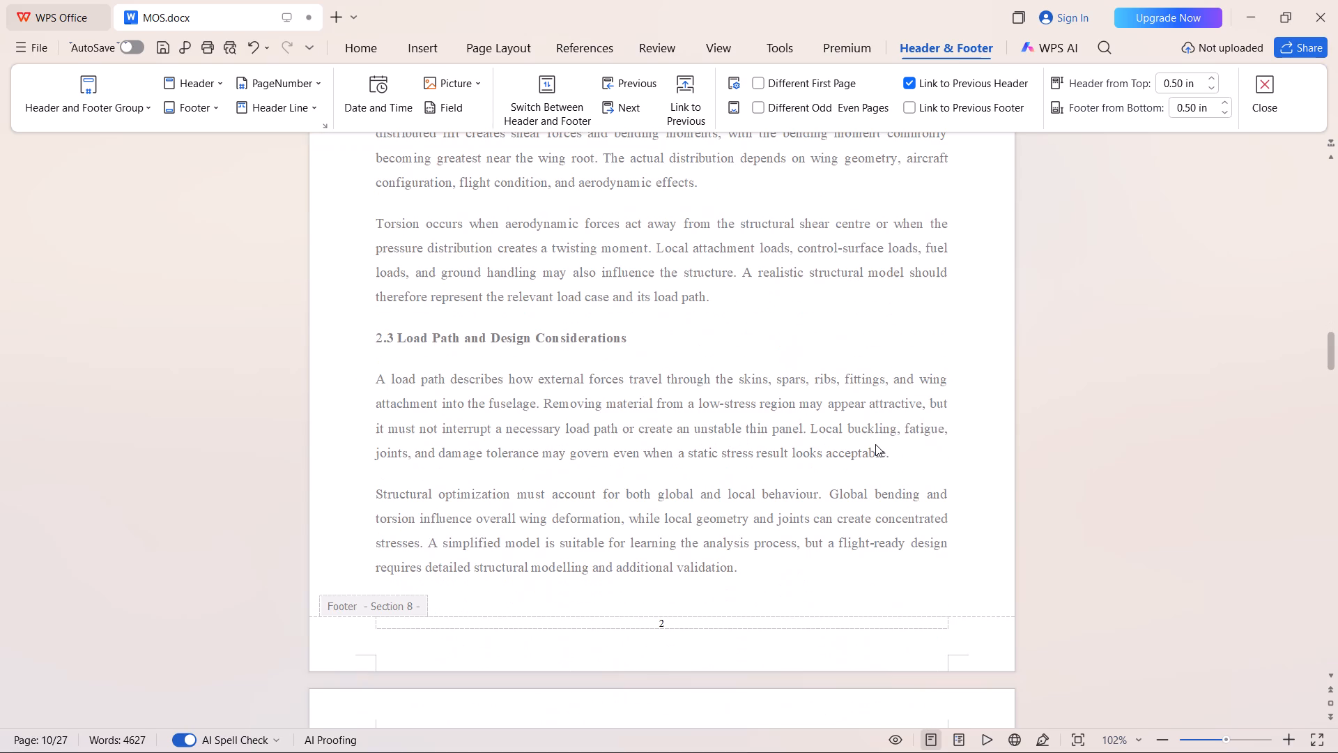
pyautogui.scroll(16, 875, 444)
pyautogui.click(1264, 98)
# Replace the flagged word "manoeuvres" in section 1.1 Background with the dictionary suggestion "manoeuvre".
pyautogui.scroll(2, 750, 474)
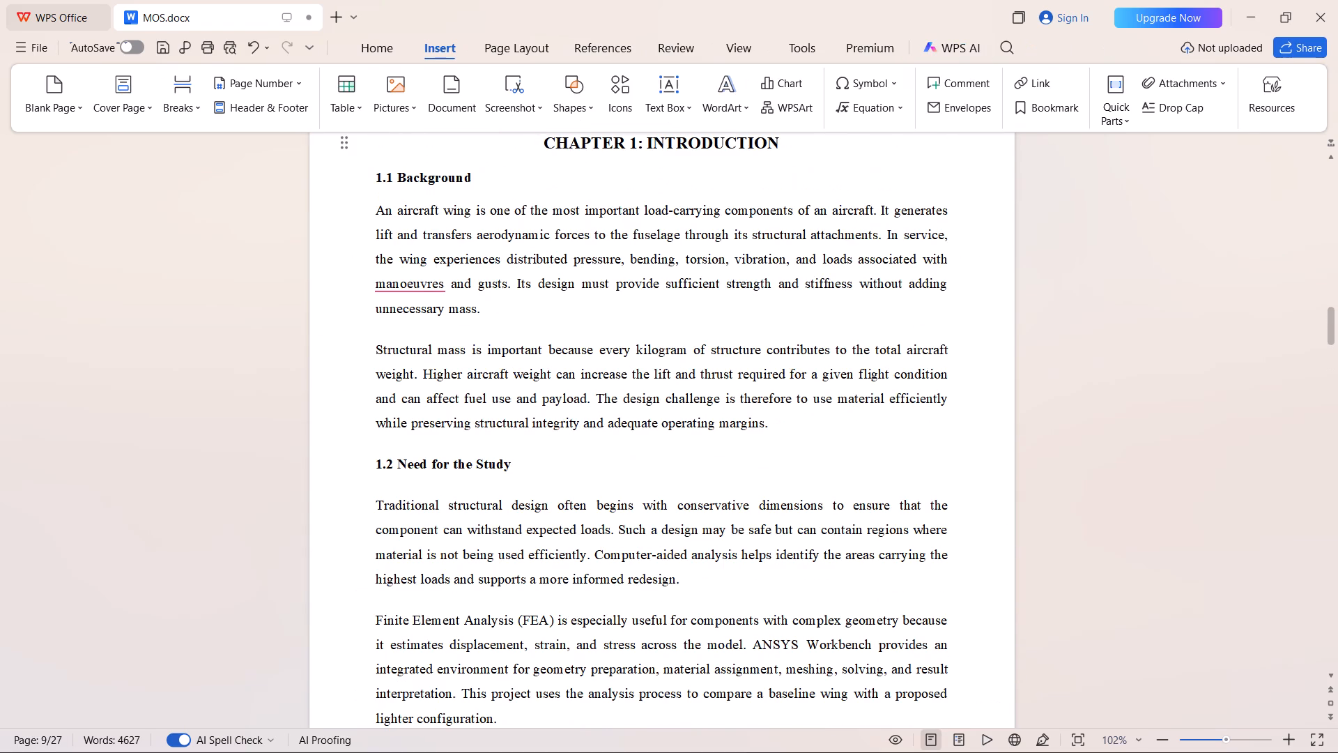
pyautogui.scroll(-1, 750, 474)
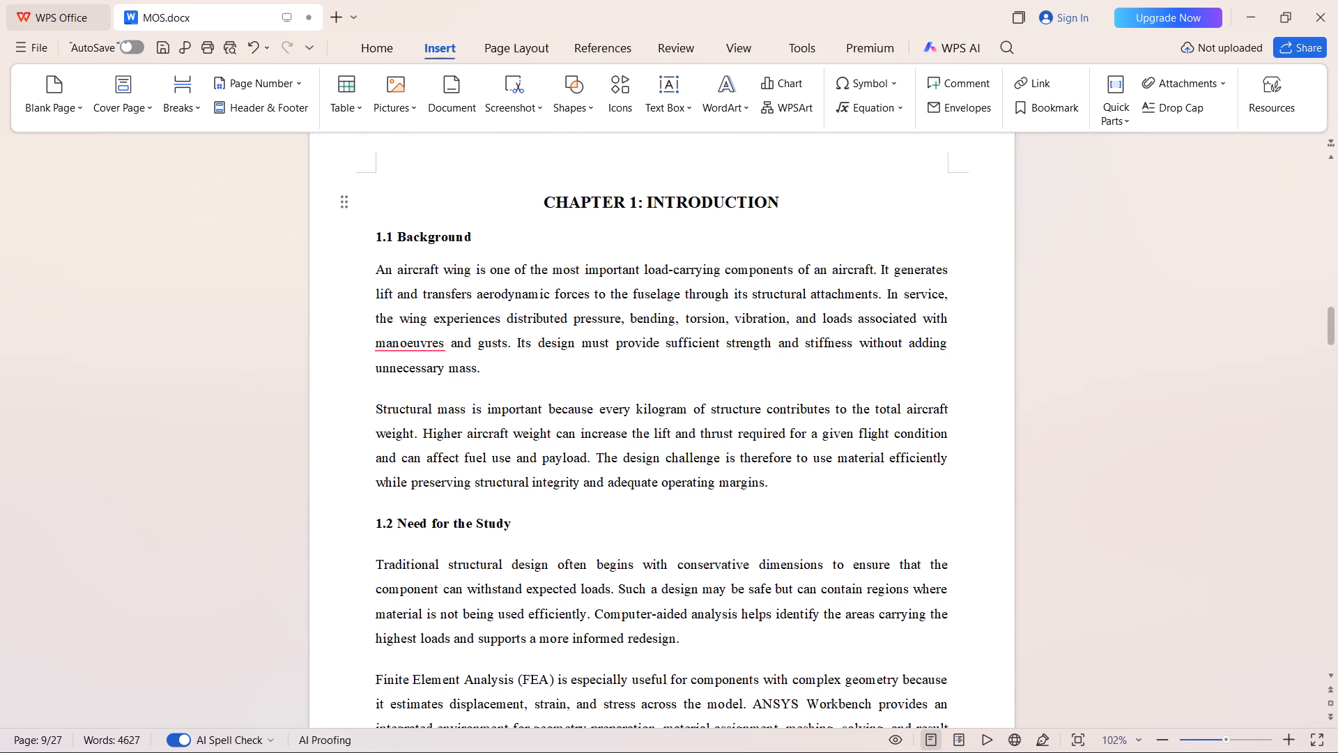
pyautogui.click(407, 340)
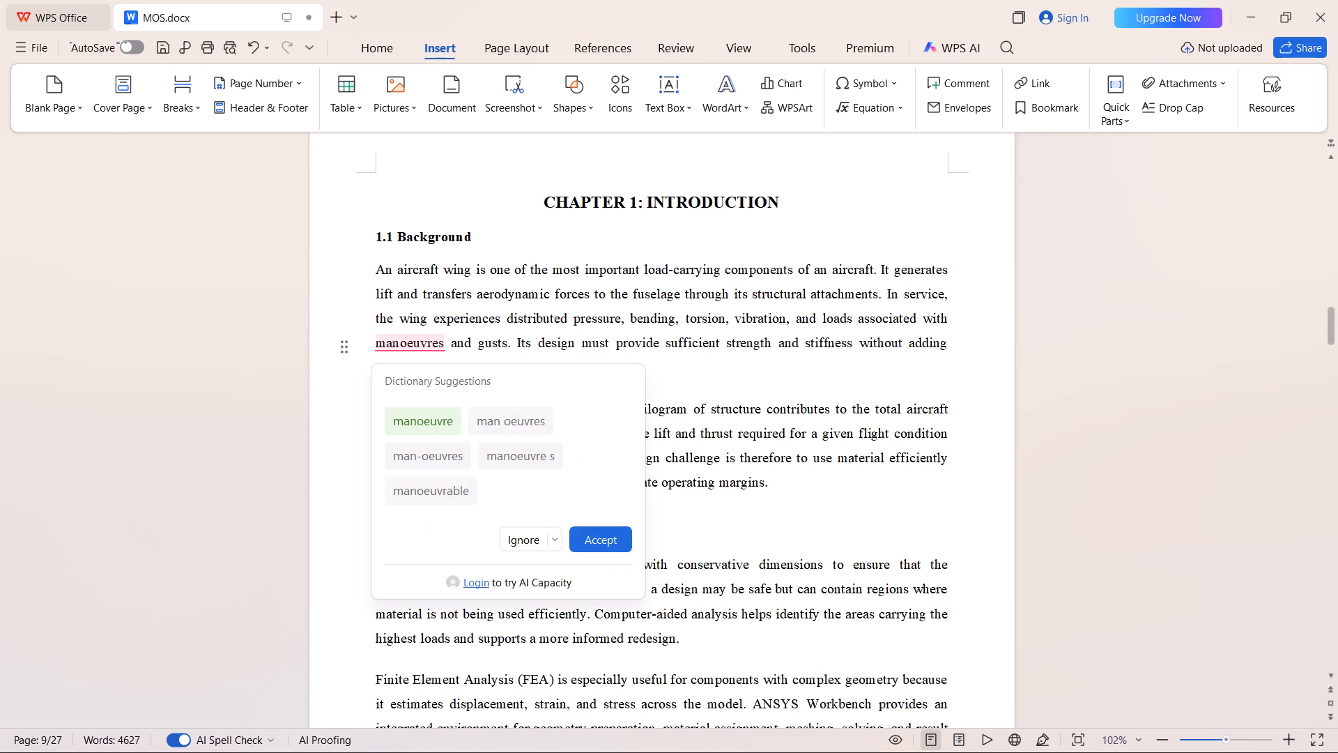
pyautogui.click(401, 342)
pyautogui.click(424, 413)
pyautogui.click(443, 429)
pyautogui.click(598, 542)
pyautogui.click(484, 382)
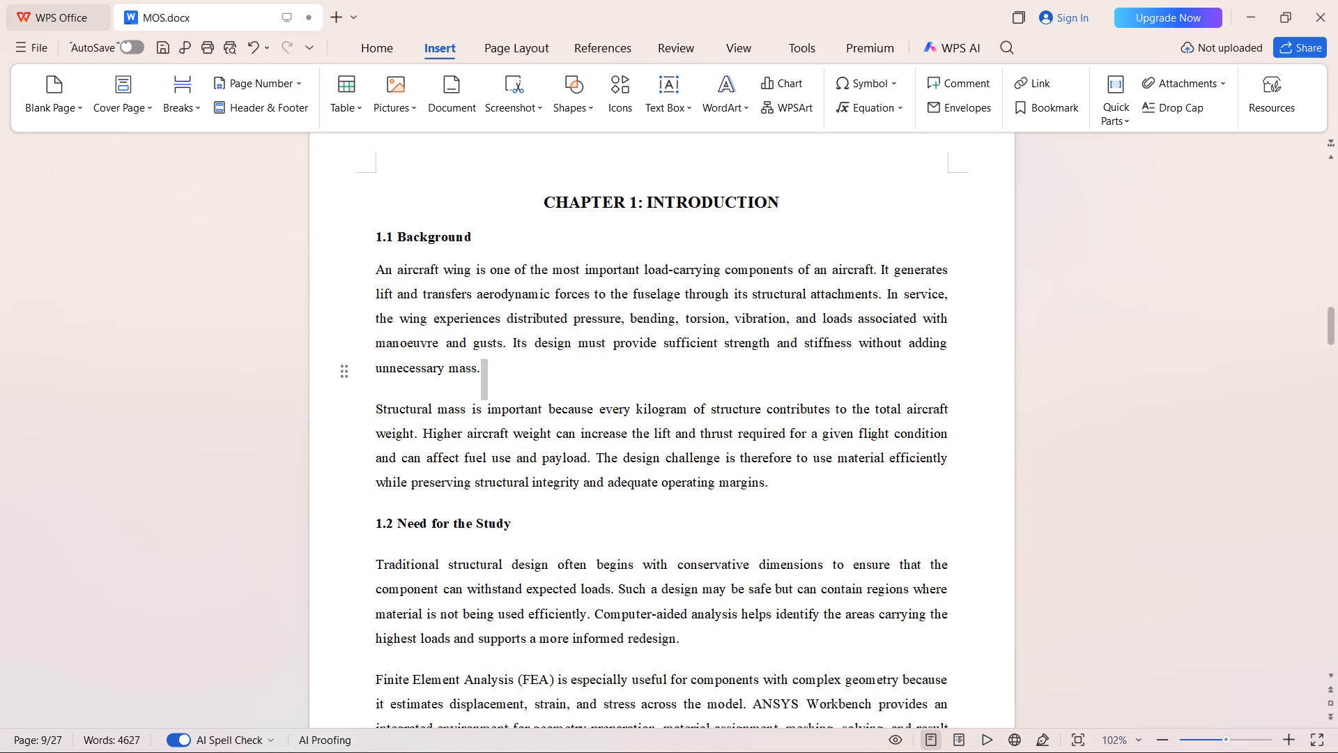
pyautogui.scroll(-1, 548, 379)
pyautogui.click(617, 390)
# Review the pages of Chapters 1 to 3, checking the text layout, page numbers and body text formatting of the last Chapter 3 page.
pyautogui.scroll(-13, 614, 390)
pyautogui.scroll(-17, 613, 390)
pyautogui.scroll(-10, 613, 390)
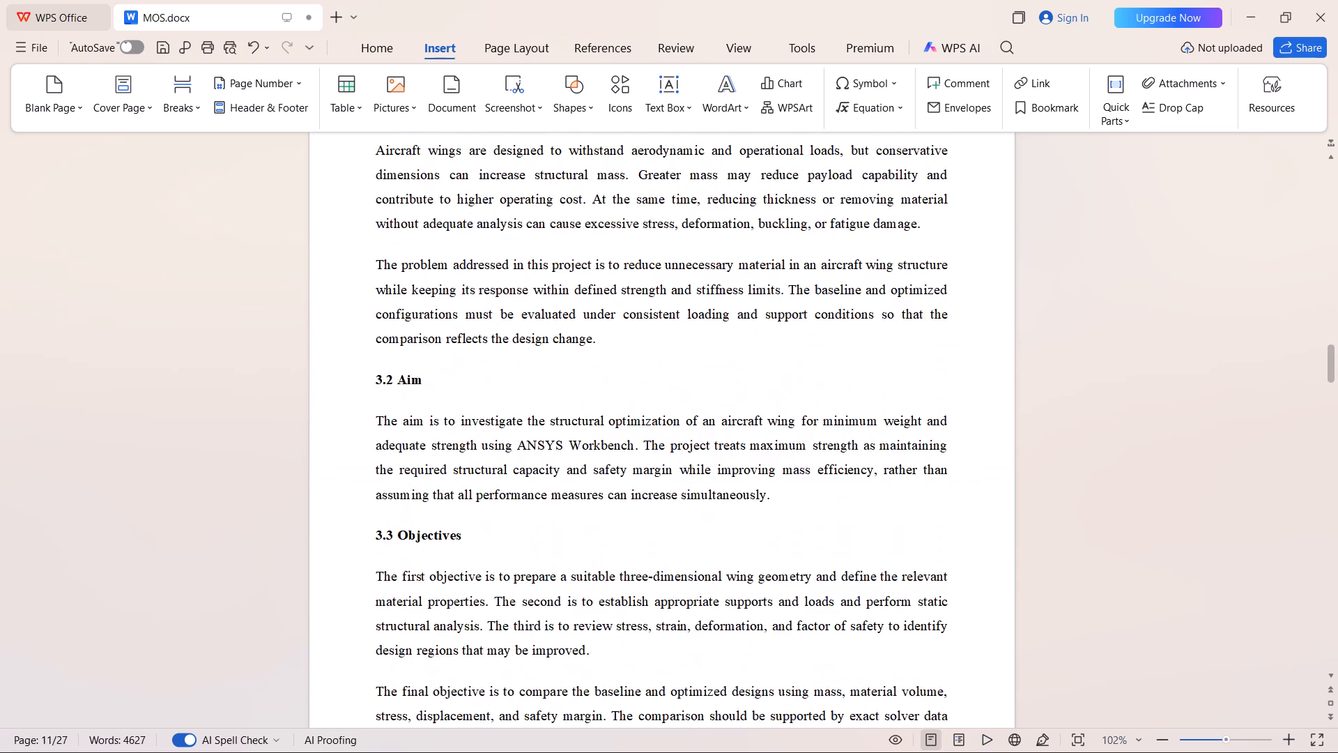
pyautogui.scroll(-20, 613, 390)
pyautogui.scroll(-2, 613, 390)
pyautogui.scroll(1, 613, 390)
pyautogui.scroll(-4, 613, 390)
pyautogui.scroll(12, 613, 390)
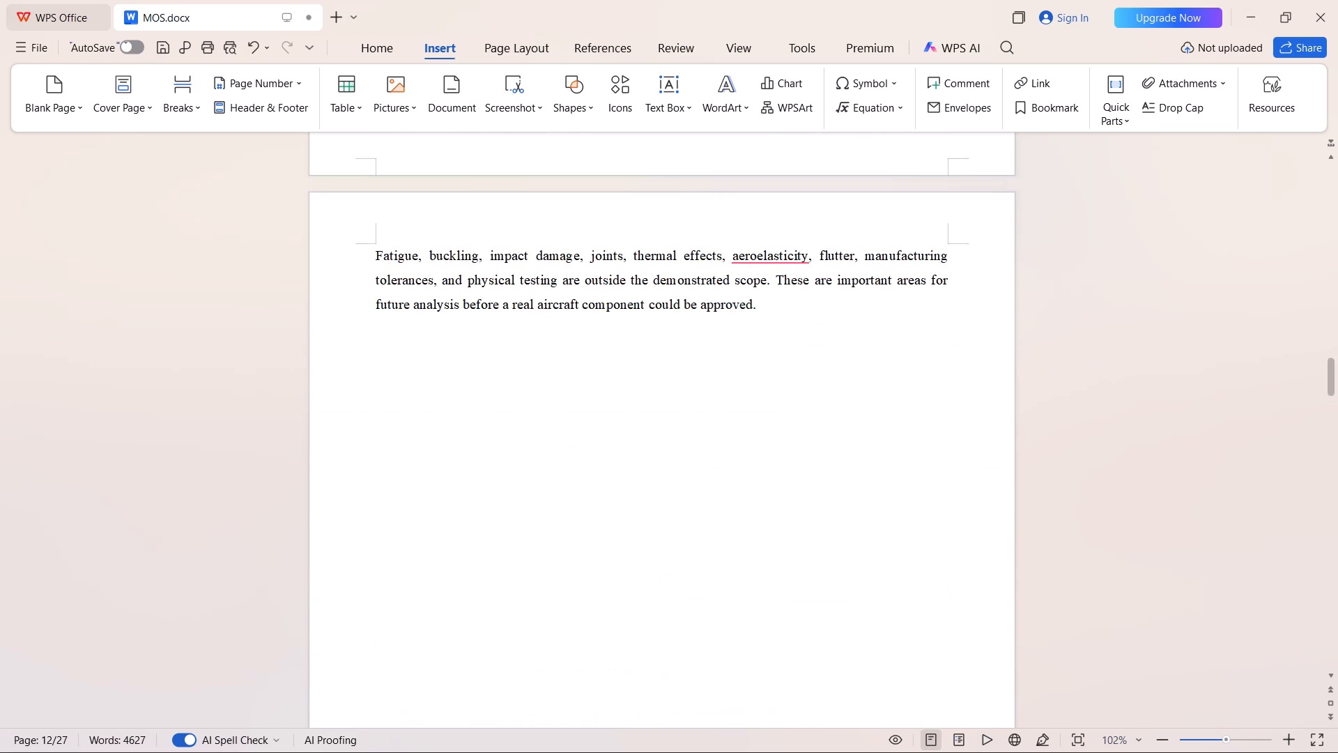
pyautogui.doubleClick(629, 404)
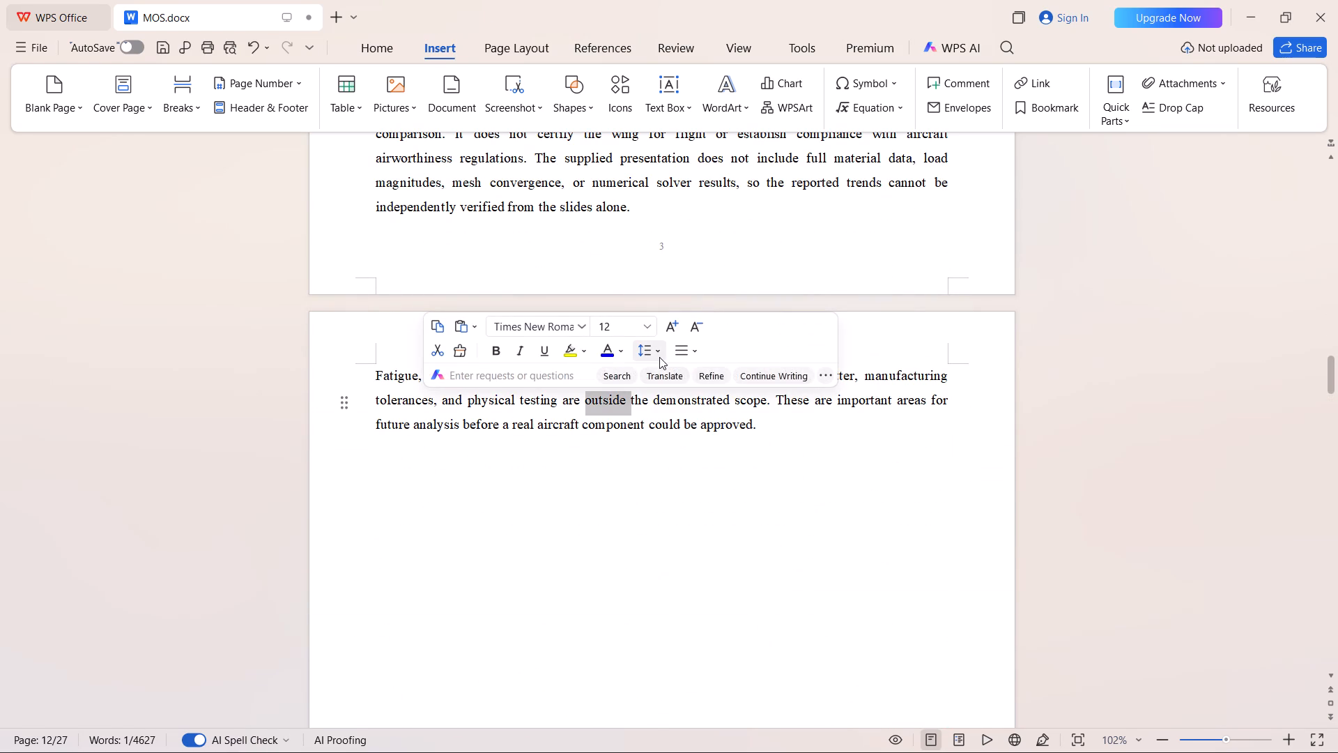
pyautogui.click(659, 357)
pyautogui.click(544, 496)
# Review the pages from Chapter 4 through the References, including the text formatting of the 10.2 Future Scope heading.
pyautogui.scroll(-19, 573, 471)
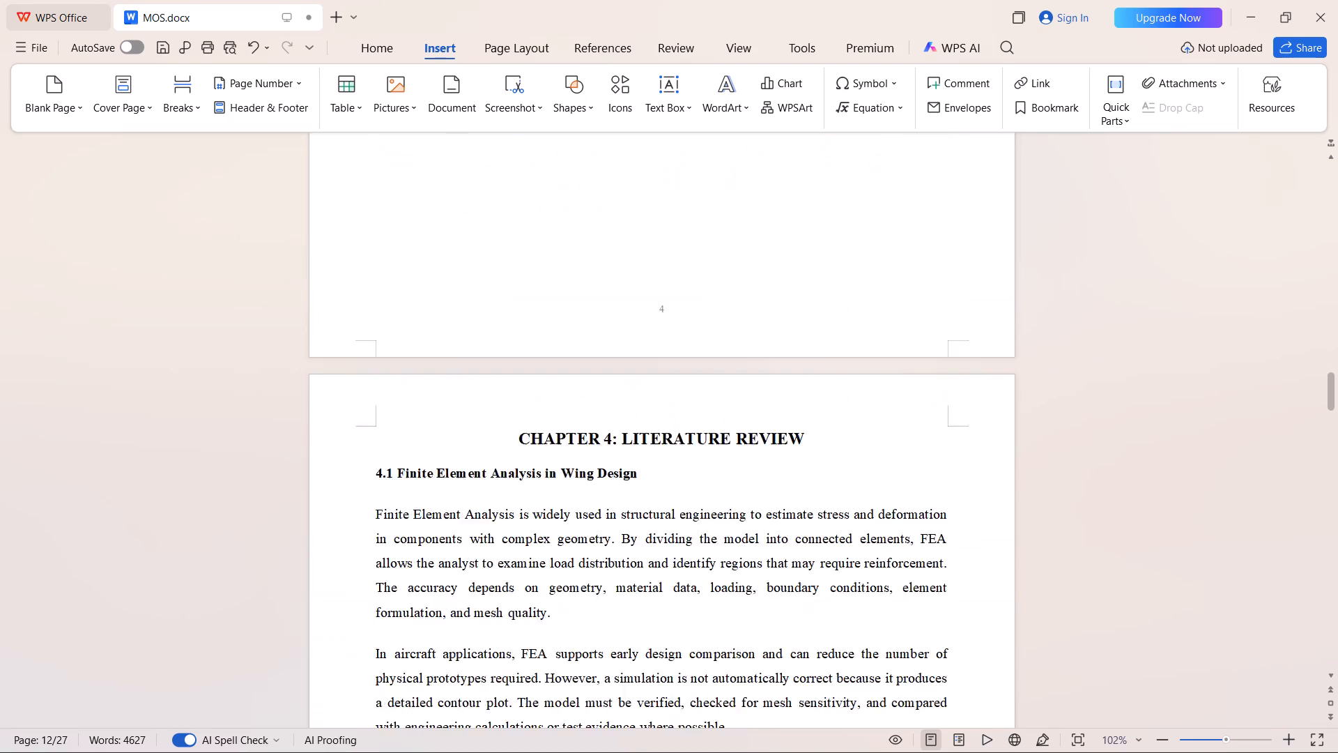
pyautogui.scroll(-20, 587, 455)
pyautogui.scroll(-20, 587, 455)
pyautogui.scroll(-9, 587, 455)
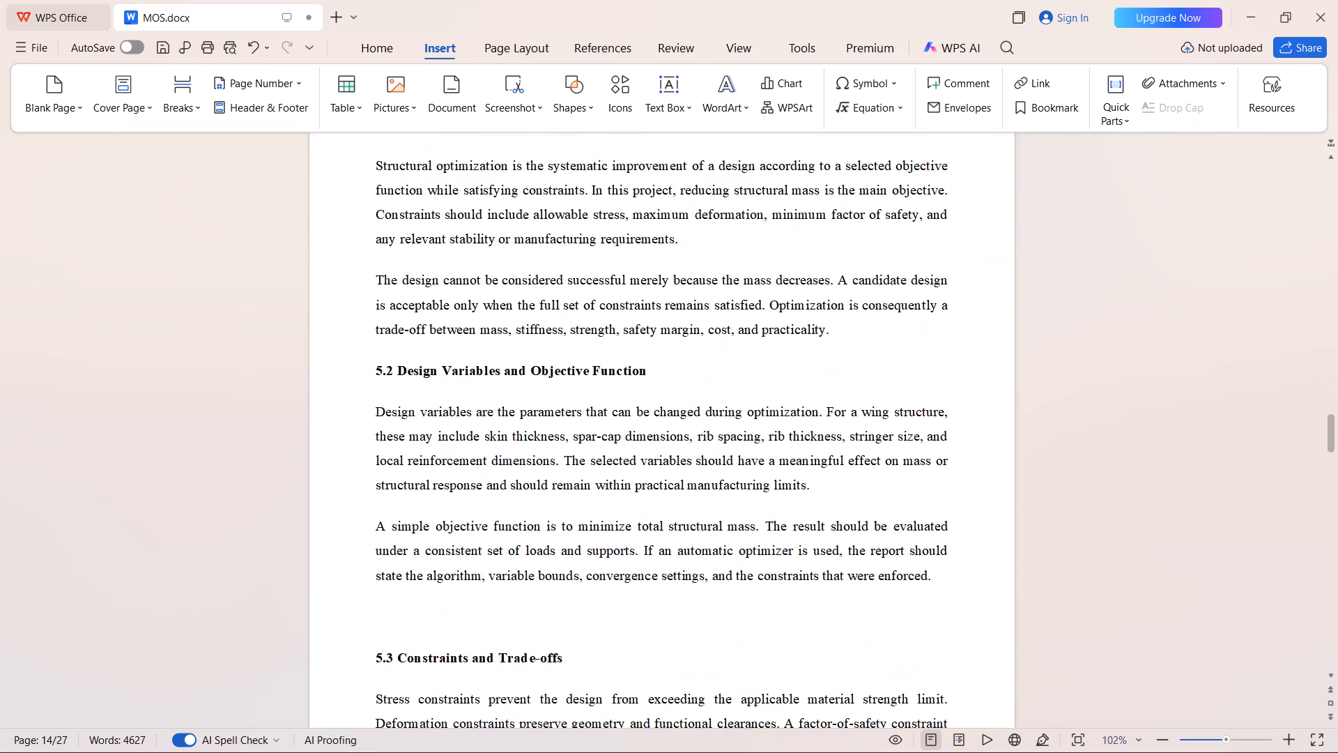
pyautogui.scroll(-19, 592, 444)
pyautogui.scroll(-20, 592, 443)
pyautogui.scroll(-6, 592, 443)
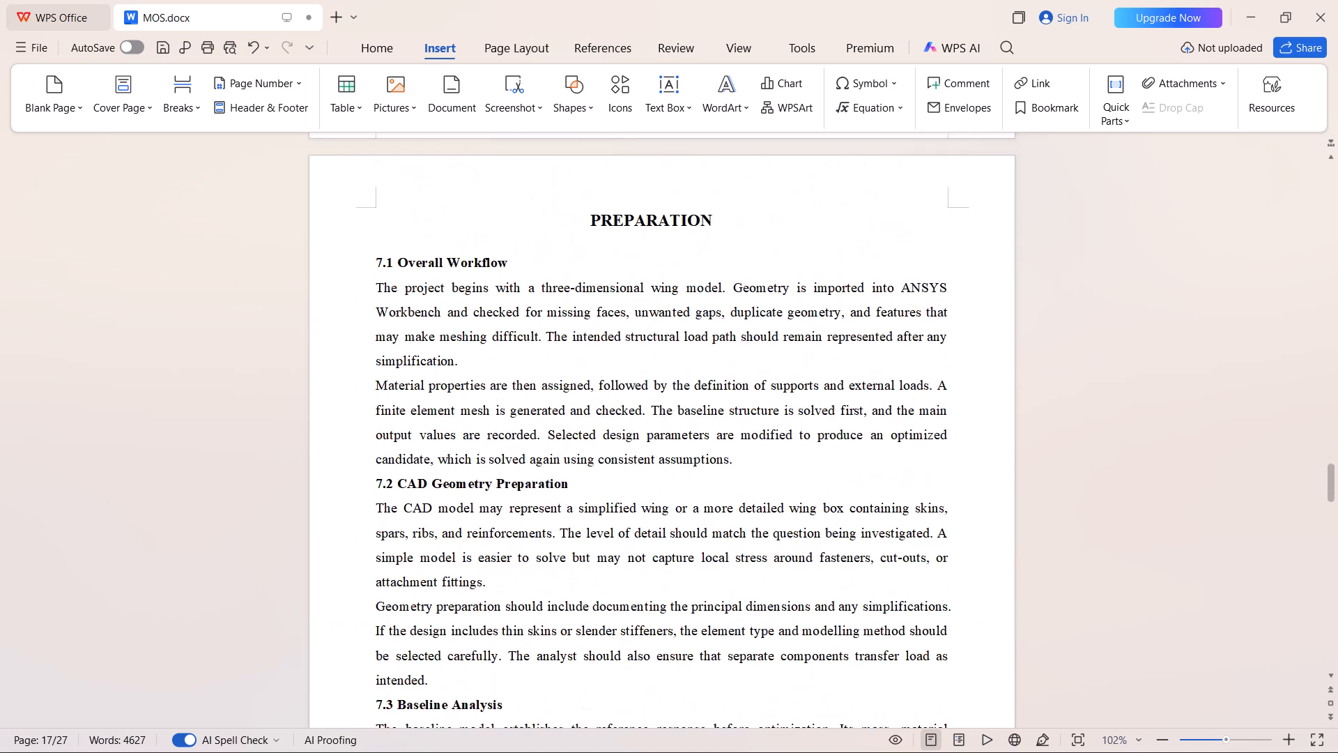
pyautogui.scroll(-20, 592, 443)
pyautogui.scroll(-15, 592, 443)
pyautogui.scroll(-10, 592, 443)
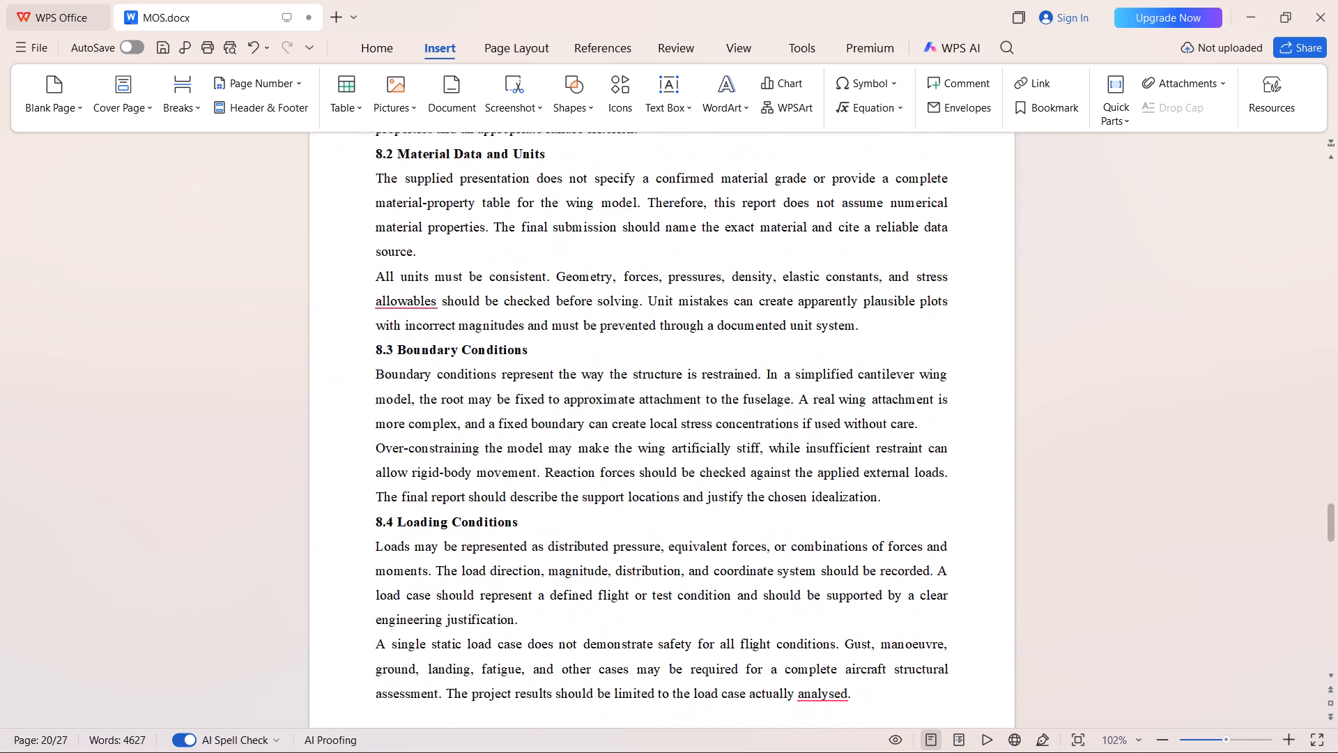
pyautogui.scroll(-20, 592, 443)
pyautogui.scroll(-18, 592, 443)
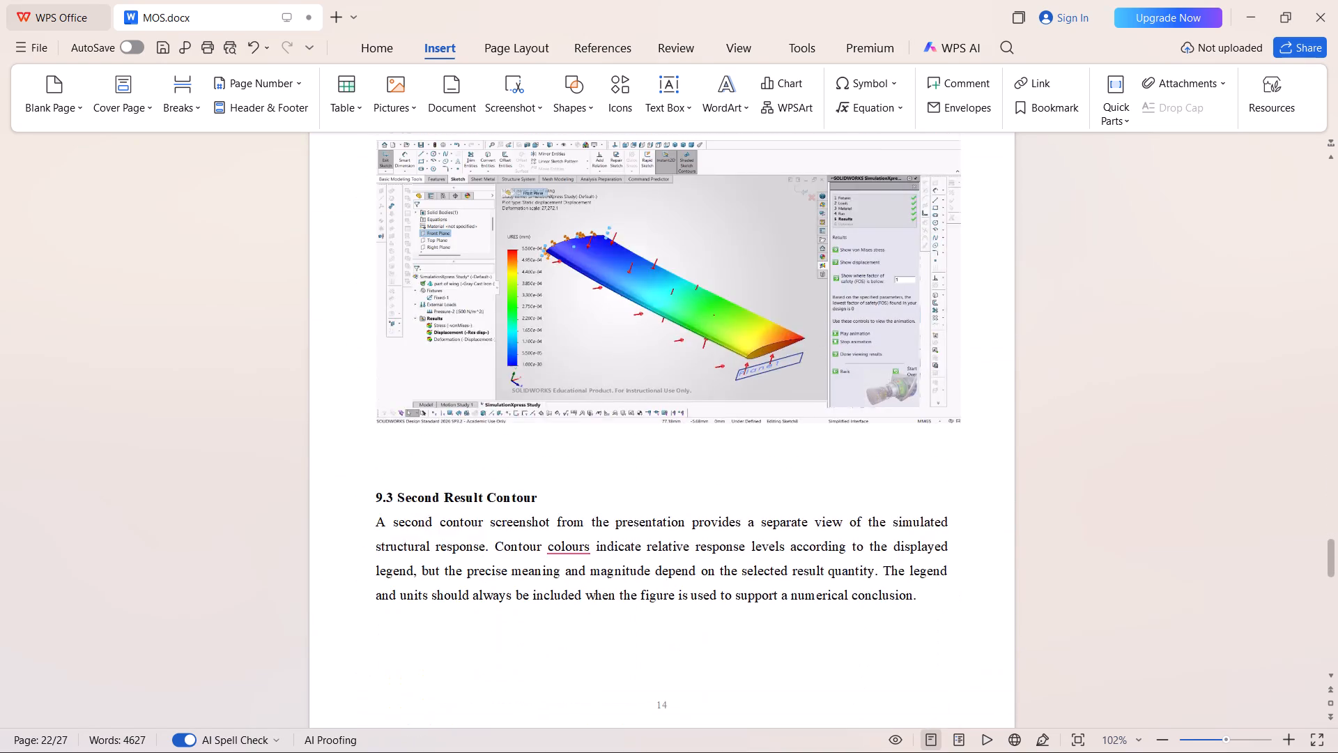
pyautogui.scroll(-20, 592, 443)
pyautogui.scroll(-20, 592, 443)
pyautogui.scroll(-3, 592, 443)
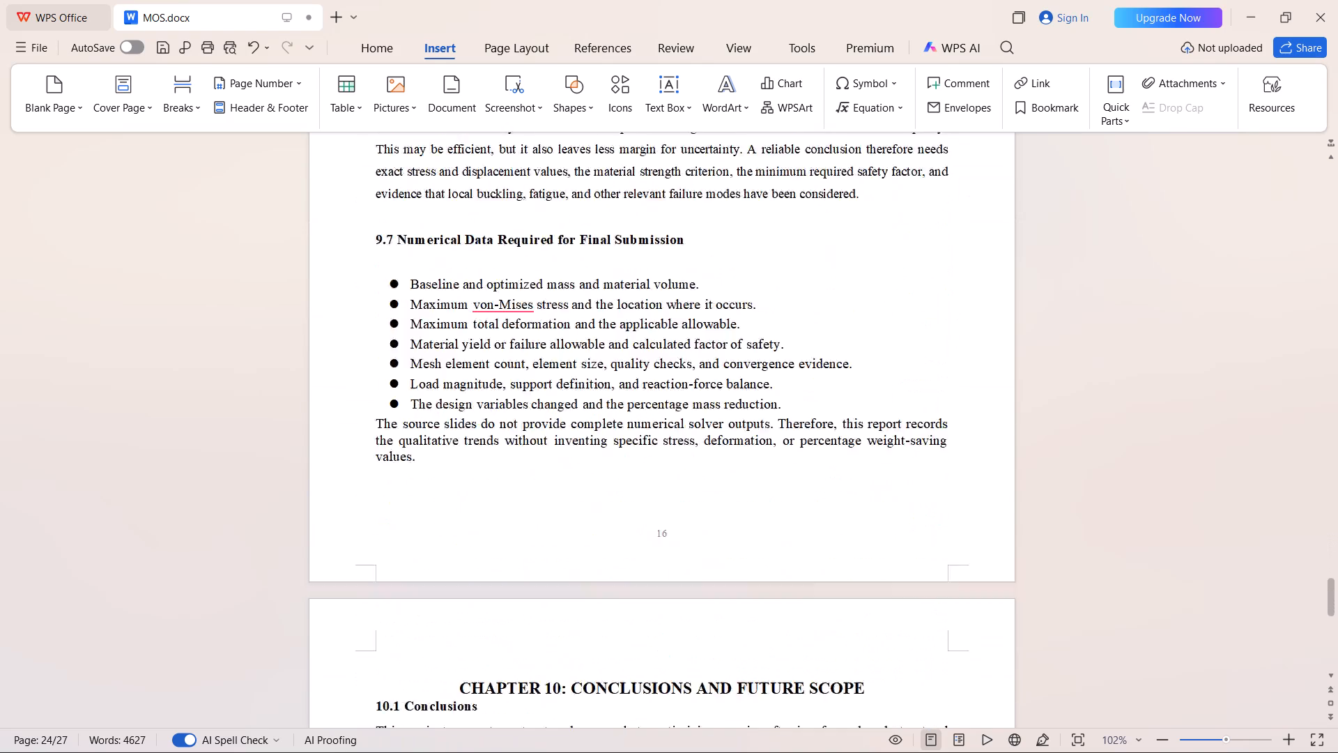
pyautogui.scroll(-15, 592, 443)
pyautogui.scroll(-6, 592, 443)
pyautogui.scroll(6, 592, 443)
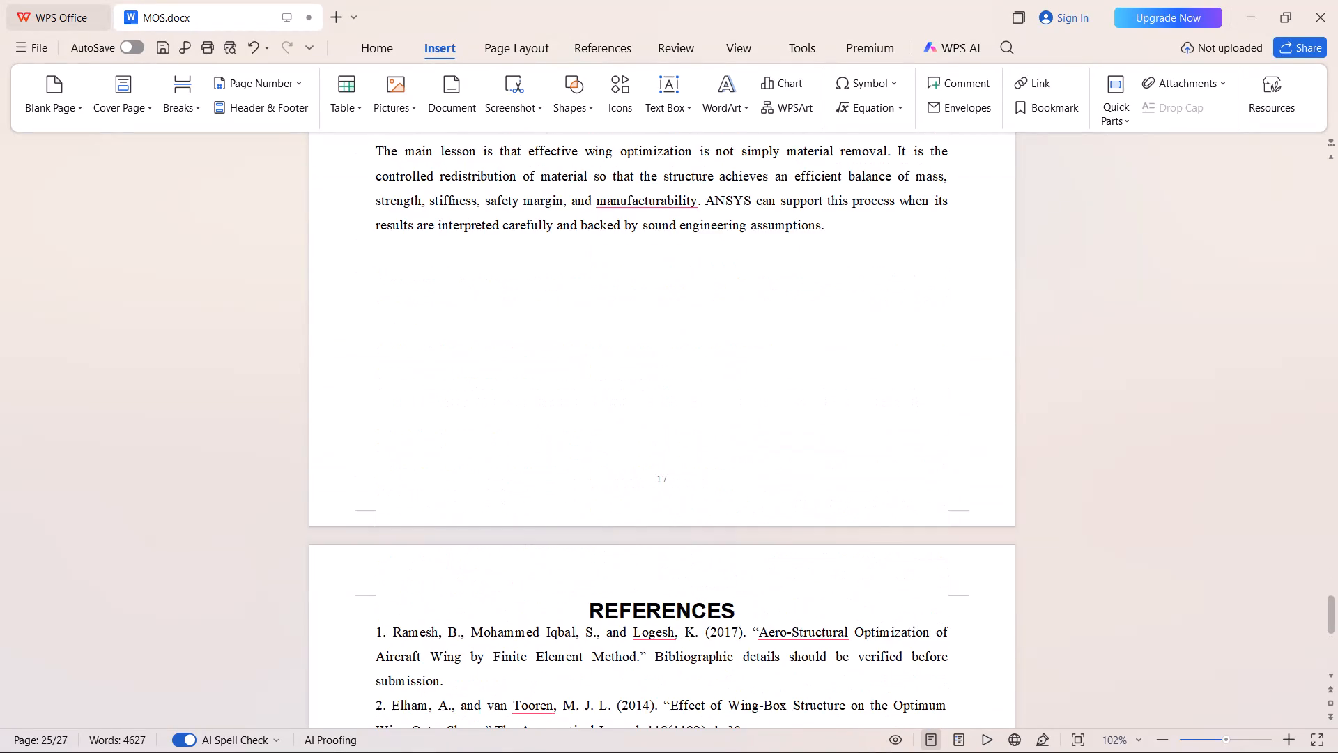
pyautogui.scroll(9, 592, 443)
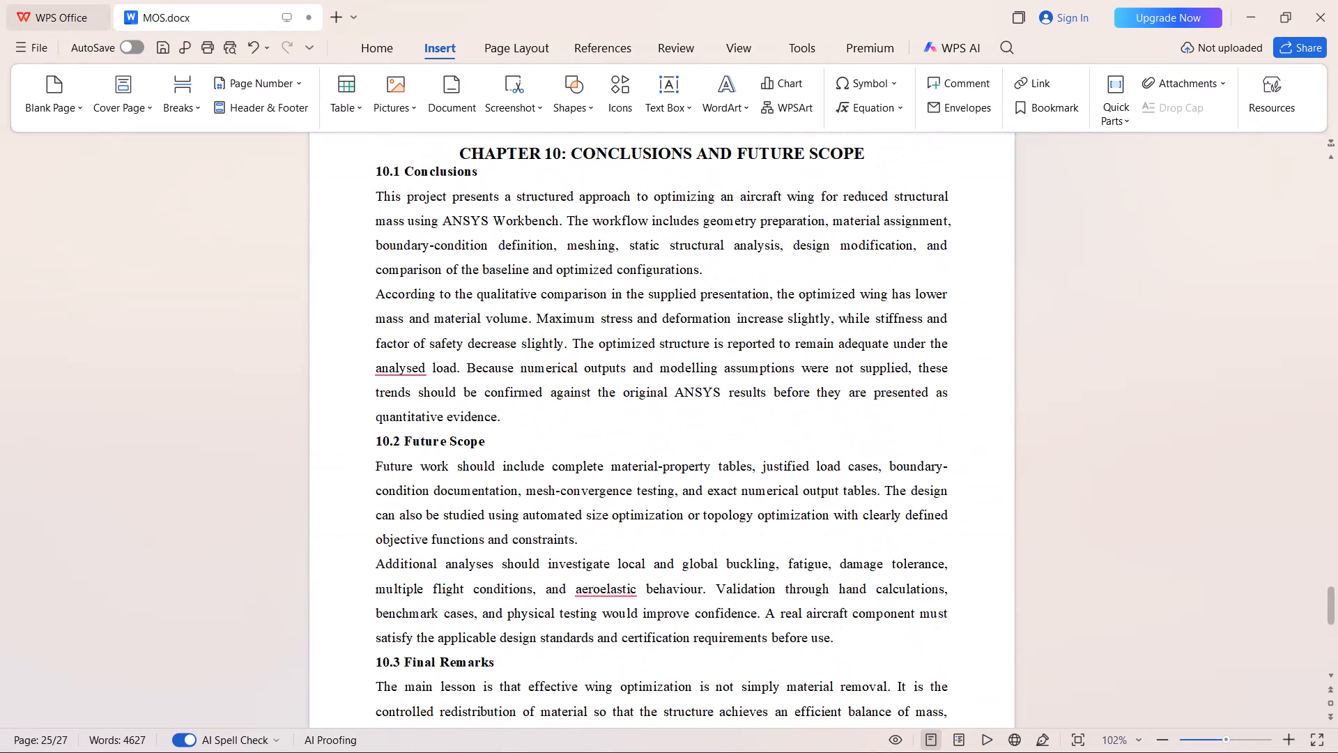
pyautogui.doubleClick(482, 438)
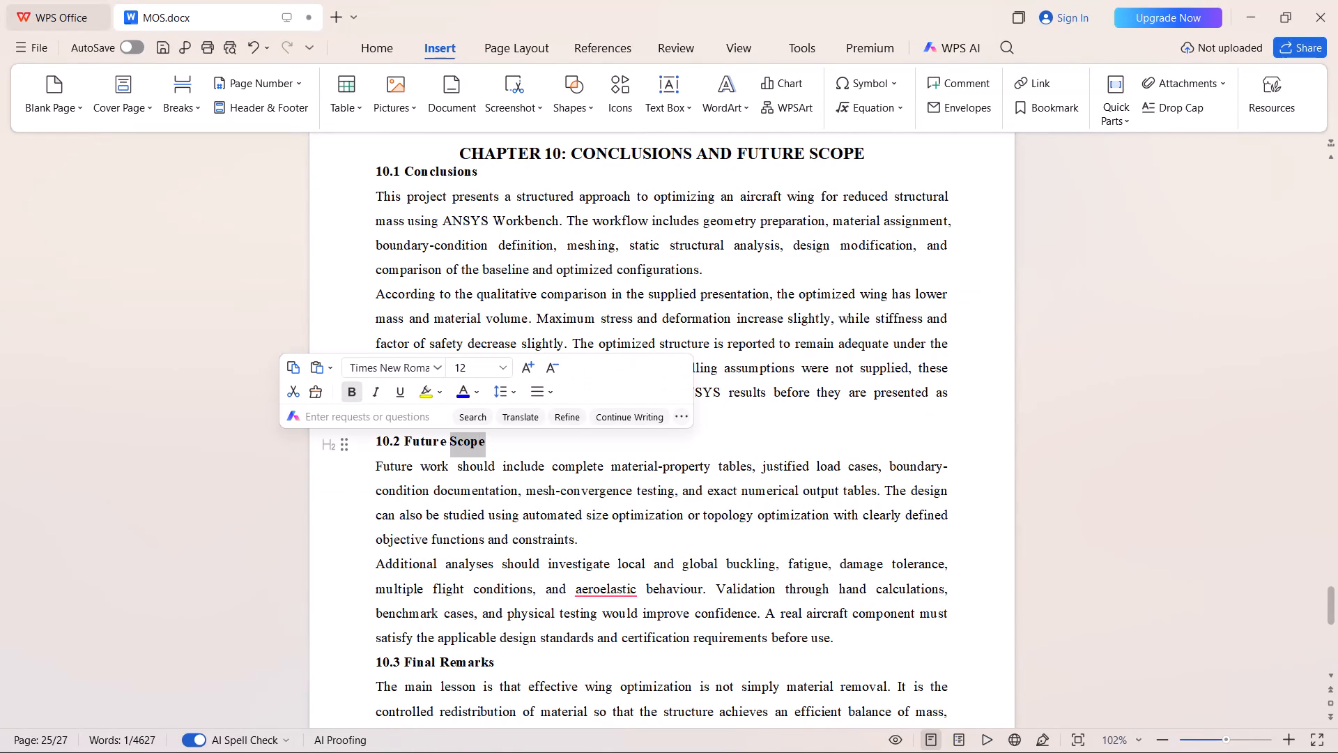
pyautogui.click(527, 441)
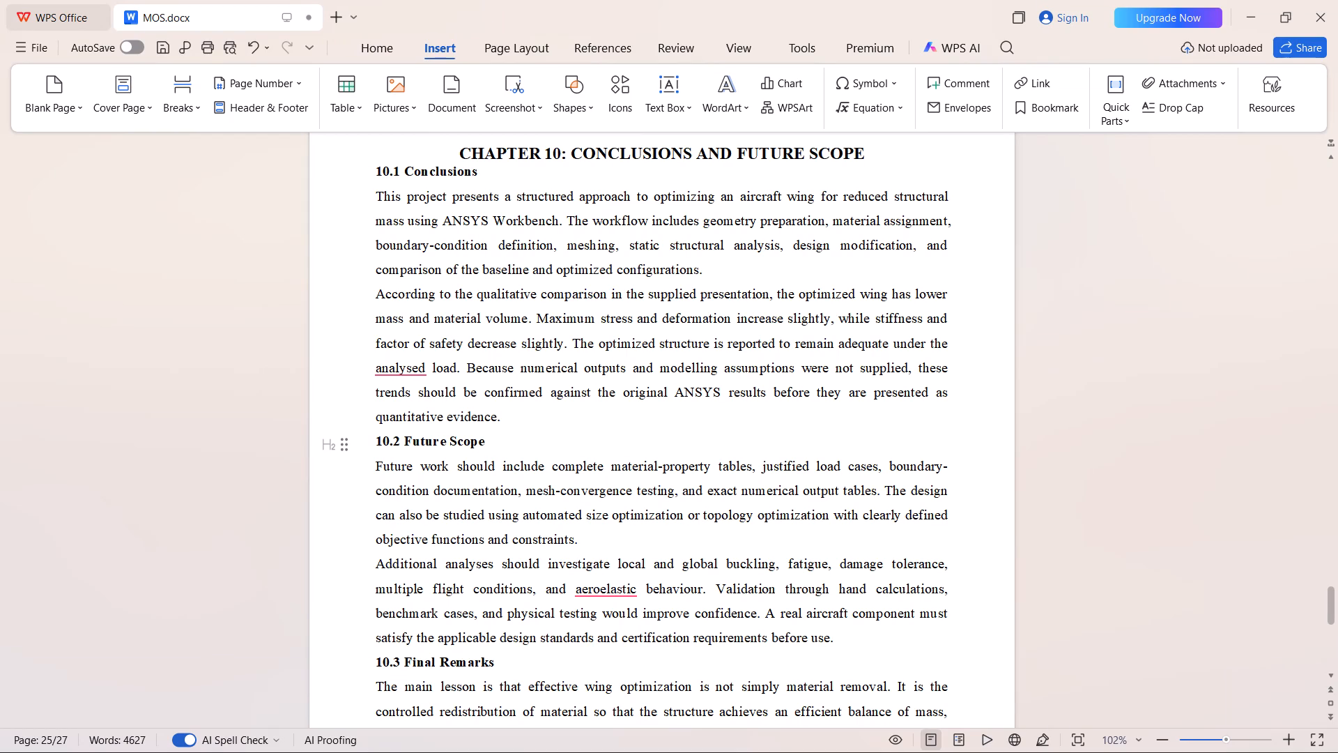
# Insert a line break before the 10.1 Conclusions heading to separate it from the Chapter 10 title.
pyautogui.click(374, 173)
pyautogui.press('Return')
# Check the section headings and page layout in Chapters 6 to 9, including the font size of the 9.6 Interpretation of the Results heading.
pyautogui.scroll(9, 536, 251)
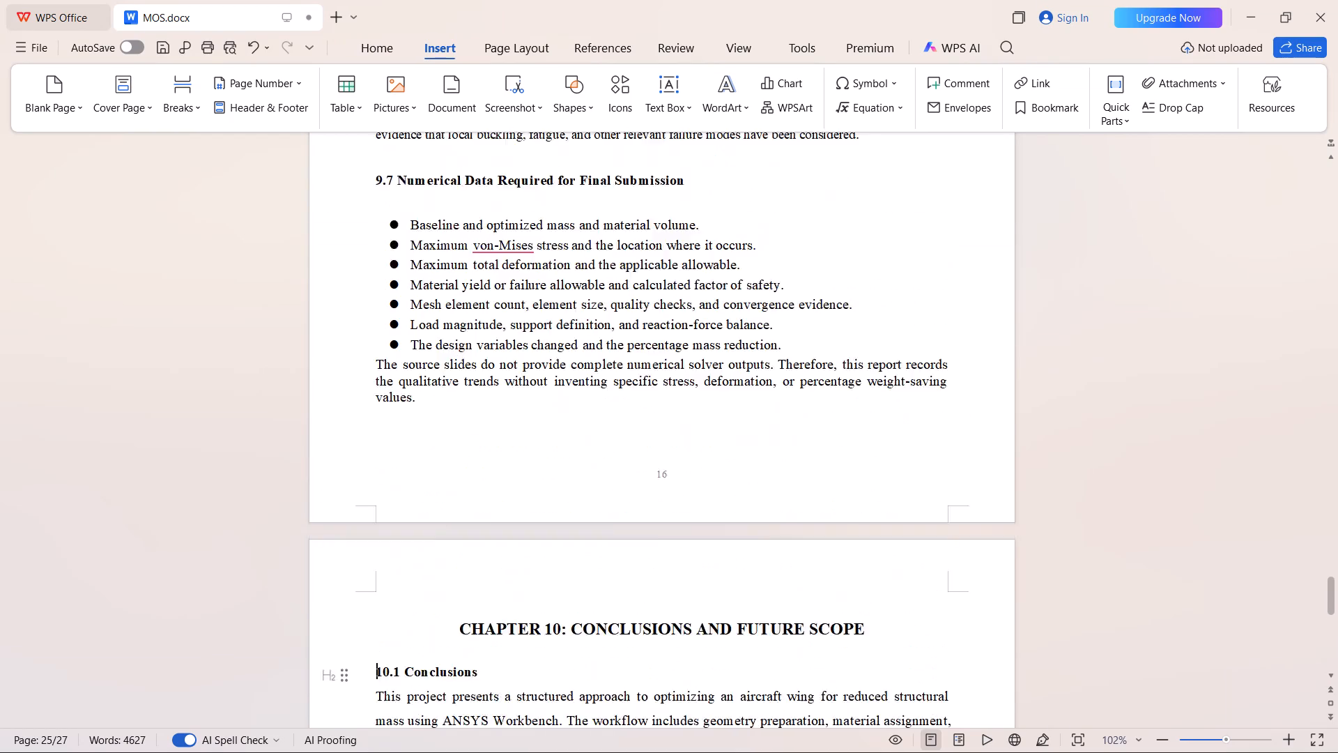
pyautogui.scroll(10, 551, 259)
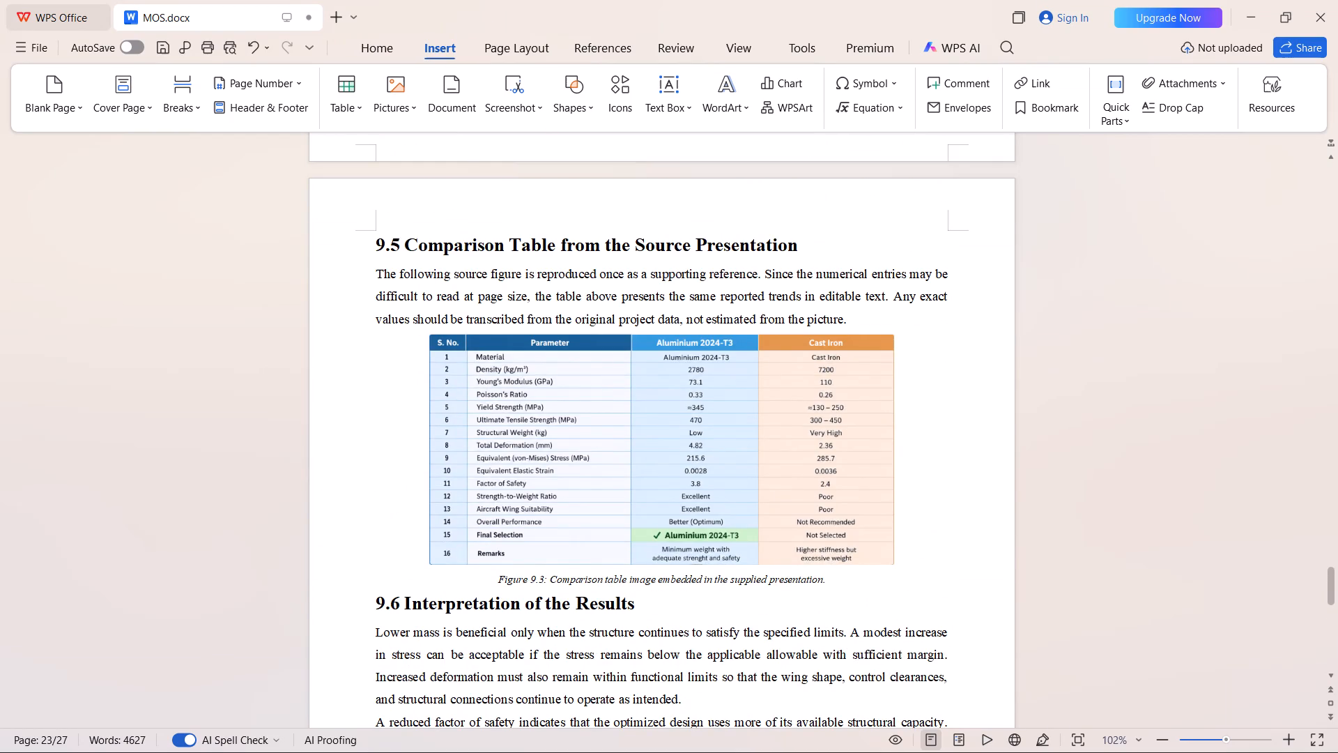
pyautogui.doubleClick(456, 600)
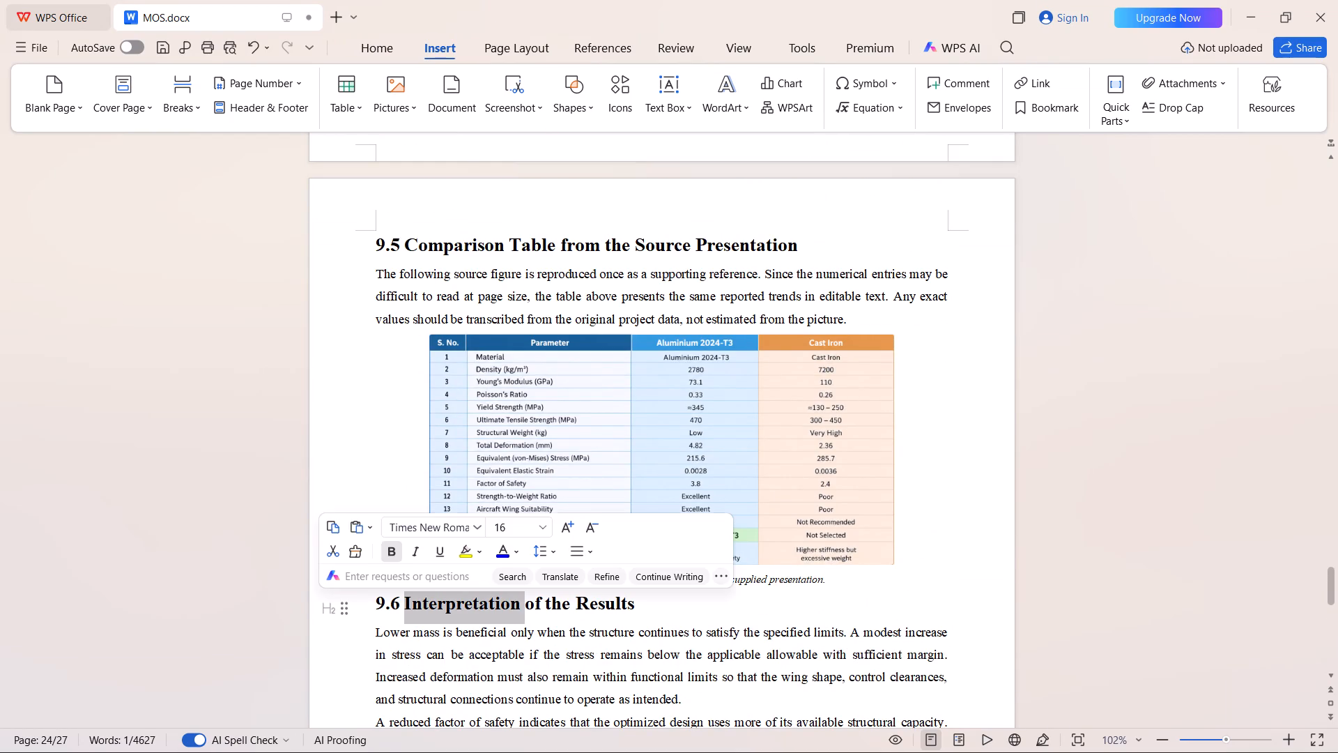
pyautogui.click(523, 441)
pyautogui.scroll(18, 519, 444)
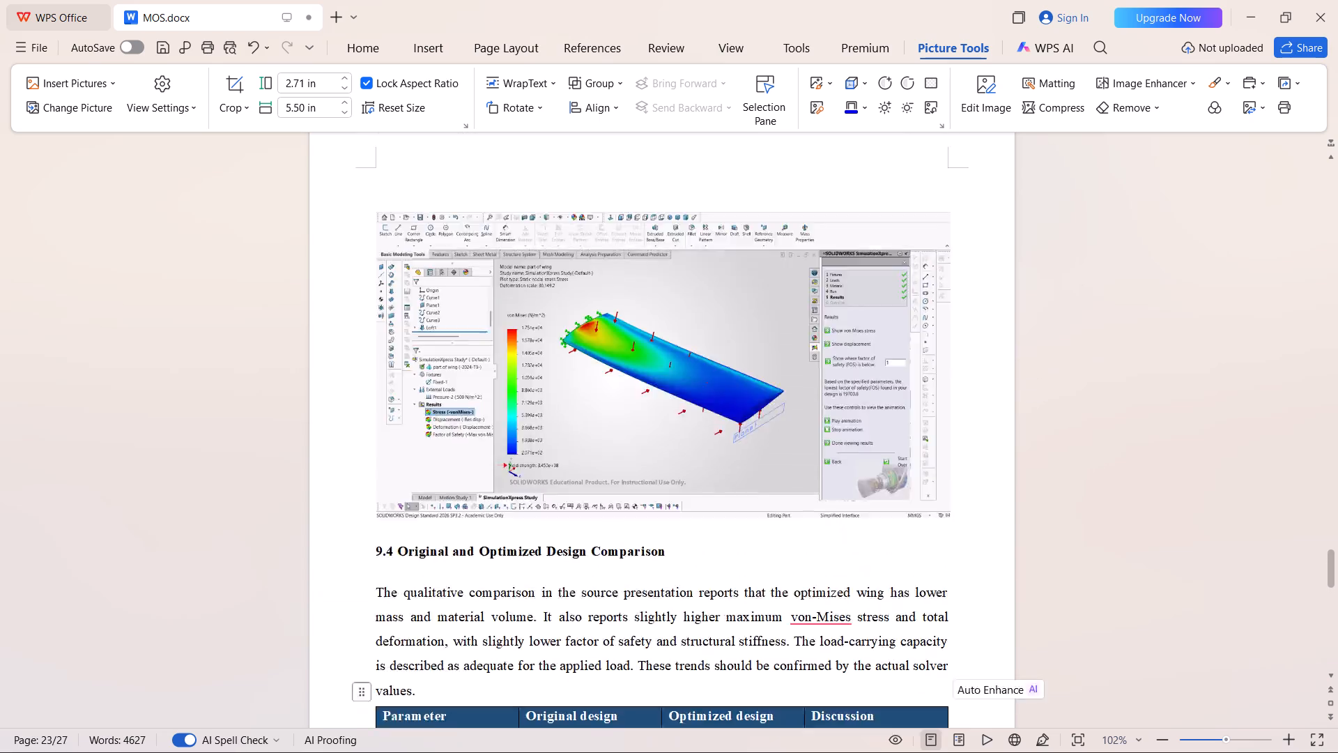
pyautogui.scroll(20, 516, 450)
pyautogui.scroll(20, 516, 450)
pyautogui.scroll(1, 516, 450)
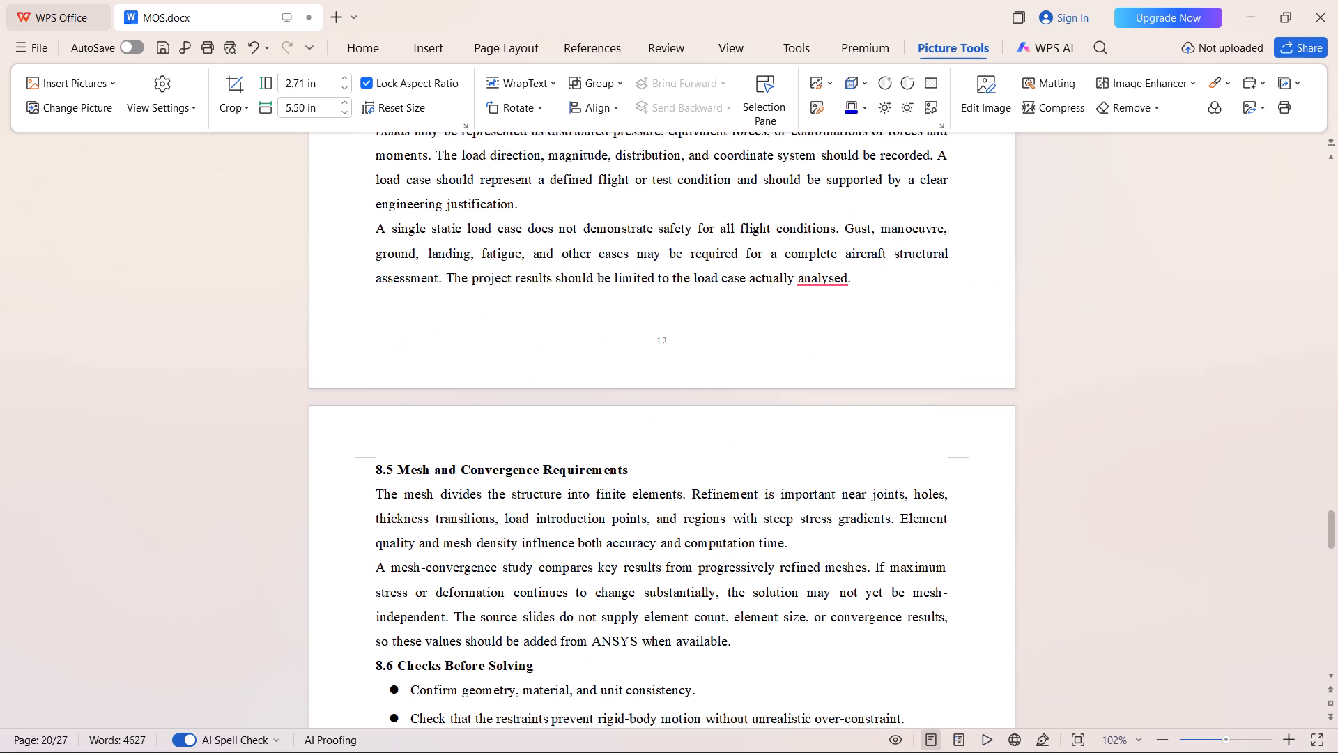
pyautogui.scroll(10, 521, 437)
pyautogui.scroll(20, 520, 441)
pyautogui.scroll(8, 520, 441)
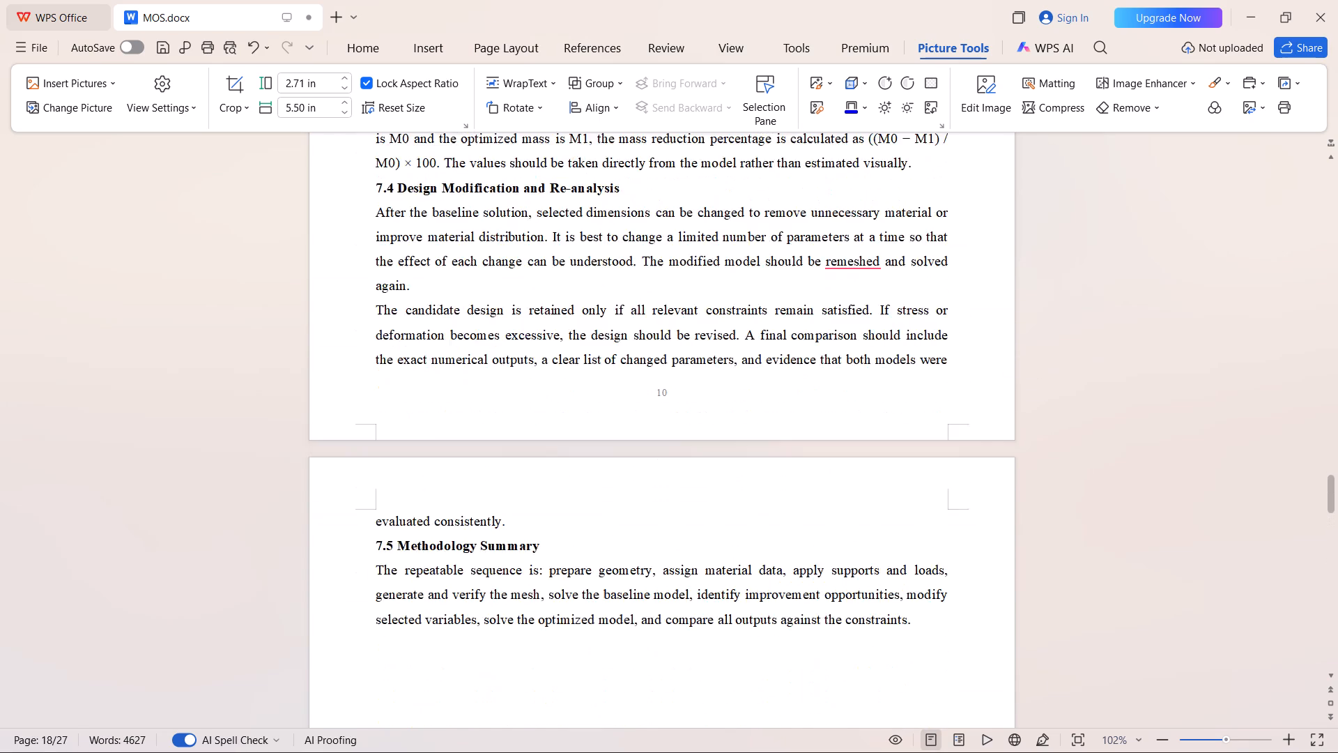
pyautogui.scroll(20, 518, 443)
pyautogui.scroll(17, 518, 443)
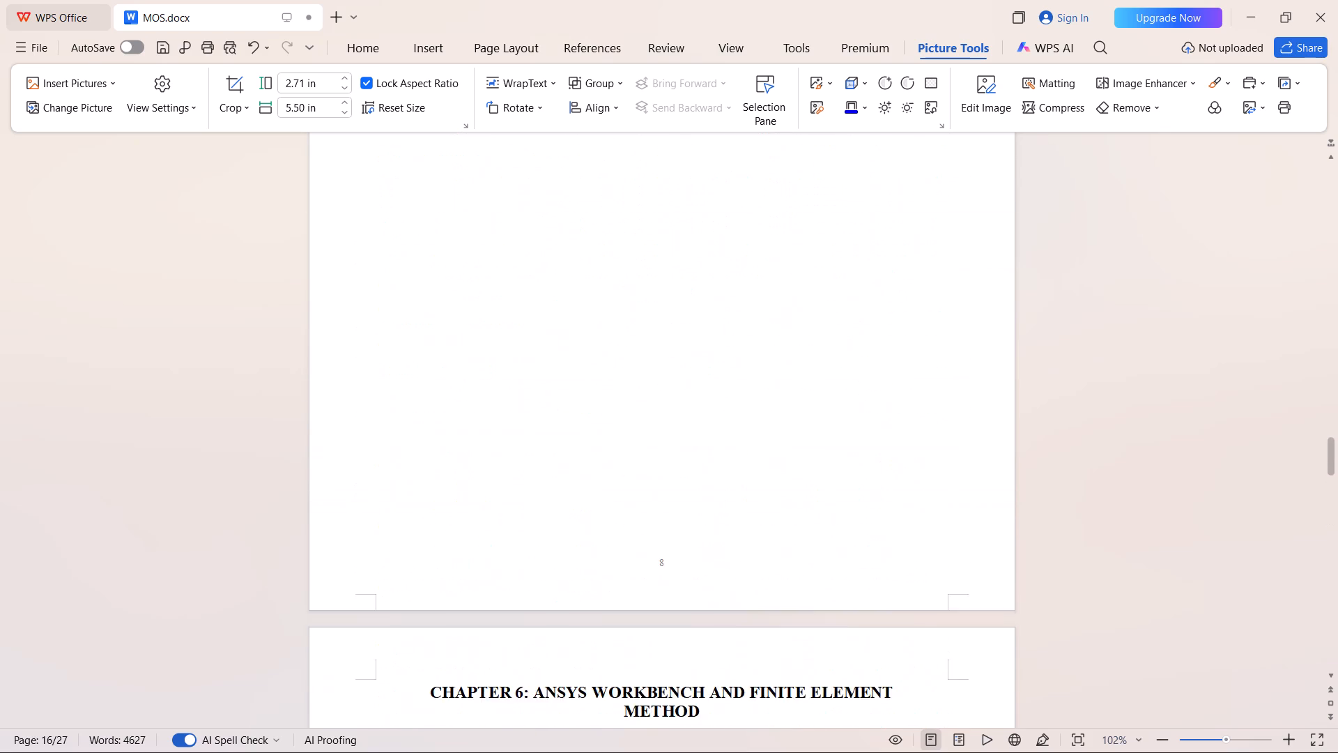
pyautogui.scroll(-11, 518, 443)
pyautogui.scroll(-20, 518, 446)
pyautogui.scroll(-7, 518, 446)
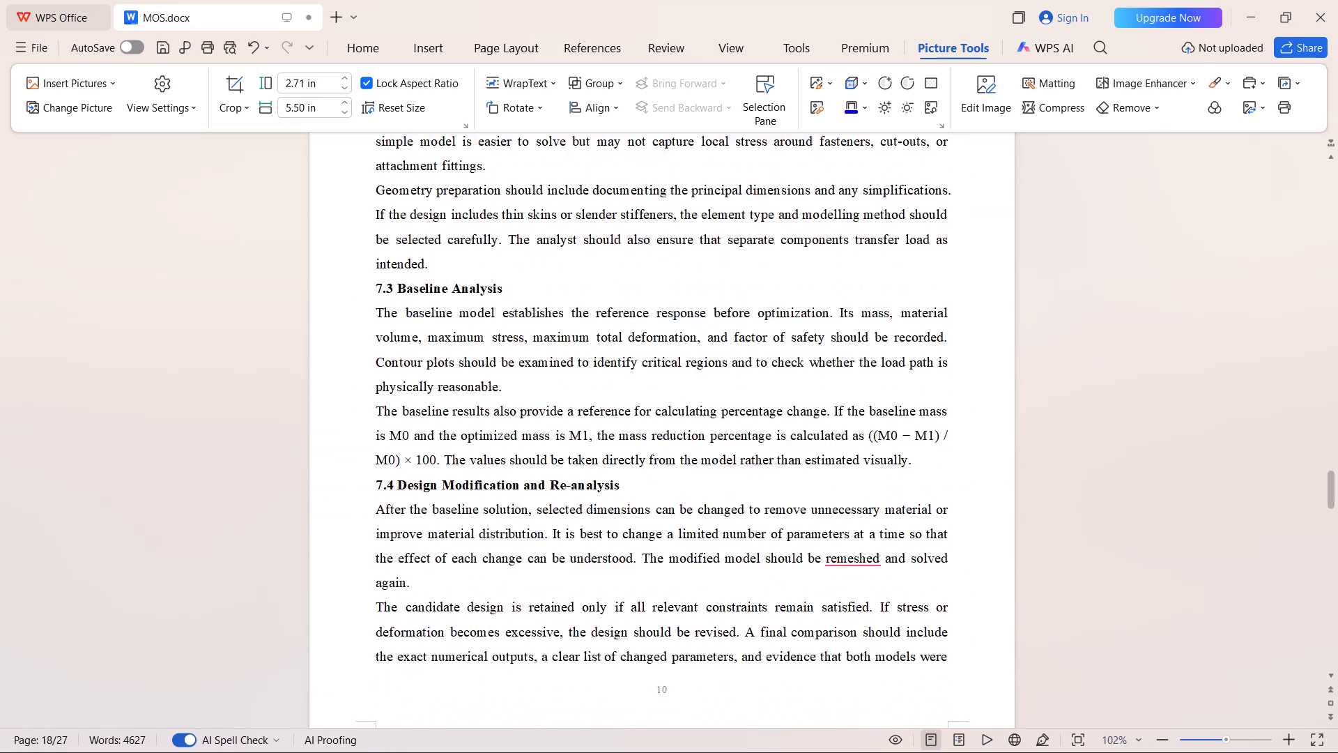
pyautogui.scroll(-20, 517, 449)
pyautogui.scroll(-20, 517, 449)
pyautogui.scroll(-17, 517, 449)
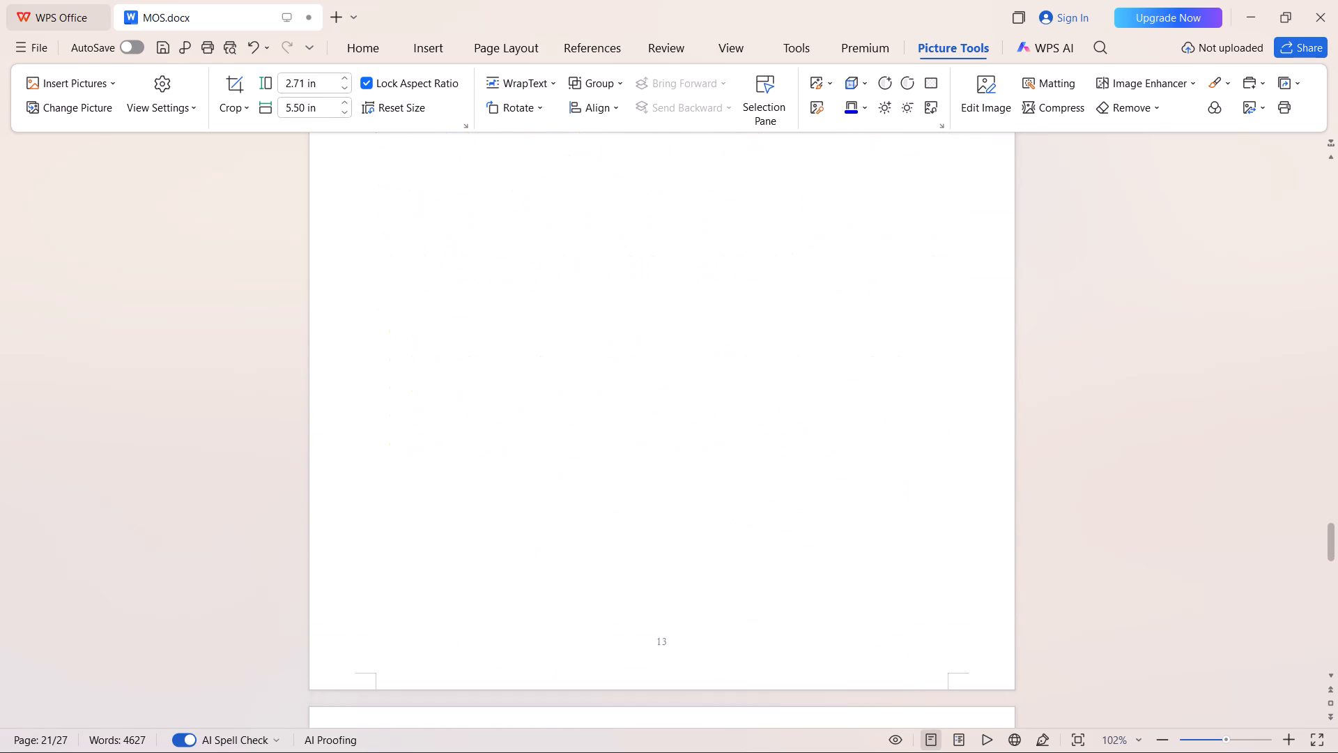
pyautogui.scroll(-15, 518, 448)
pyautogui.scroll(-19, 518, 448)
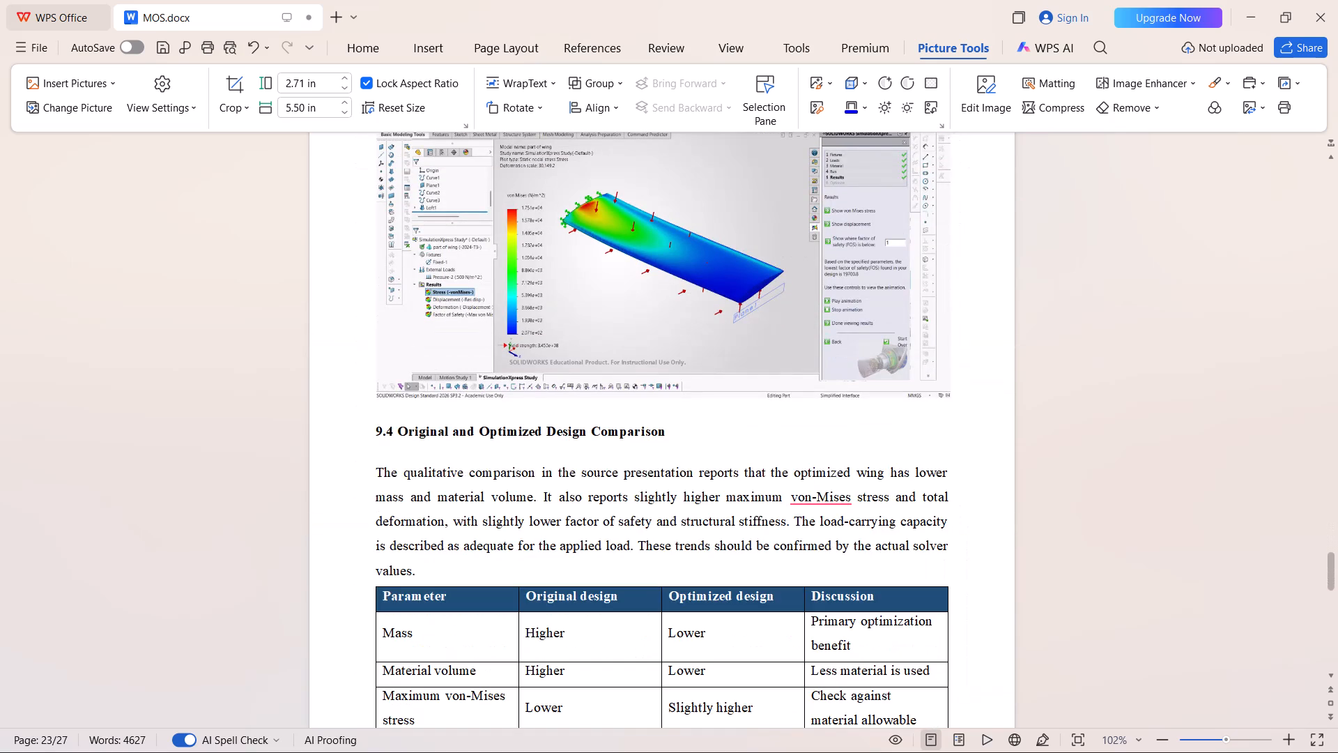
# Set the font size of the 9.5 Comparison Table from the Source Presentation heading to 14.
pyautogui.scroll(-11, 518, 448)
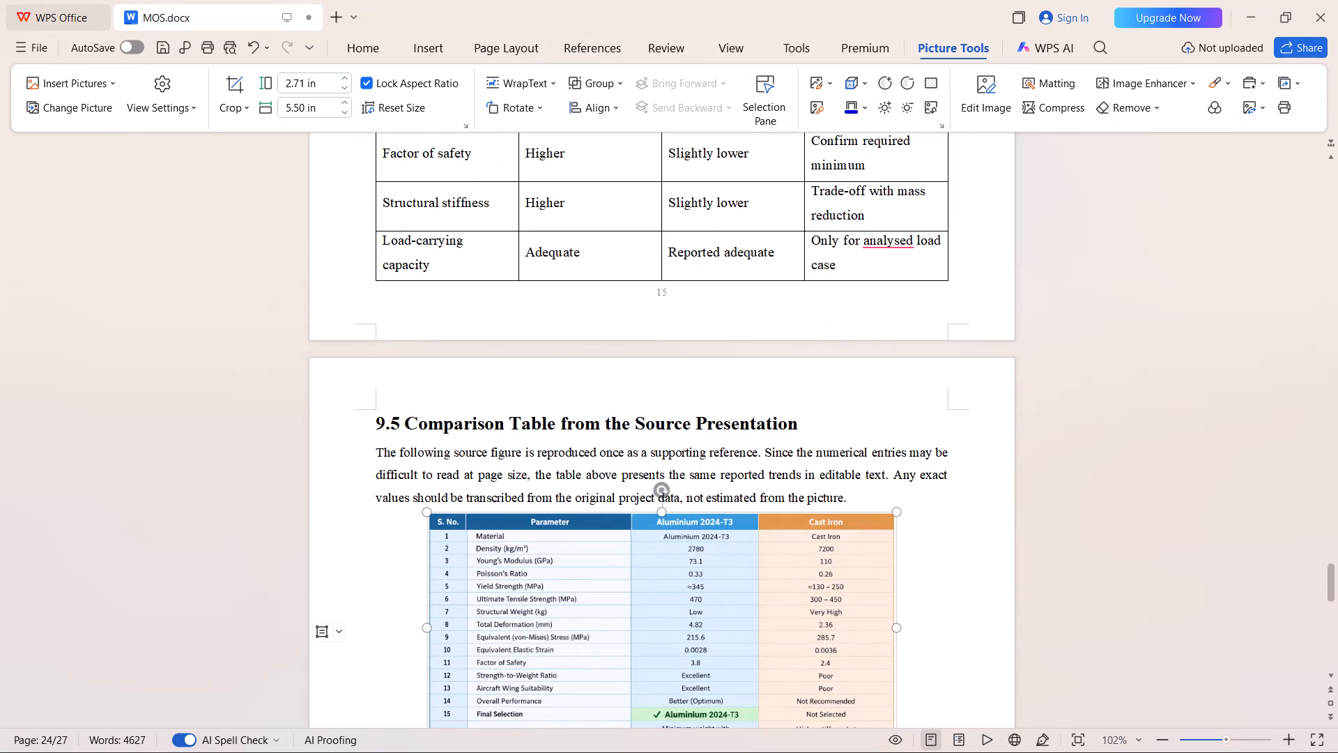
pyautogui.moveTo(376, 429); pyautogui.dragTo(787, 436)
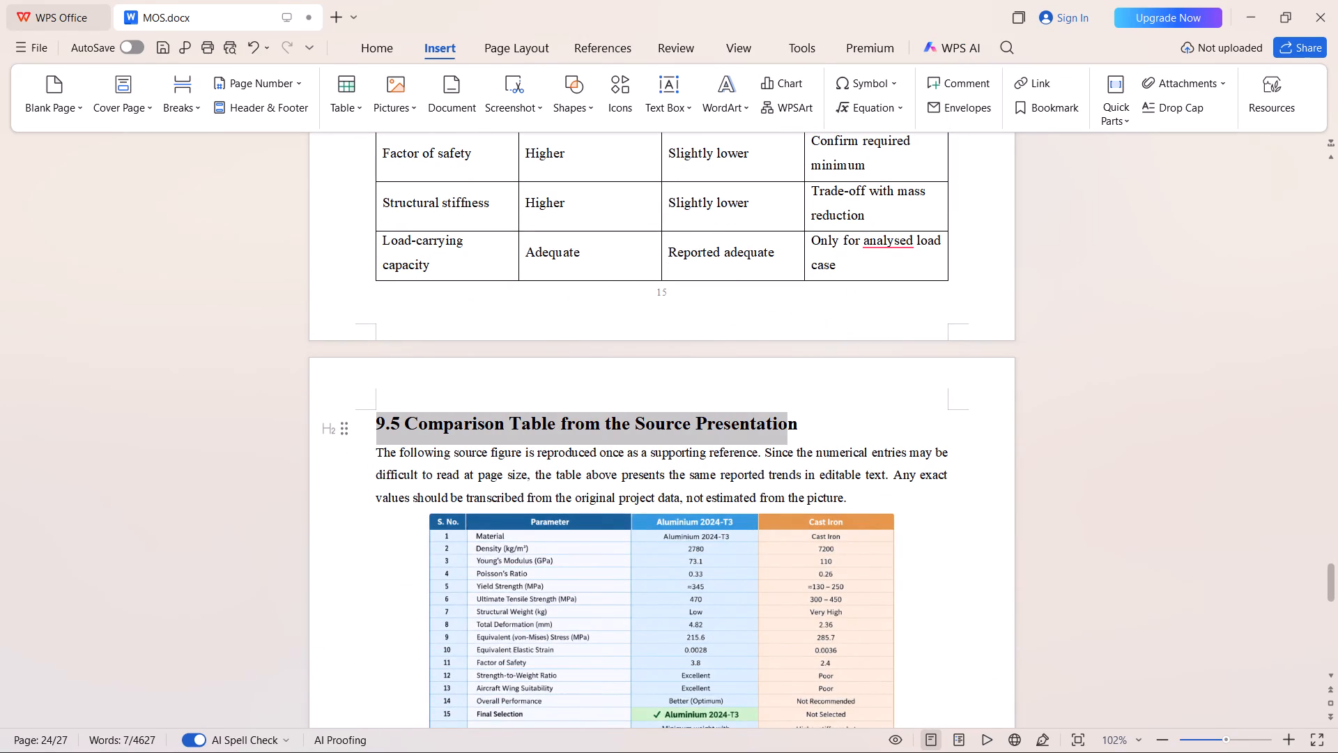
pyautogui.moveTo(787, 436); pyautogui.dragTo(799, 434)
pyautogui.click(811, 357)
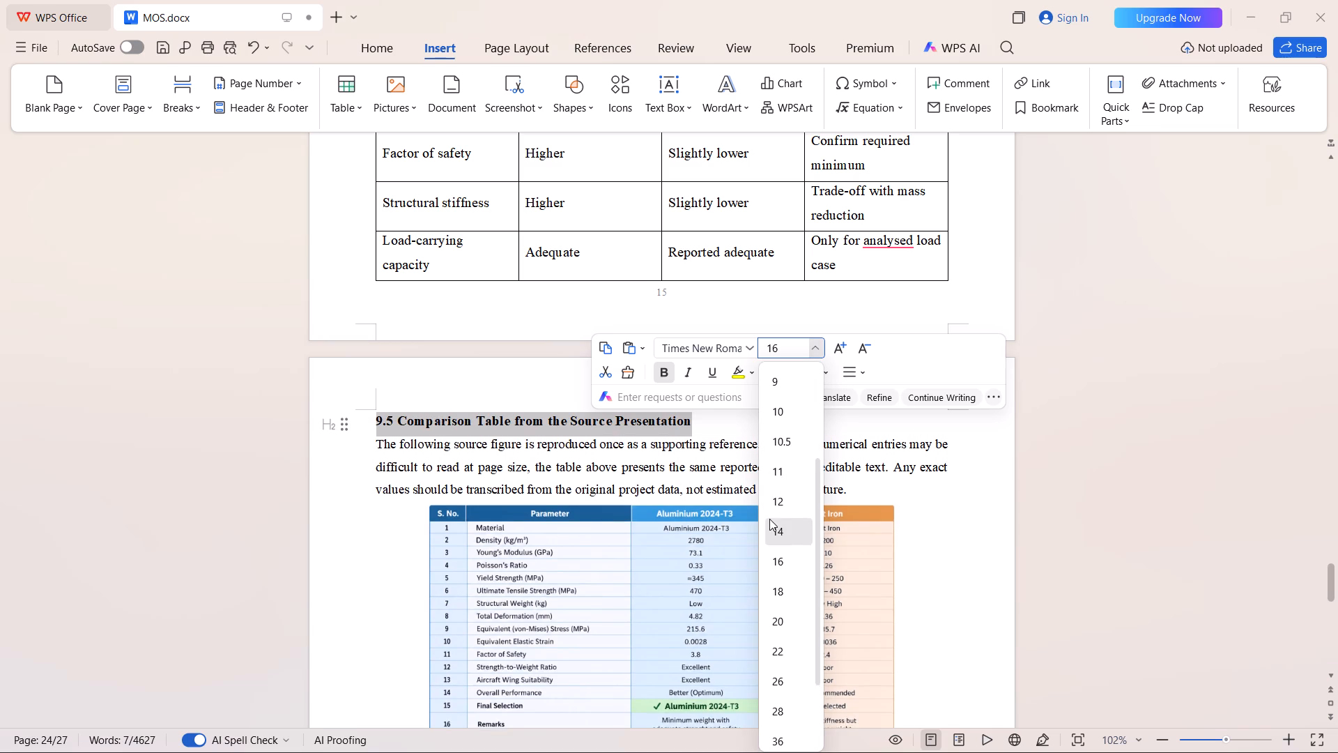
pyautogui.click(769, 519)
pyautogui.click(574, 454)
# Set the font size of the 9.4 Original and Optimized Design Comparison heading to 14.
pyautogui.scroll(2, 574, 454)
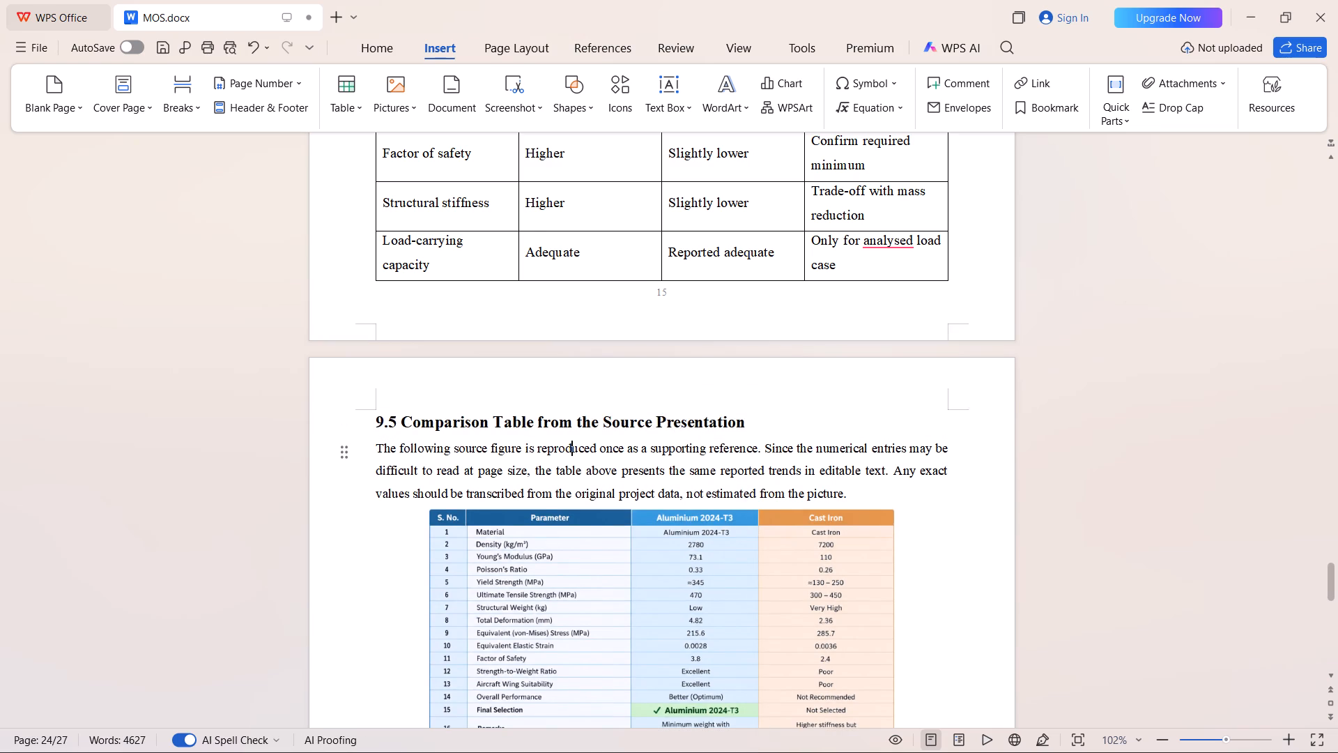
pyautogui.scroll(8, 574, 454)
pyautogui.moveTo(672, 372); pyautogui.dragTo(652, 376)
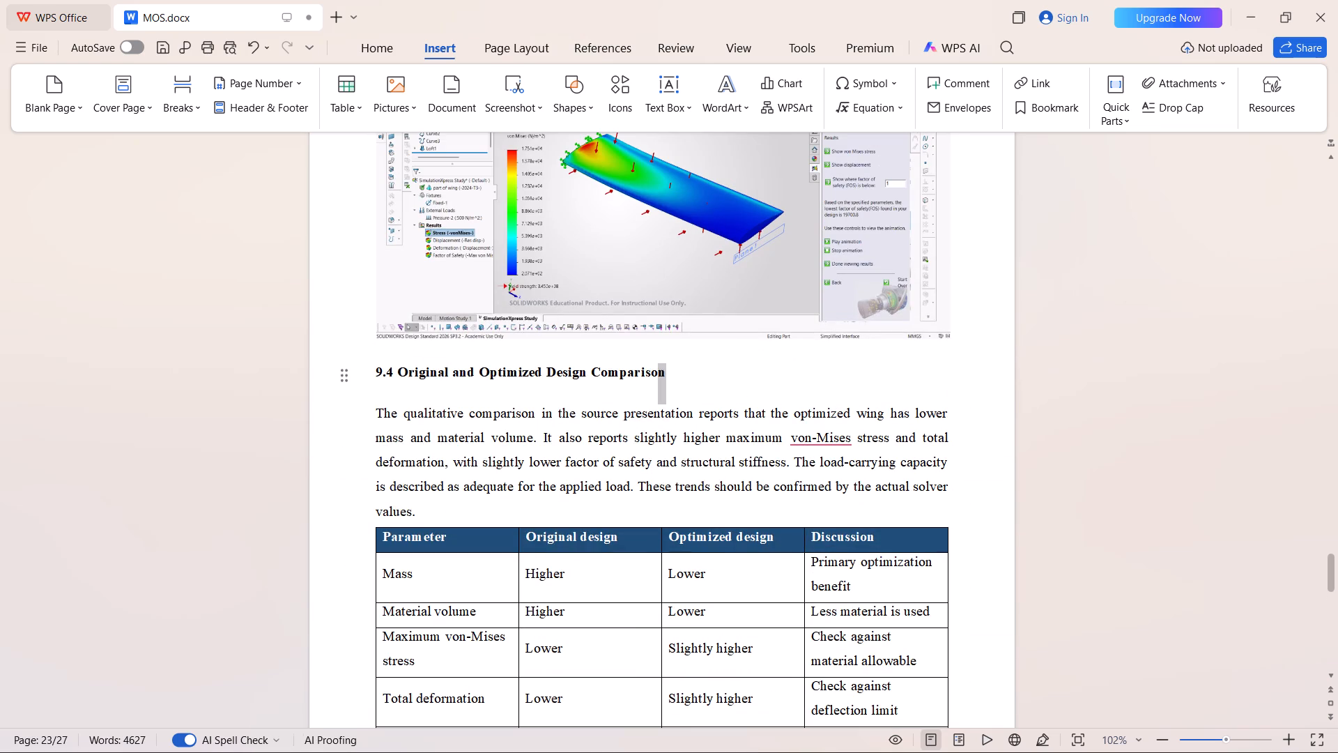
pyautogui.moveTo(652, 376); pyautogui.dragTo(377, 391)
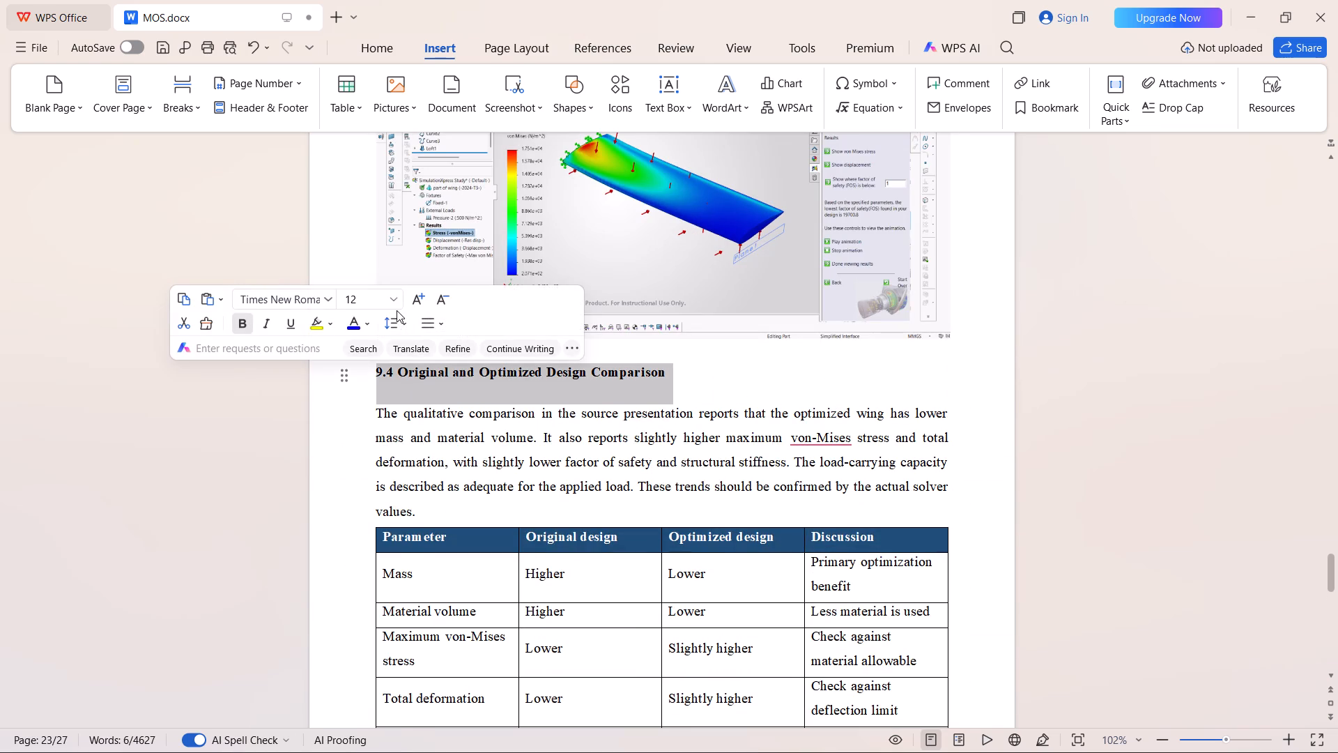
pyautogui.click(394, 305)
pyautogui.click(365, 485)
# Set the font size of the 10.1 Conclusions heading in Chapter 10 to 14.
pyautogui.scroll(-8, 428, 458)
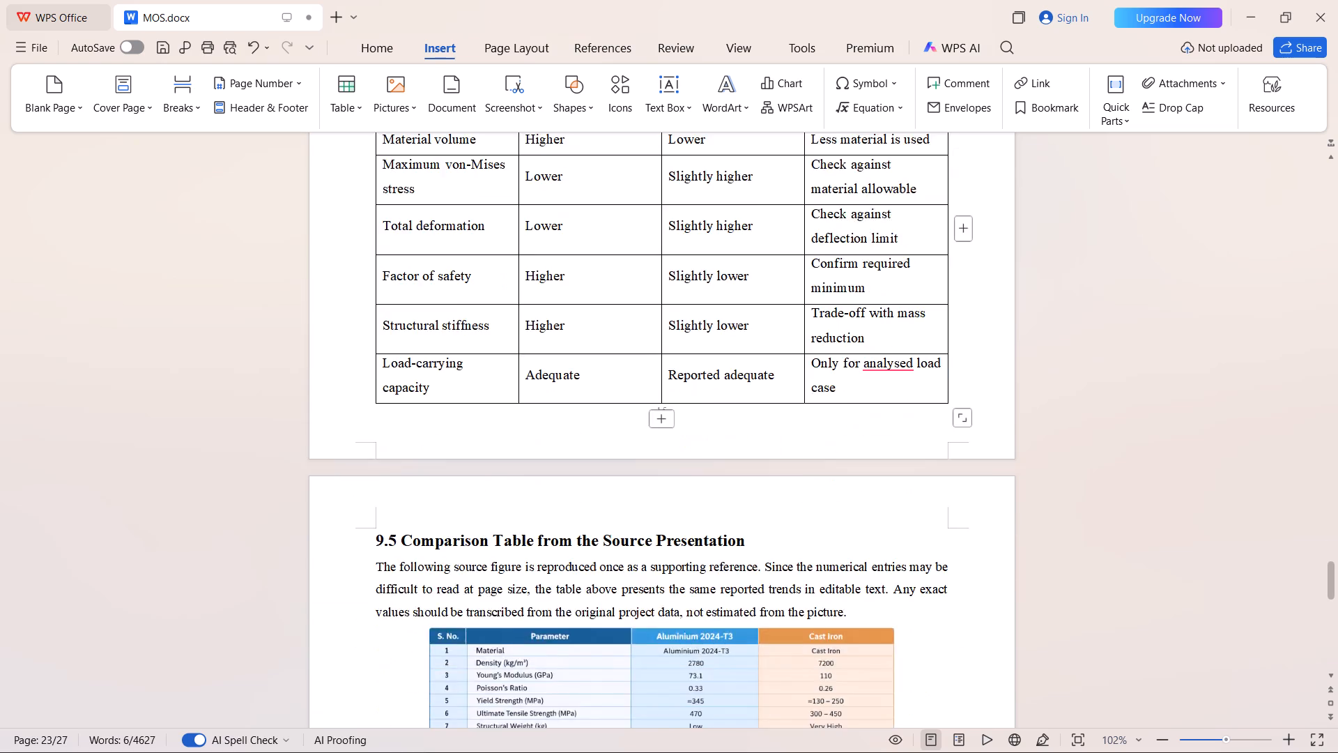
pyautogui.scroll(-19, 441, 442)
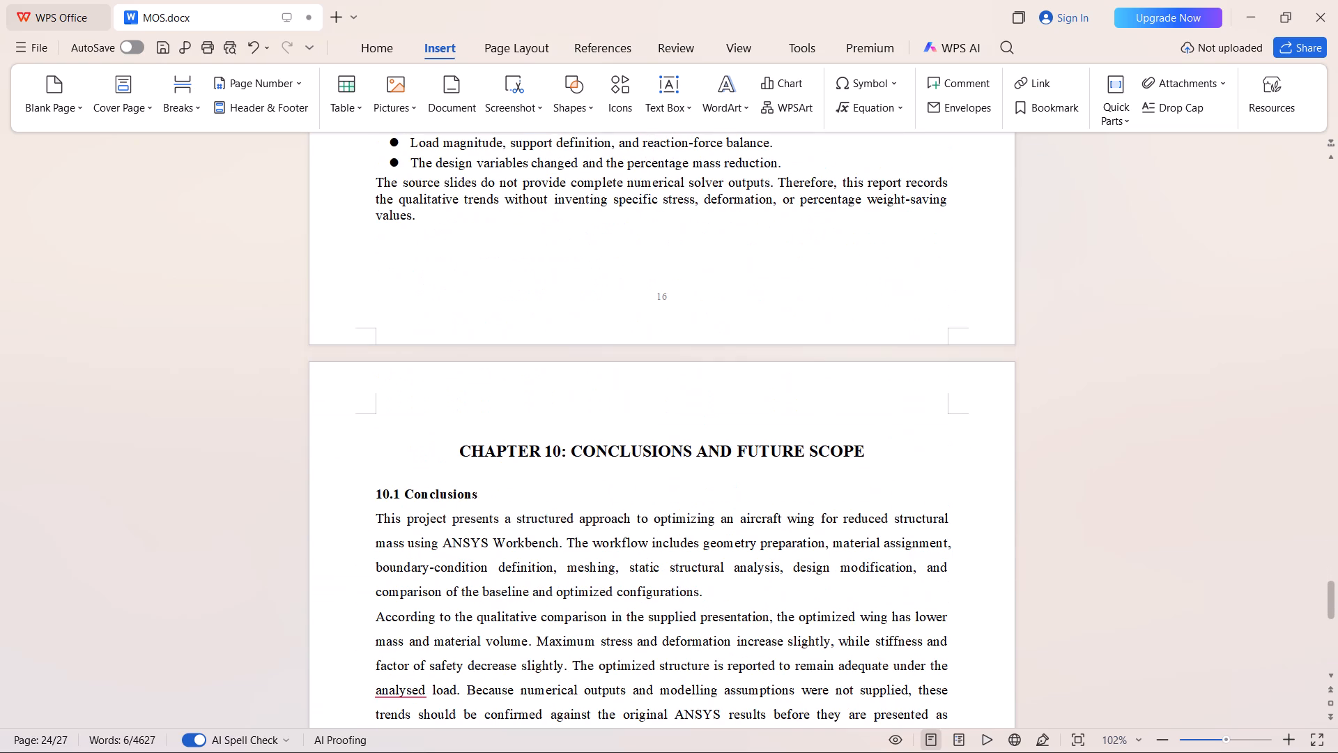
pyautogui.moveTo(475, 492); pyautogui.dragTo(362, 491)
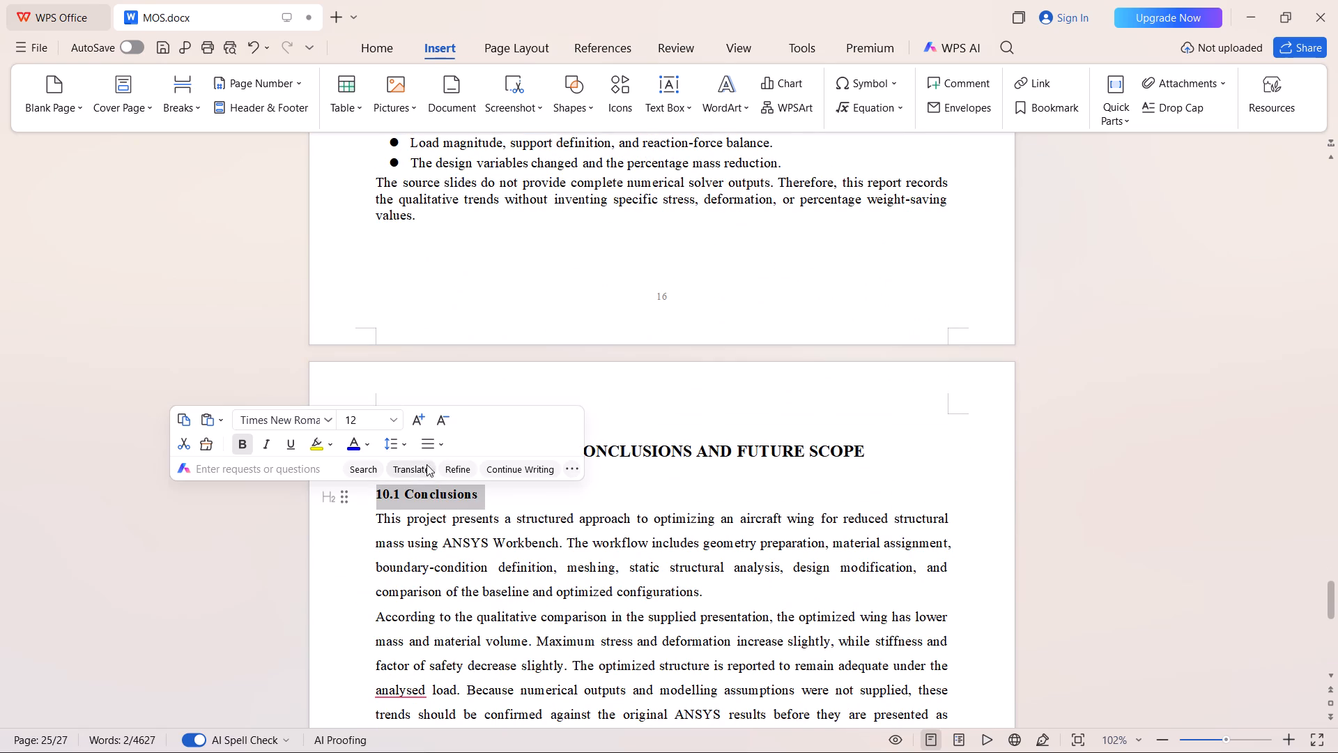
pyautogui.click(397, 421)
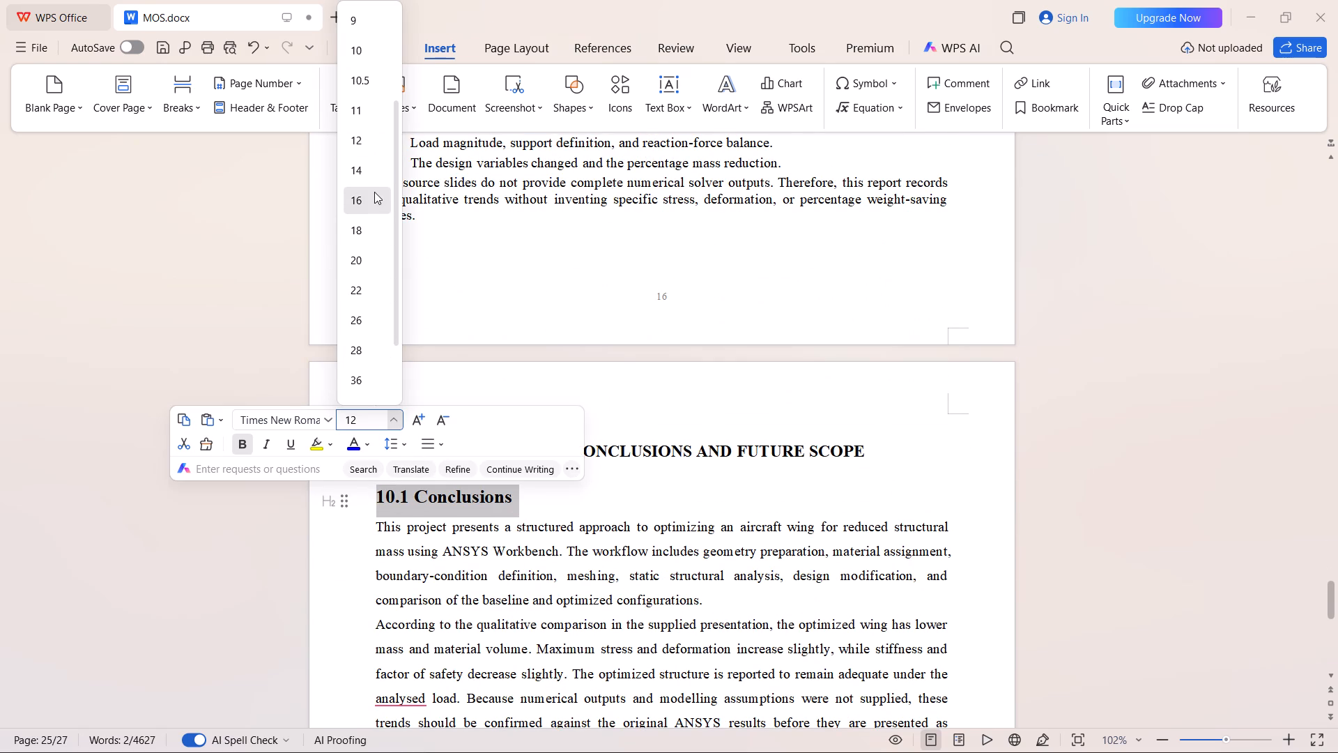
pyautogui.click(374, 181)
# Set the font size of the 10.2 Future Scope heading in Chapter 10 to 14.
pyautogui.scroll(-4, 580, 373)
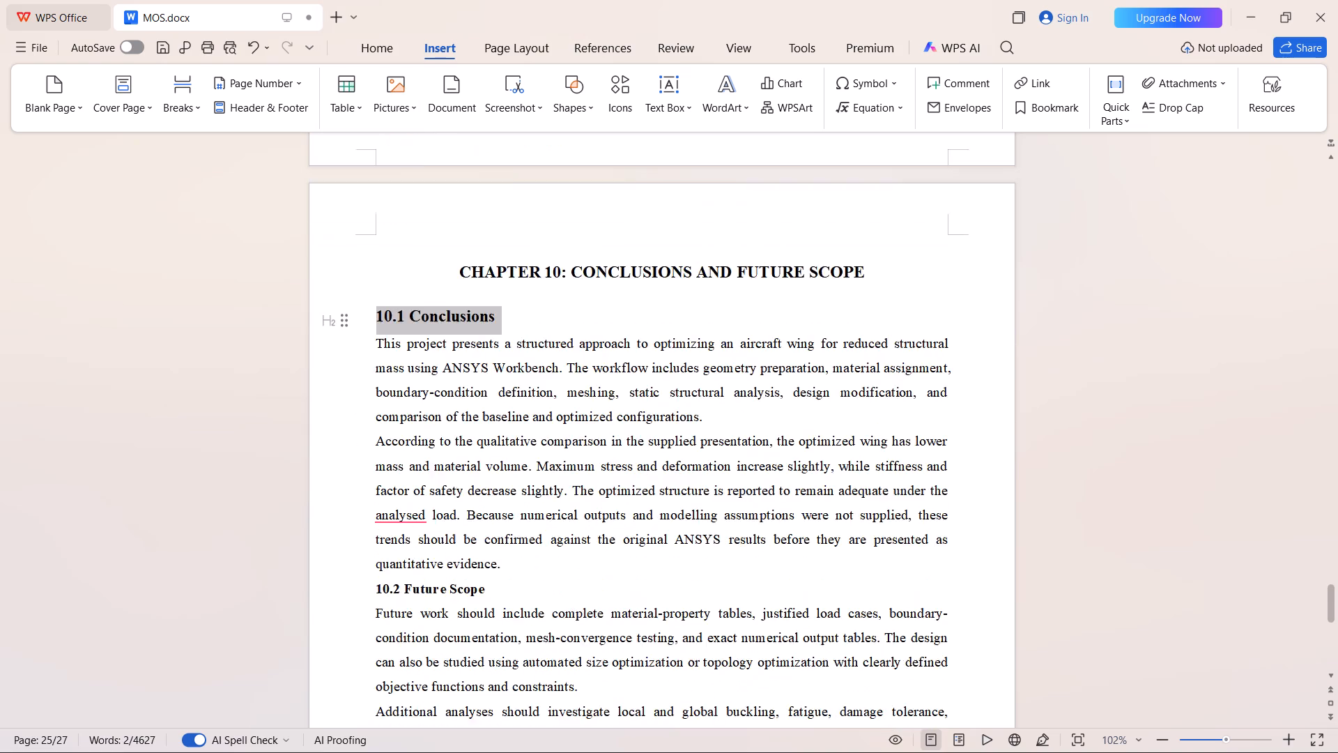
pyautogui.scroll(-5, 580, 373)
pyautogui.moveTo(492, 297); pyautogui.dragTo(321, 305)
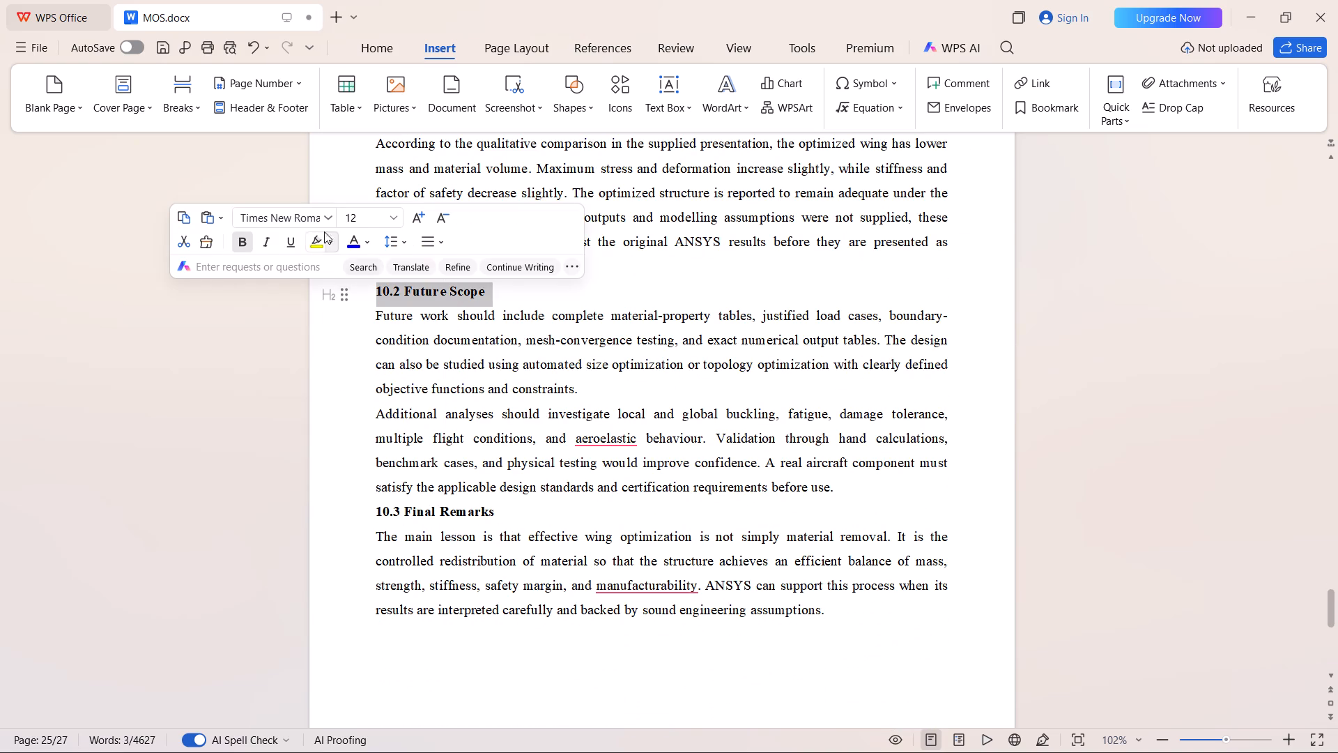
pyautogui.click(401, 224)
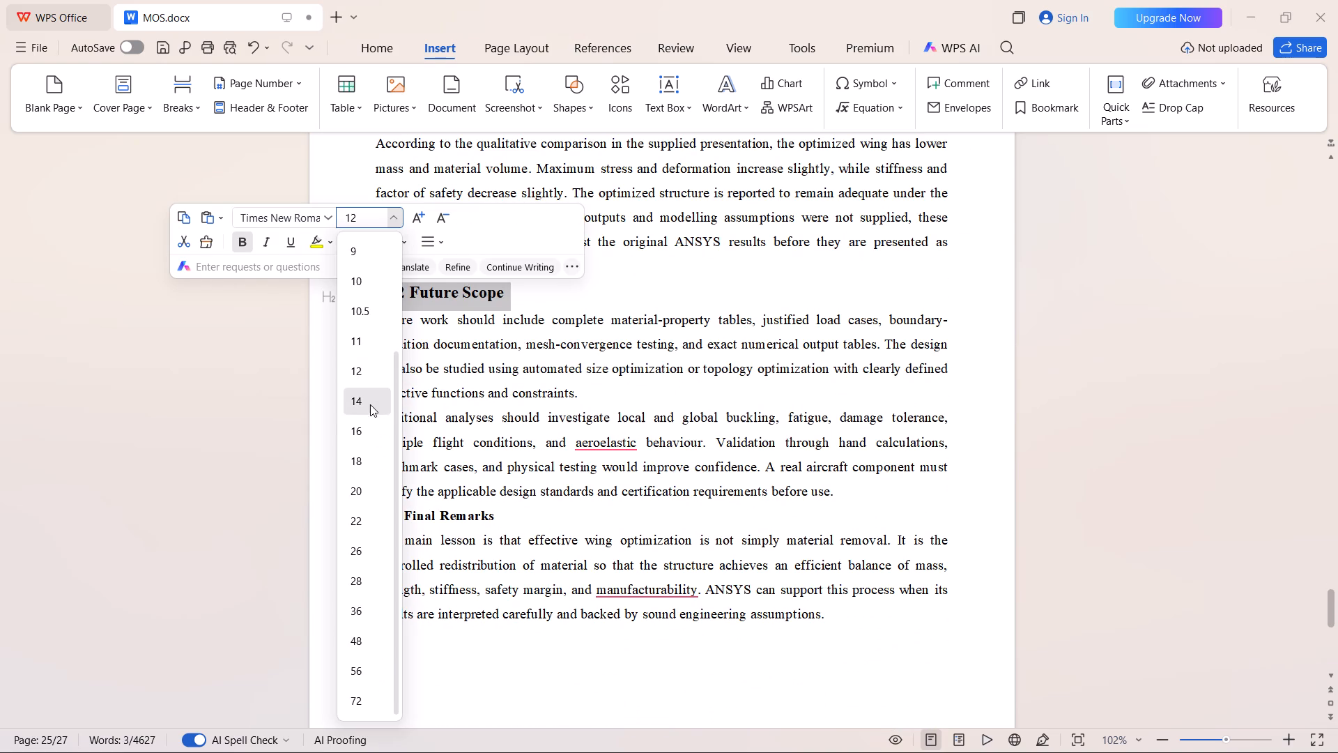
pyautogui.click(370, 404)
# Set the font size of the 10.3 Final Remarks heading in Chapter 10 to 14.
pyautogui.moveTo(502, 515); pyautogui.dragTo(322, 503)
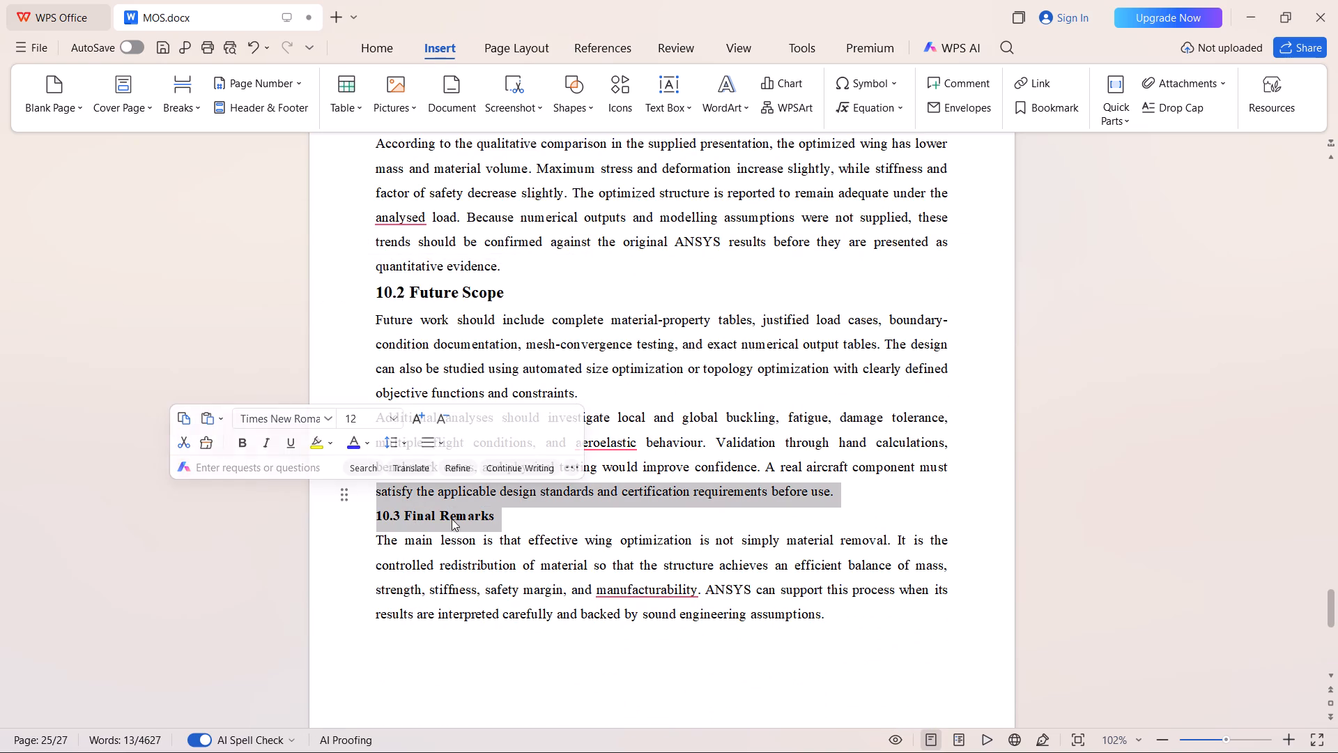
pyautogui.click(509, 530)
pyautogui.moveTo(508, 521); pyautogui.dragTo(352, 515)
pyautogui.click(392, 441)
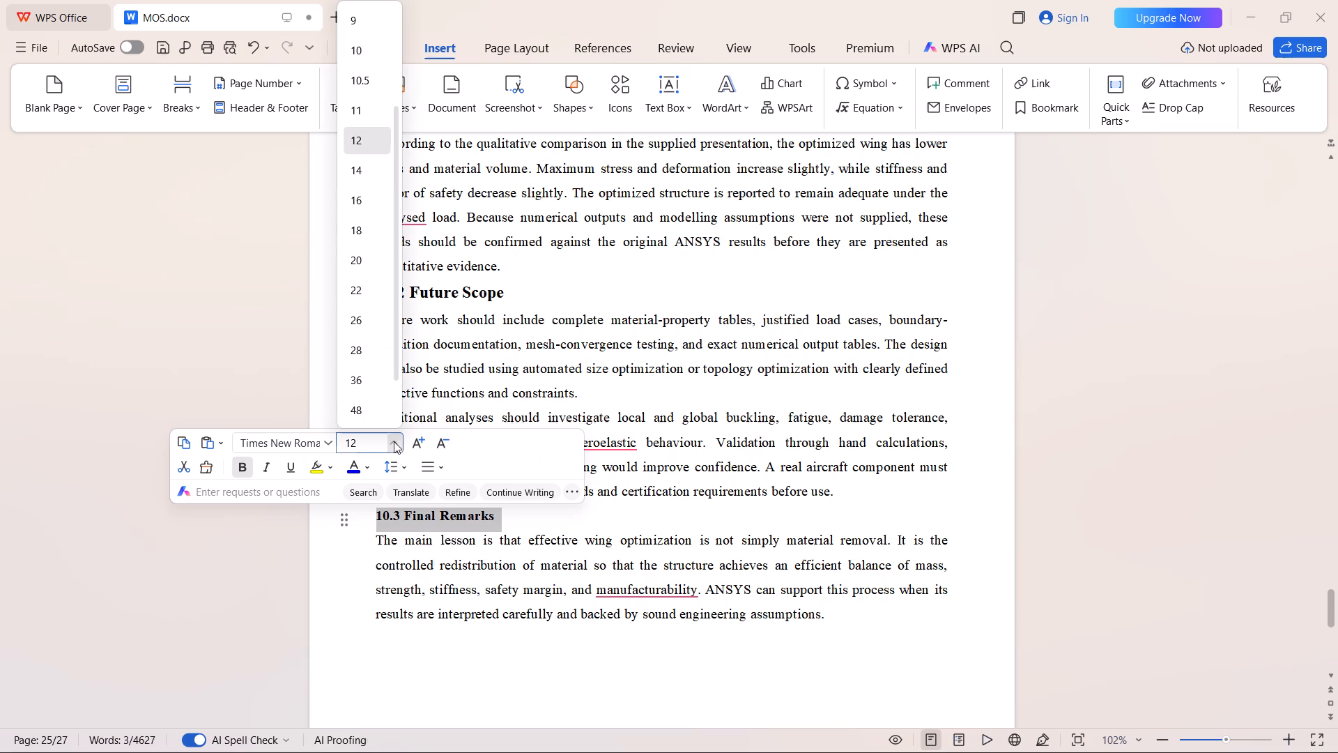
pyautogui.click(373, 182)
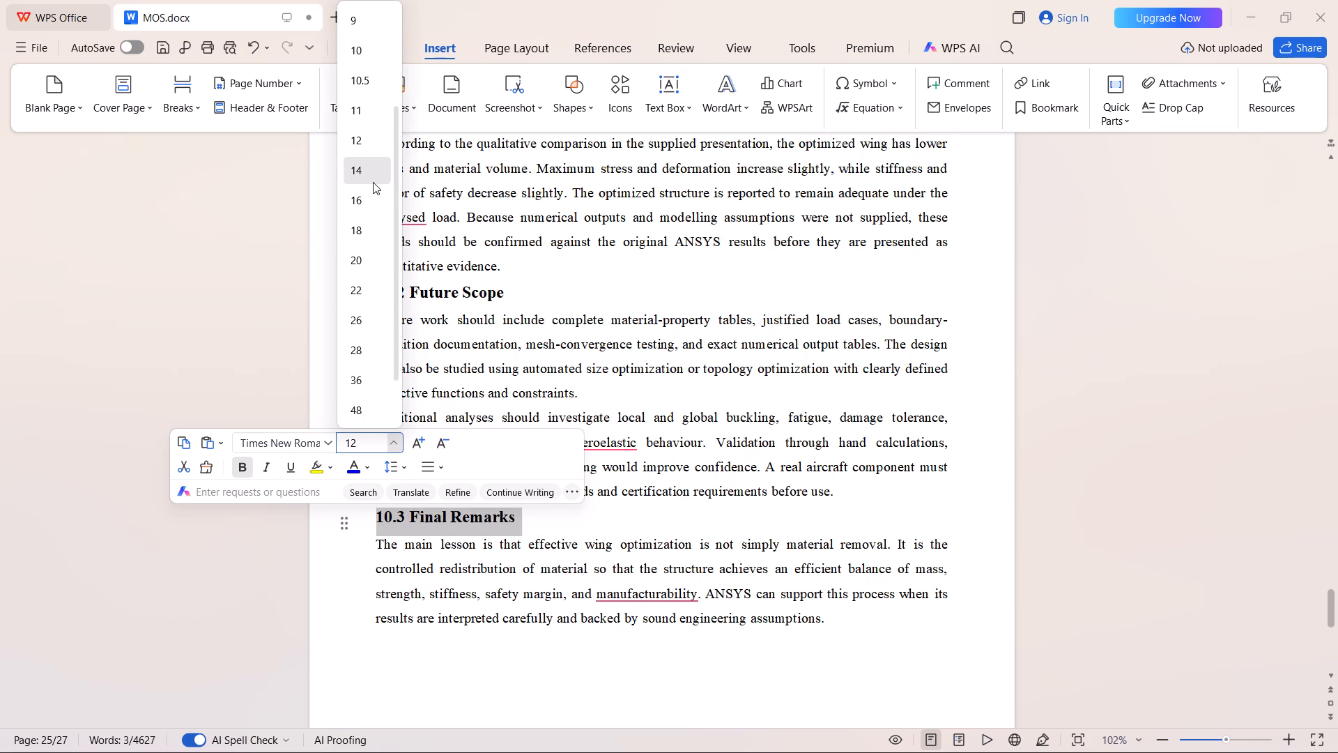
# Set the font size of the 9.7 Numerical Data Required for Final Submission heading in Chapter 9 to 14.
pyautogui.scroll(-8, 659, 536)
pyautogui.scroll(9, 645, 522)
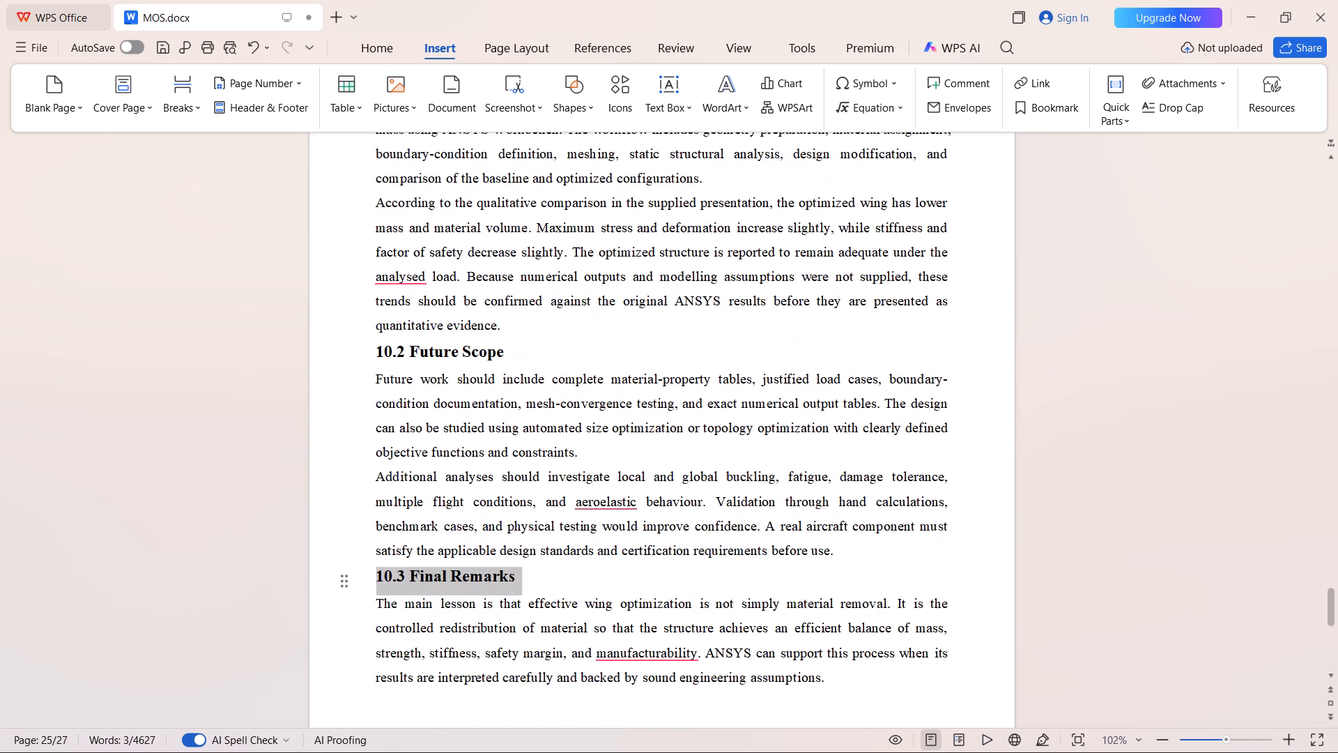
pyautogui.scroll(18, 645, 522)
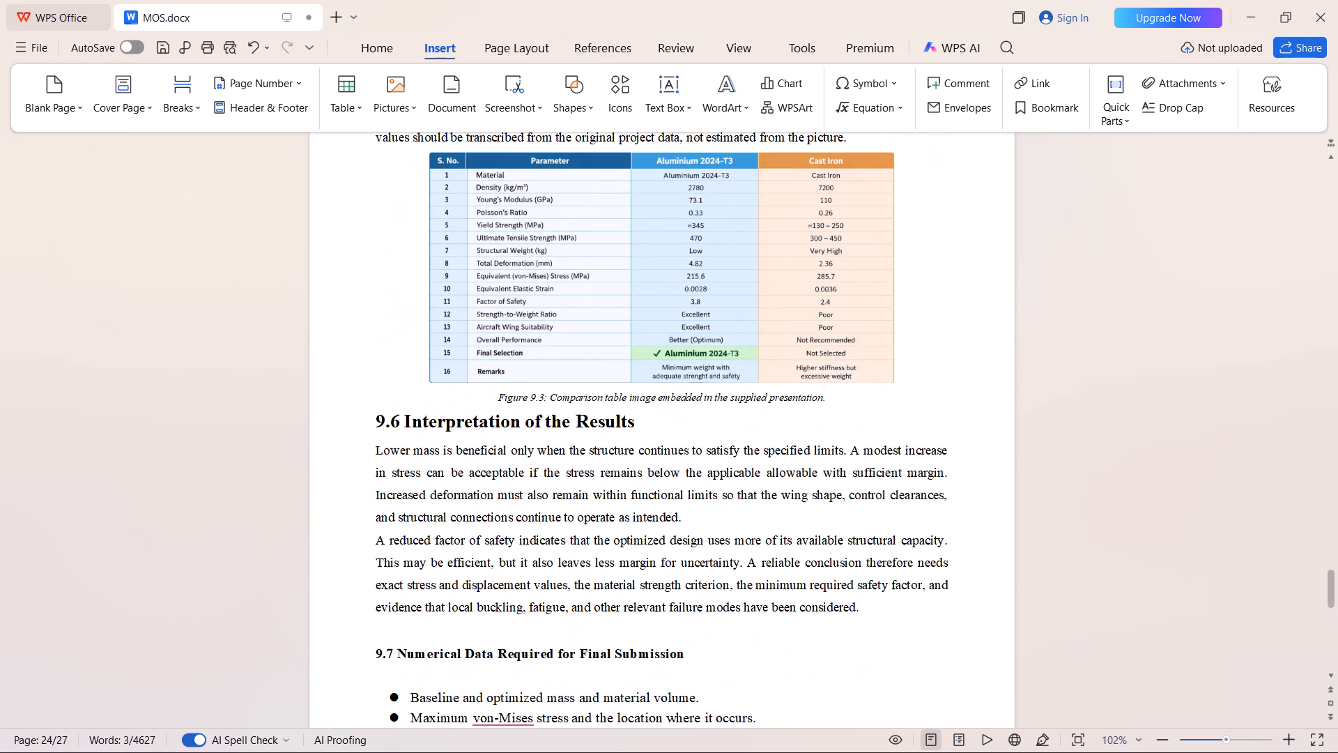
pyautogui.scroll(1, 645, 522)
pyautogui.scroll(-5, 641, 552)
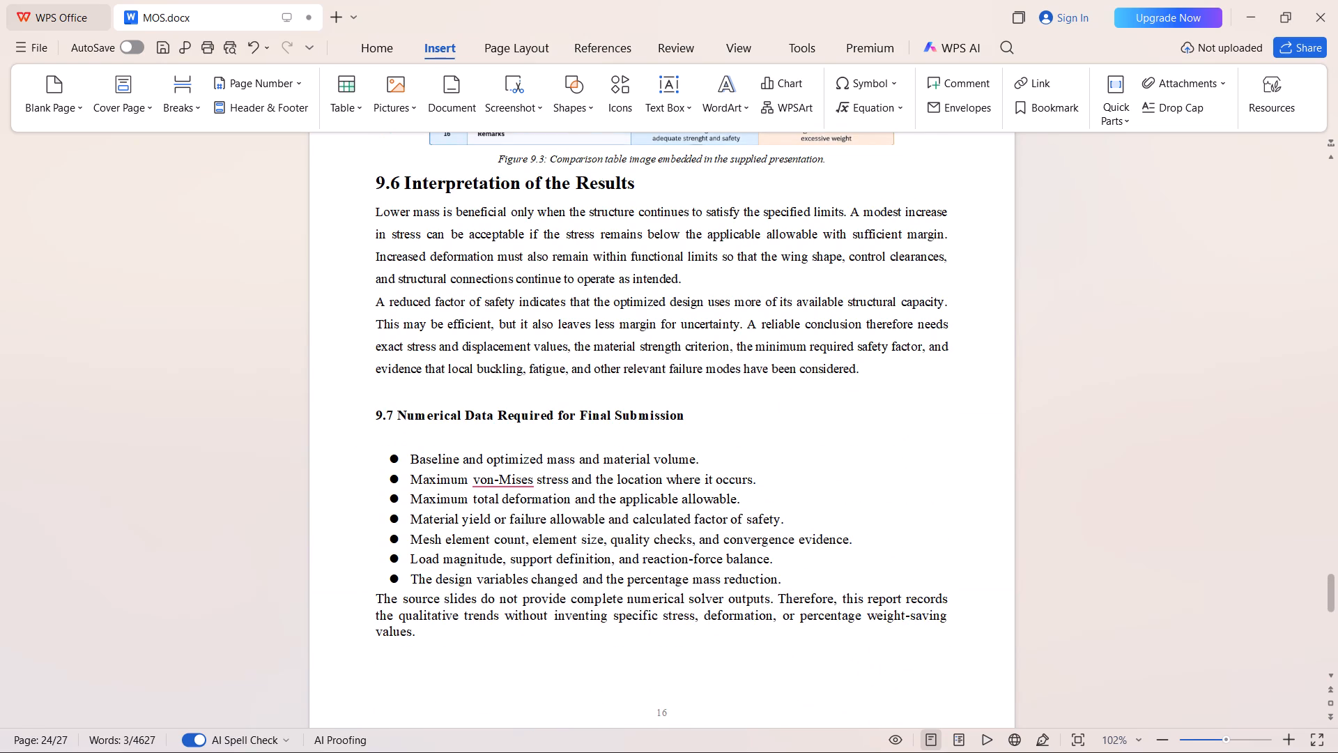
pyautogui.moveTo(703, 423); pyautogui.dragTo(401, 401)
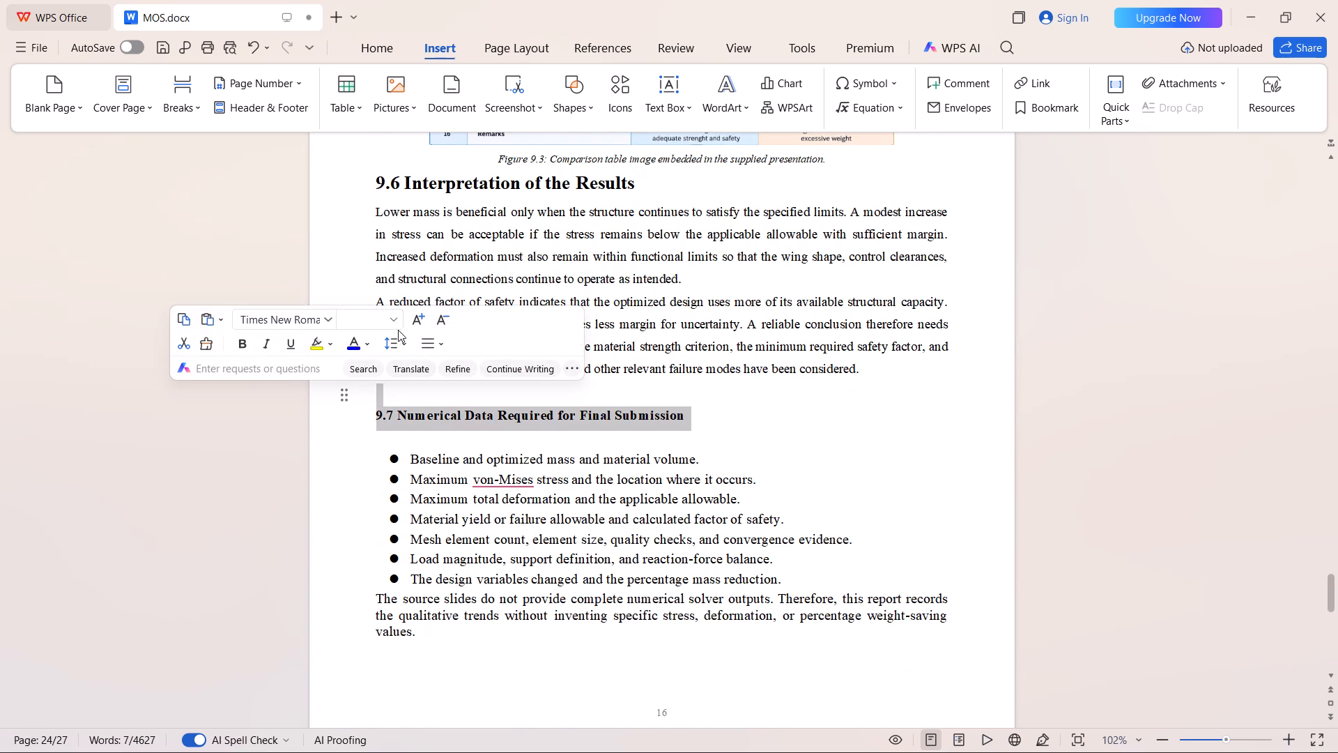
pyautogui.click(396, 328)
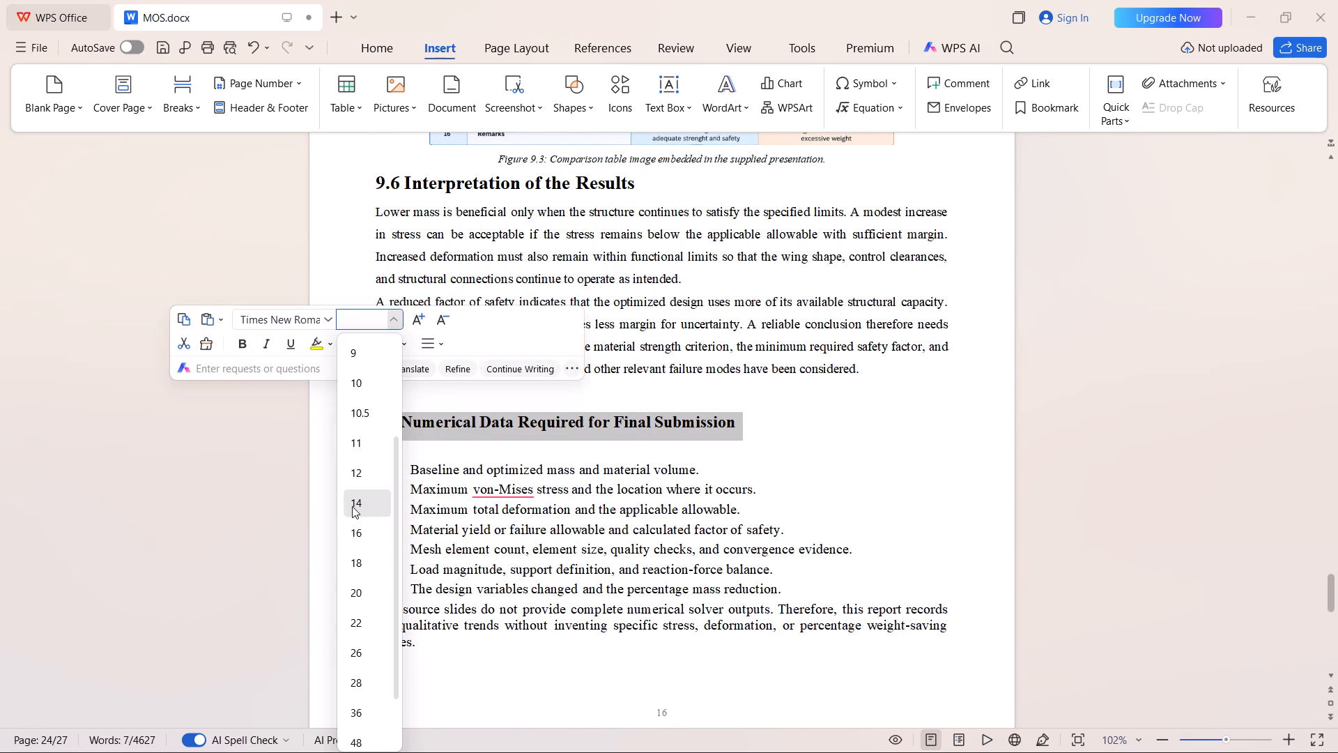
pyautogui.click(352, 506)
pyautogui.click(608, 506)
# Set the font size of the 9.3 Second Result Contour heading in Chapter 9 to 14.
pyautogui.scroll(10, 607, 505)
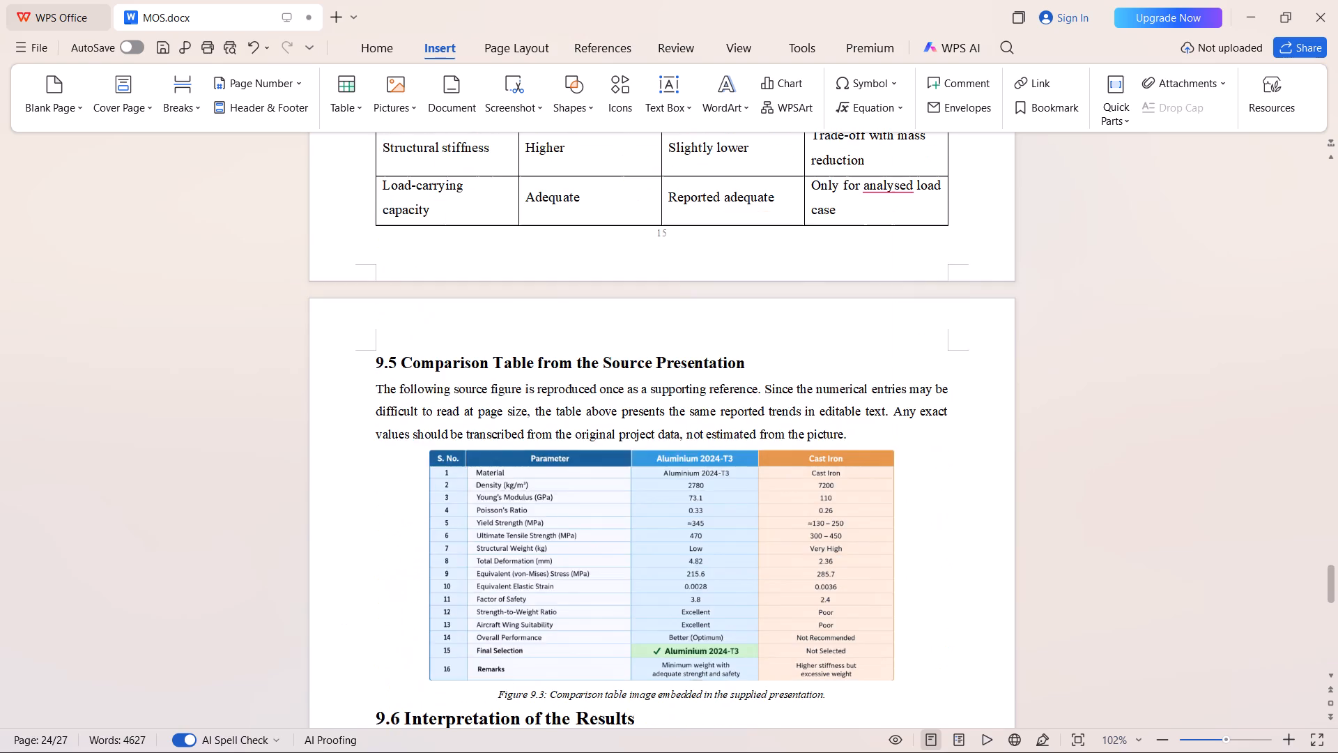
pyautogui.scroll(20, 607, 505)
pyautogui.scroll(4, 607, 505)
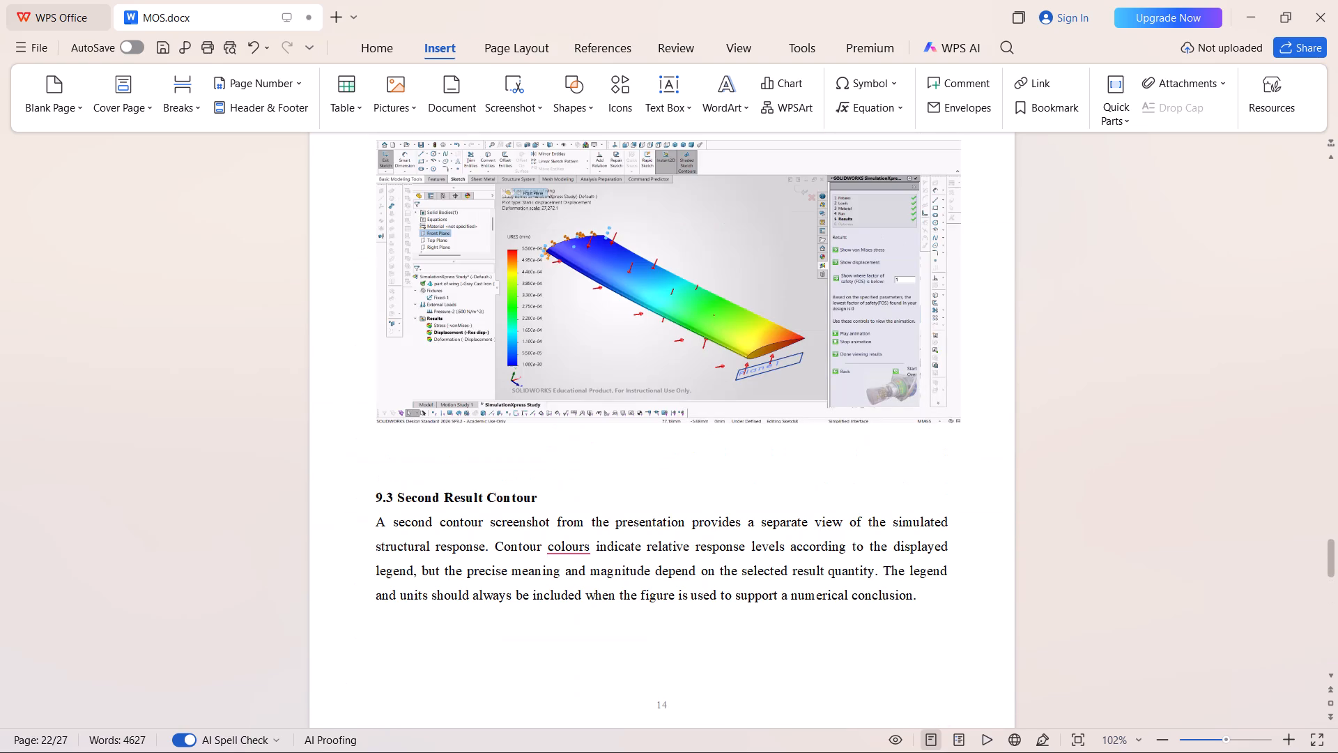
pyautogui.moveTo(555, 501); pyautogui.dragTo(369, 494)
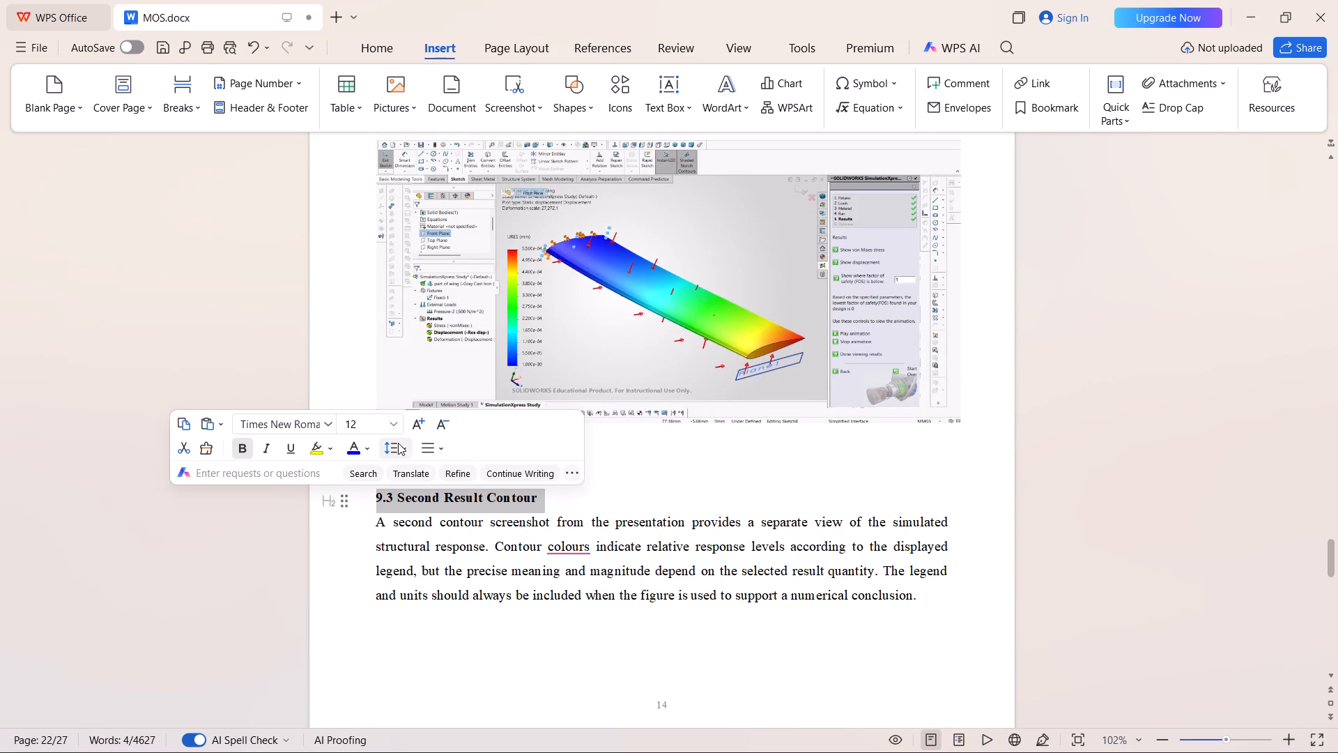
pyautogui.click(397, 434)
pyautogui.click(397, 432)
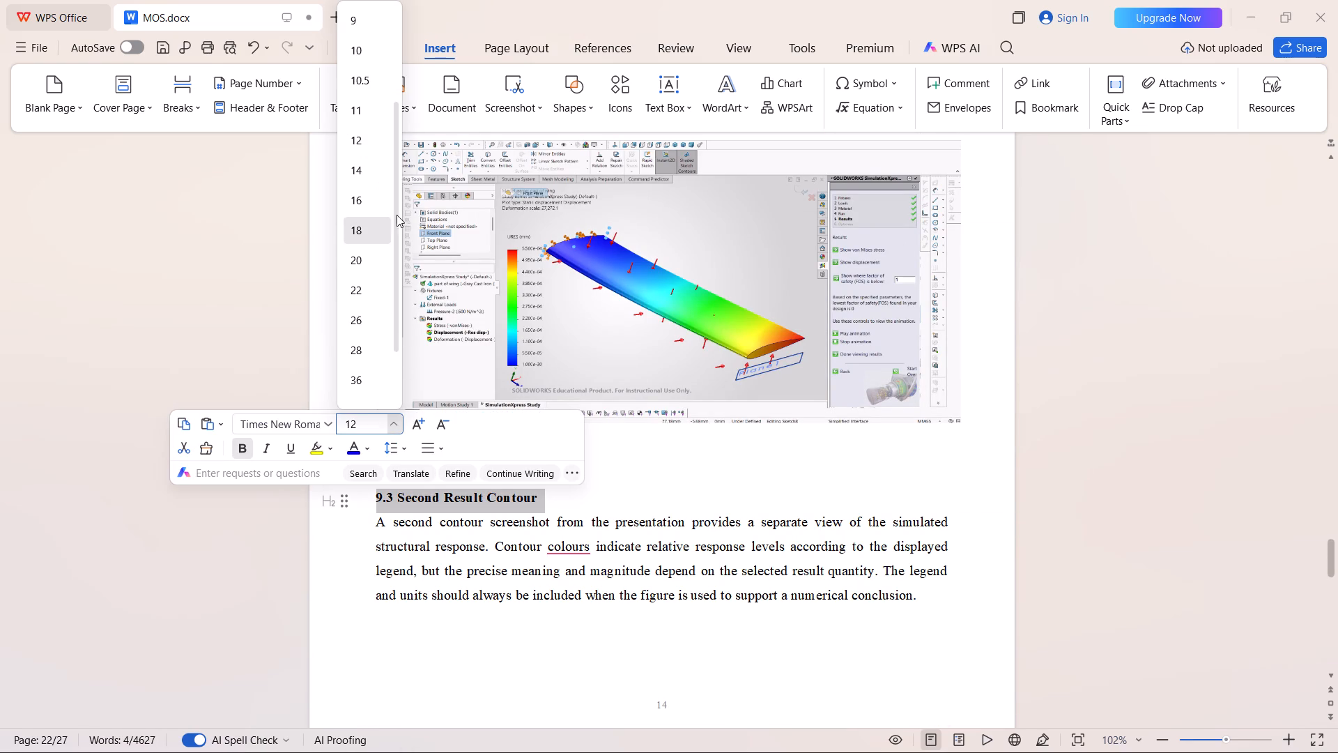
pyautogui.click(378, 174)
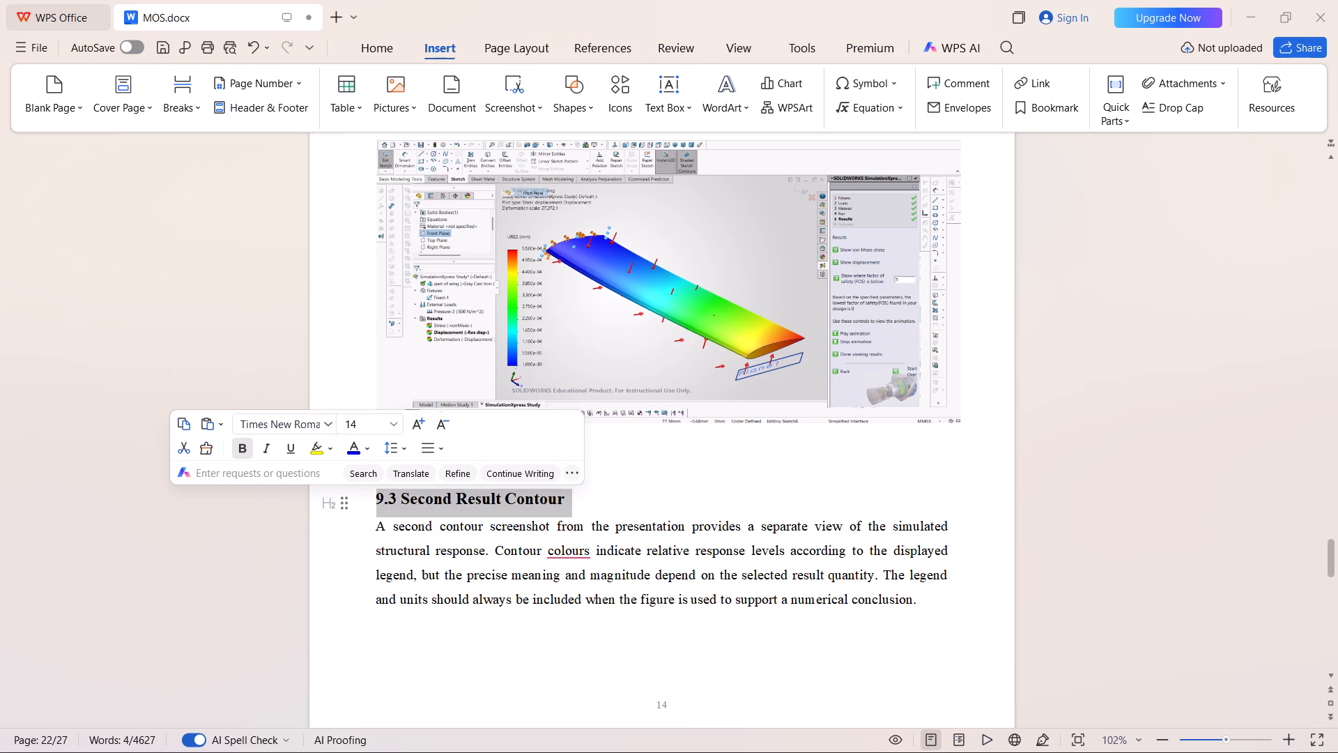
pyautogui.click(649, 487)
# Set the font size of the 9.2 ANSYS Structural Model heading in Chapter 9 to 14.
pyautogui.scroll(8, 649, 487)
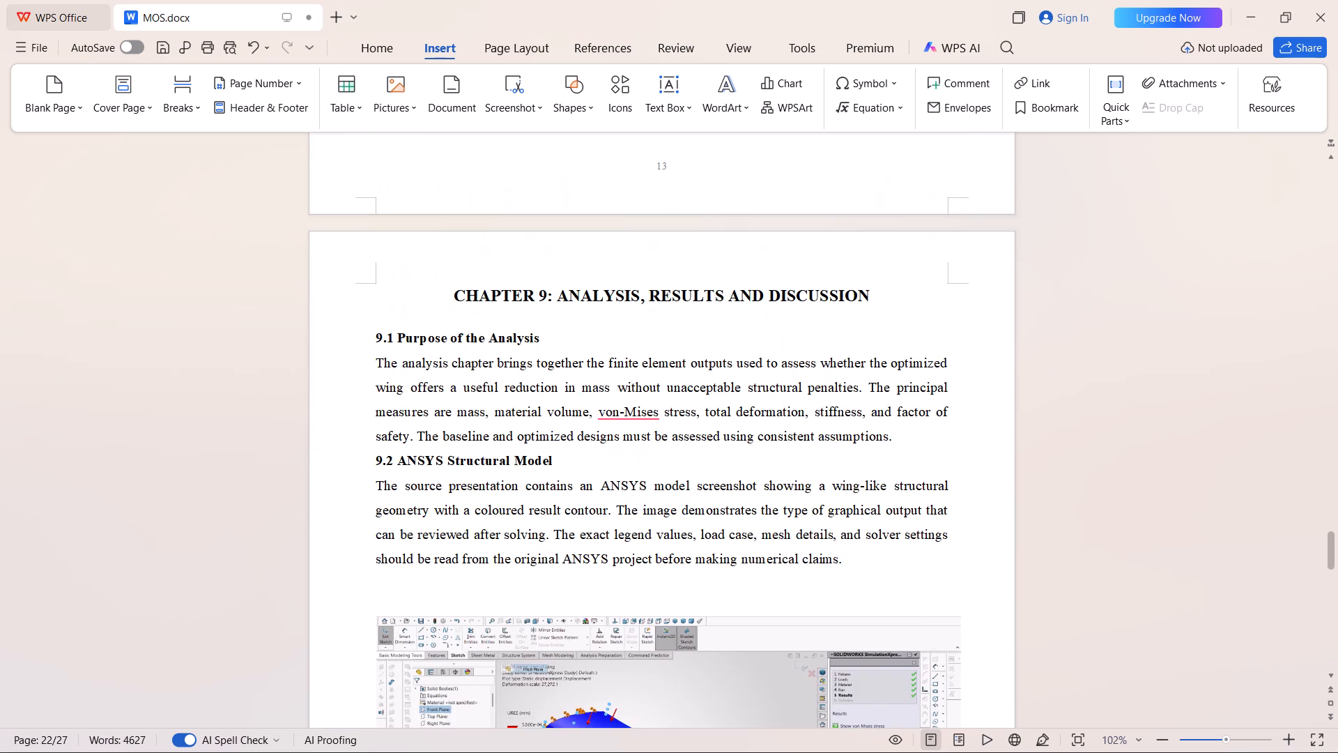
pyautogui.moveTo(562, 450); pyautogui.dragTo(439, 465)
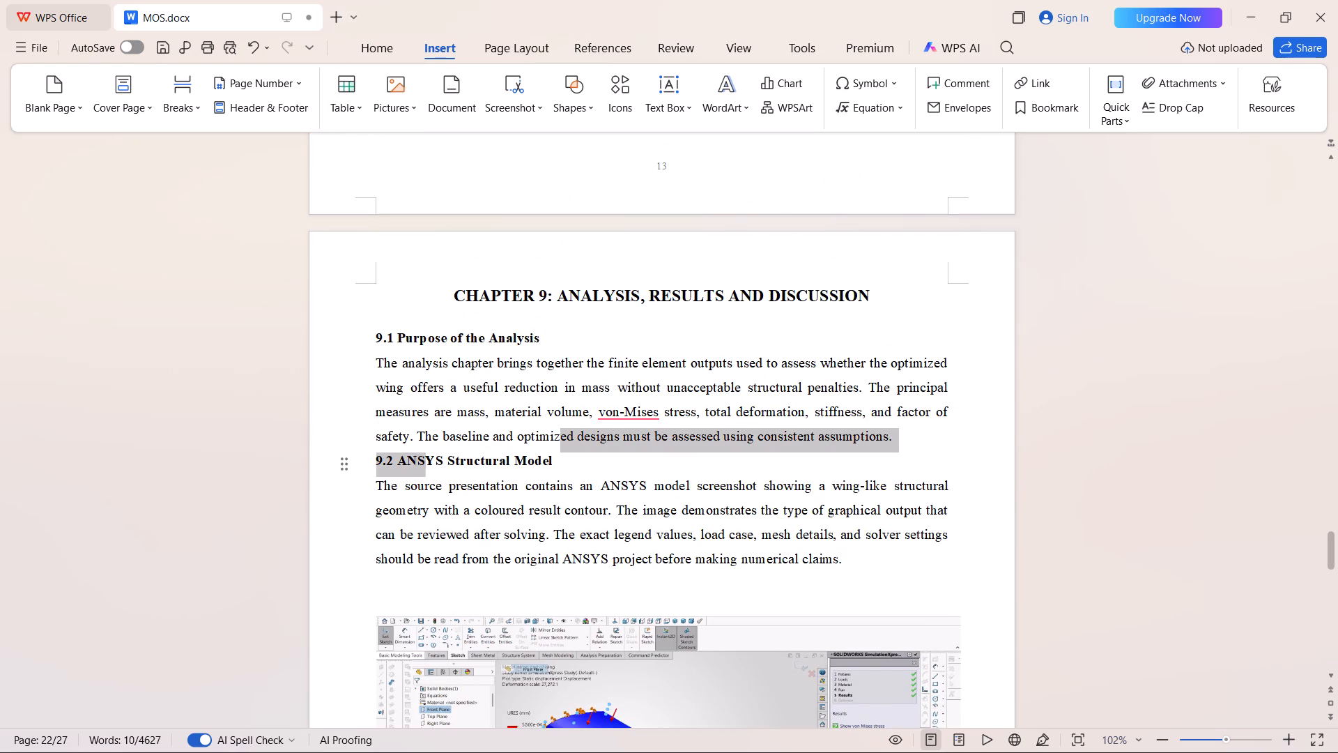
pyautogui.moveTo(439, 465); pyautogui.dragTo(598, 478)
pyautogui.click(602, 466)
pyautogui.moveTo(585, 465); pyautogui.dragTo(387, 455)
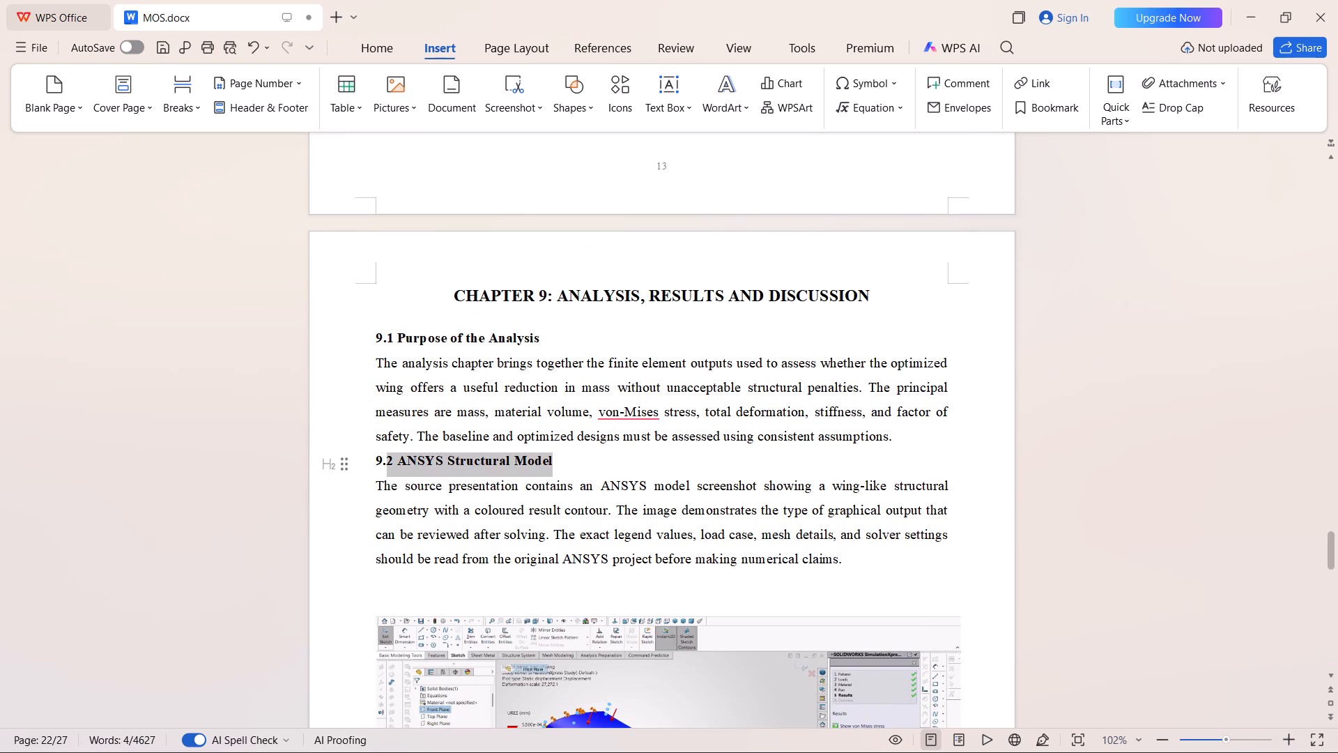
pyautogui.moveTo(387, 455); pyautogui.dragTo(369, 464)
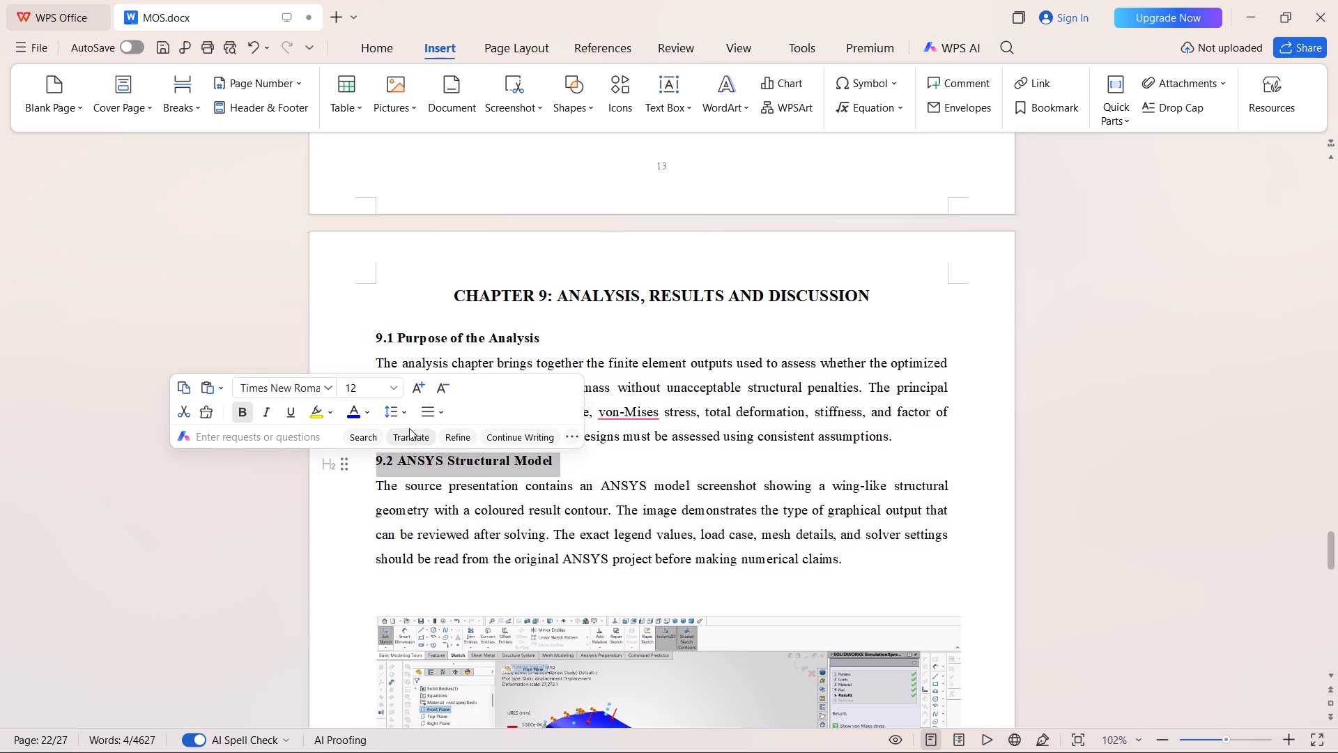
pyautogui.click(402, 383)
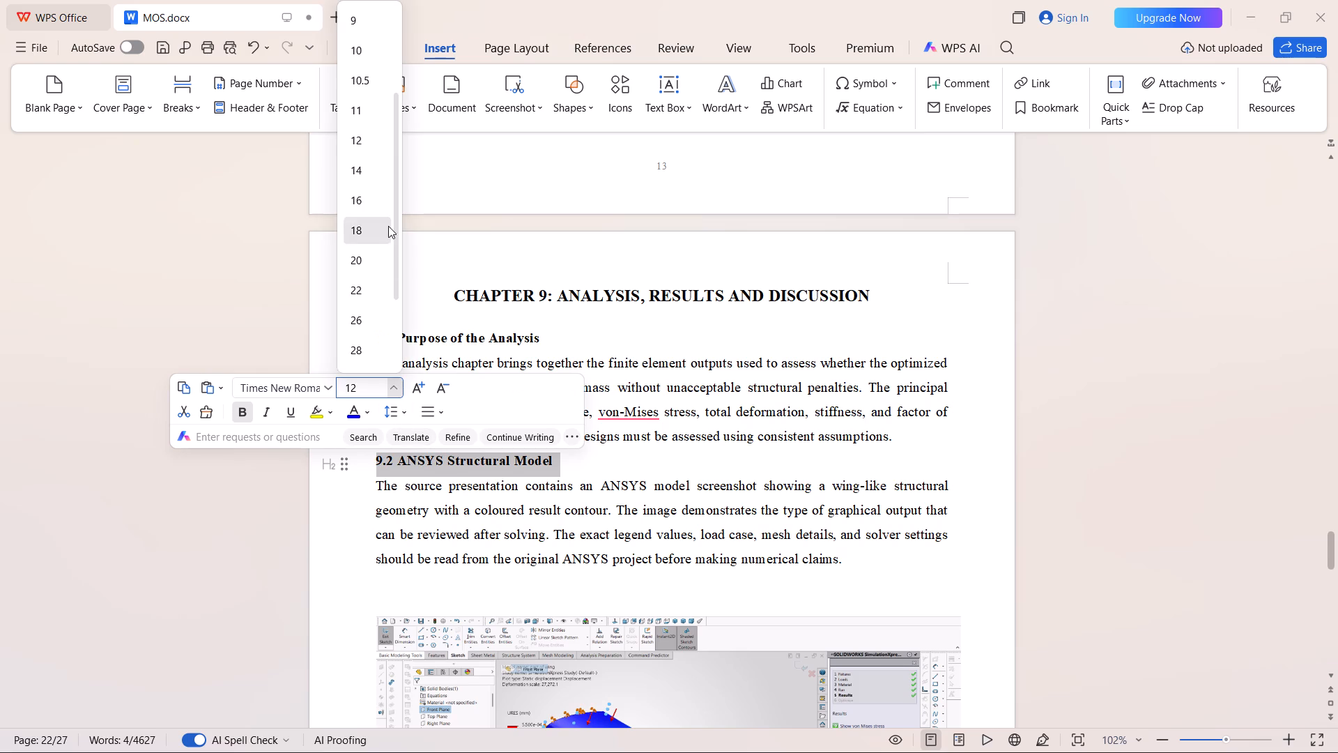
pyautogui.click(357, 169)
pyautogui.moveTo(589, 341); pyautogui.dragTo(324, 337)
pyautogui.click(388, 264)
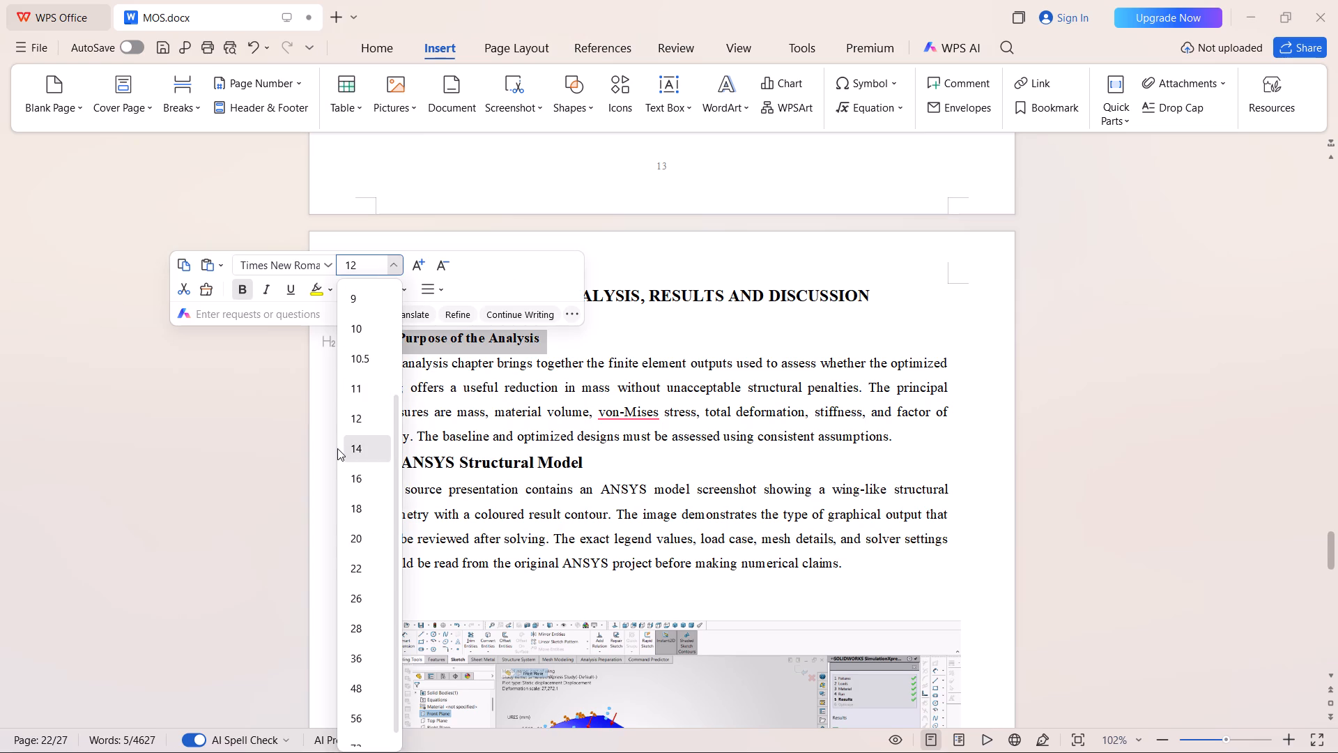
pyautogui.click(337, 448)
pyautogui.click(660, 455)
# Set the font size of the 9.1 Purpose of the Analysis heading in Chapter 9 to 14.
pyautogui.moveTo(567, 328); pyautogui.dragTo(541, 348)
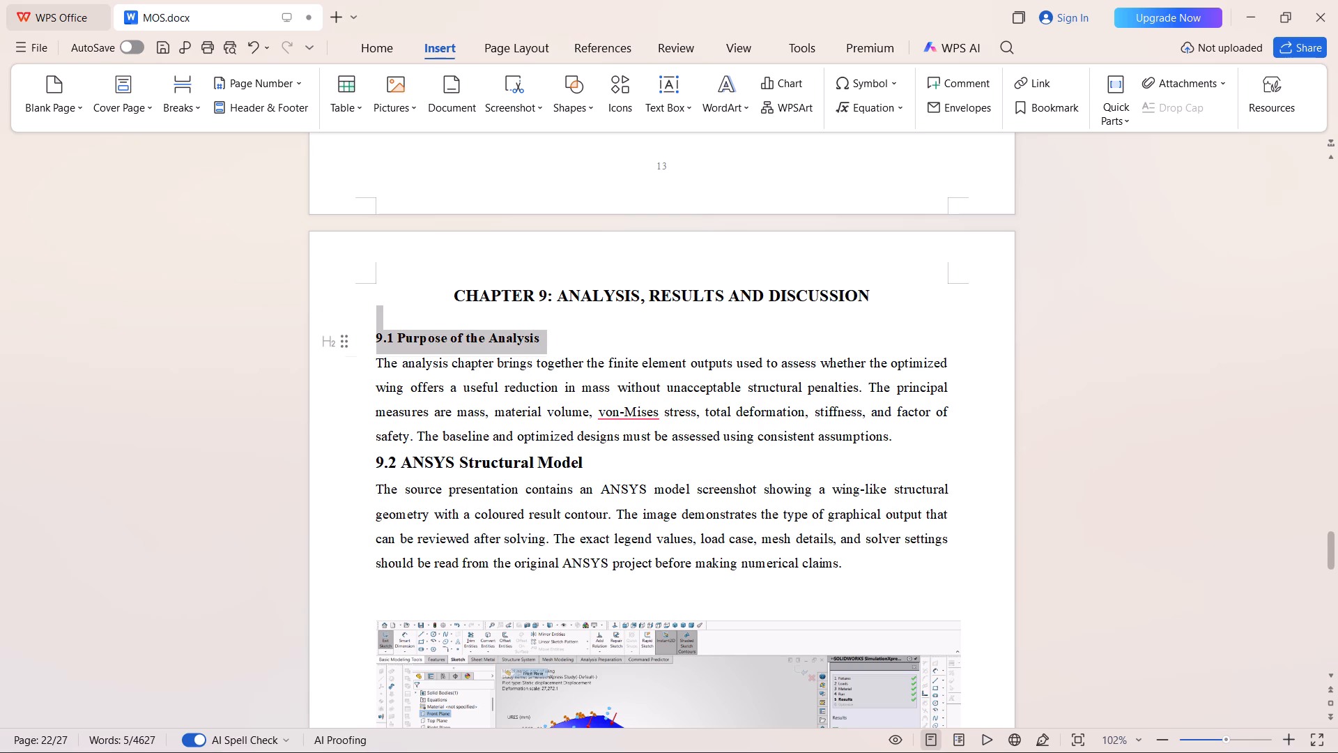
pyautogui.click(558, 370)
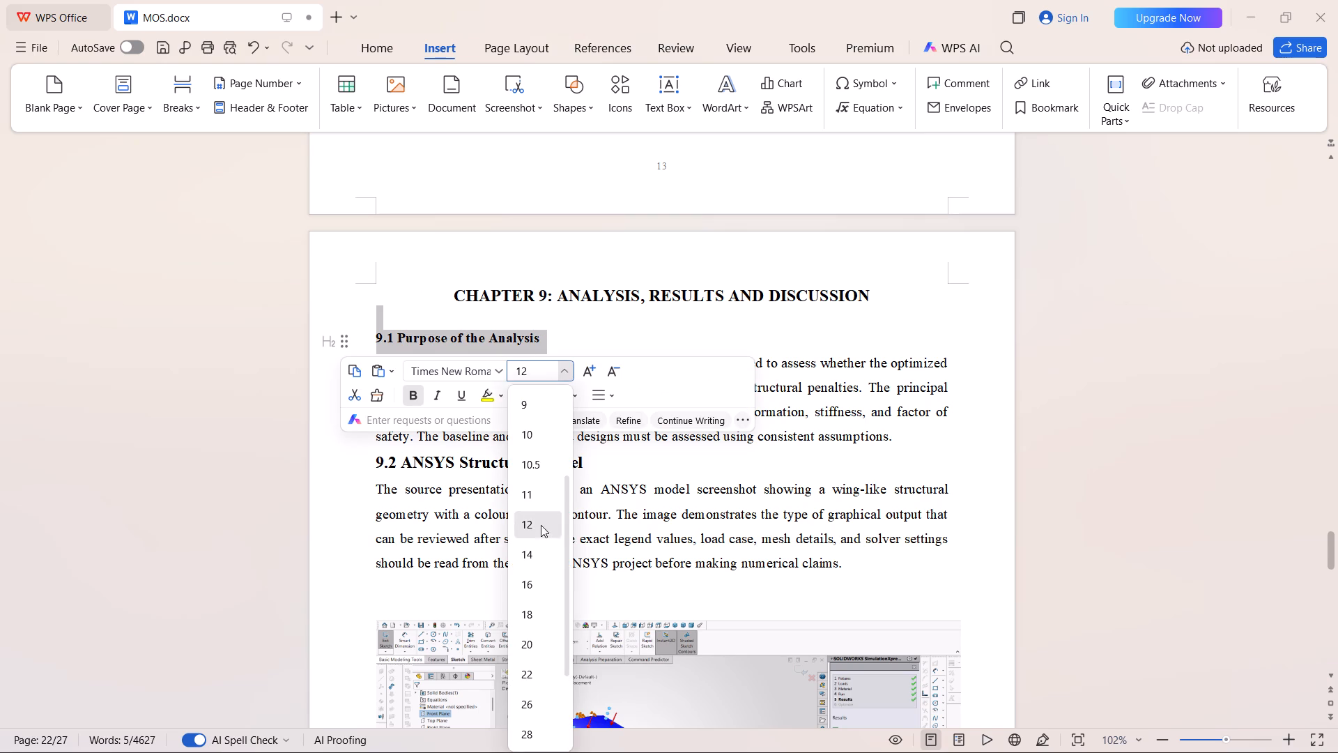
pyautogui.click(537, 542)
pyautogui.click(643, 481)
# Set the font size of the 8.5 Mesh and Convergence Requirements heading in Chapter 8 to 14.
pyautogui.scroll(8, 643, 480)
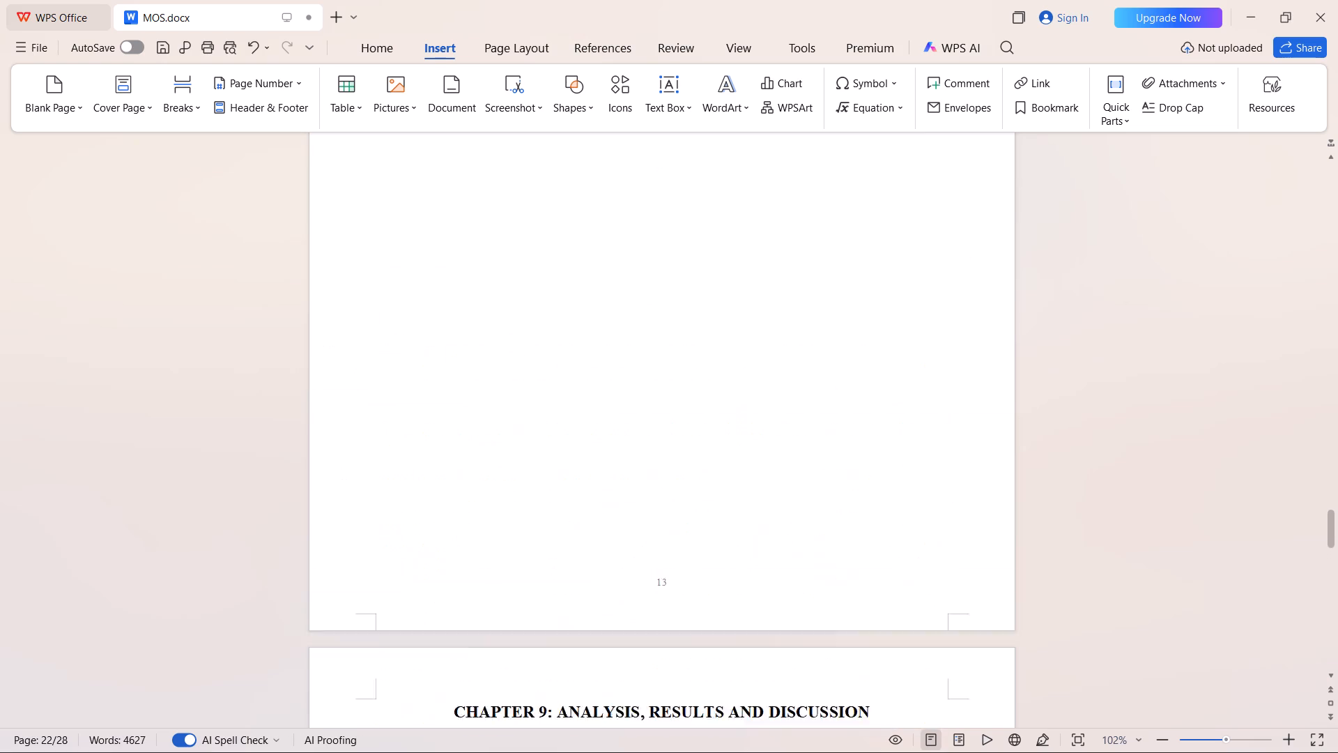
pyautogui.scroll(10, 641, 480)
pyautogui.moveTo(636, 347); pyautogui.dragTo(485, 376)
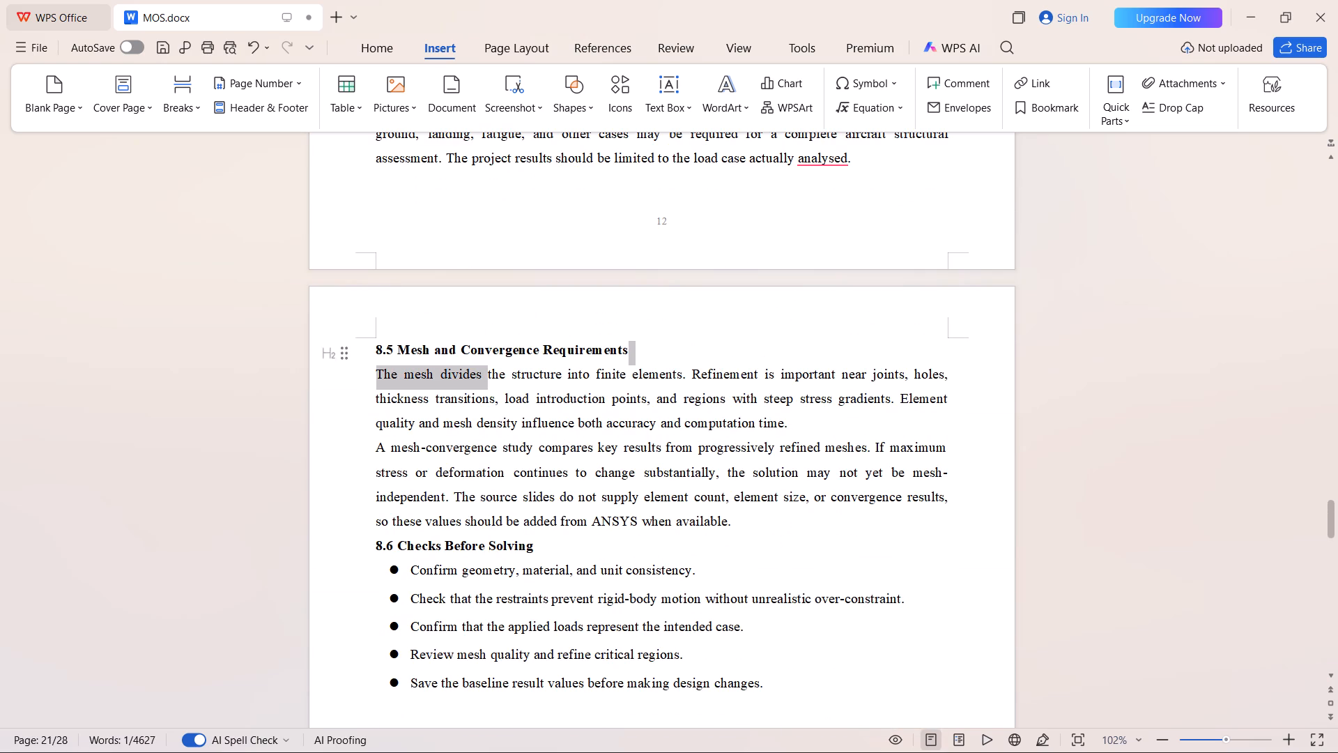
pyautogui.moveTo(485, 376); pyautogui.dragTo(377, 342)
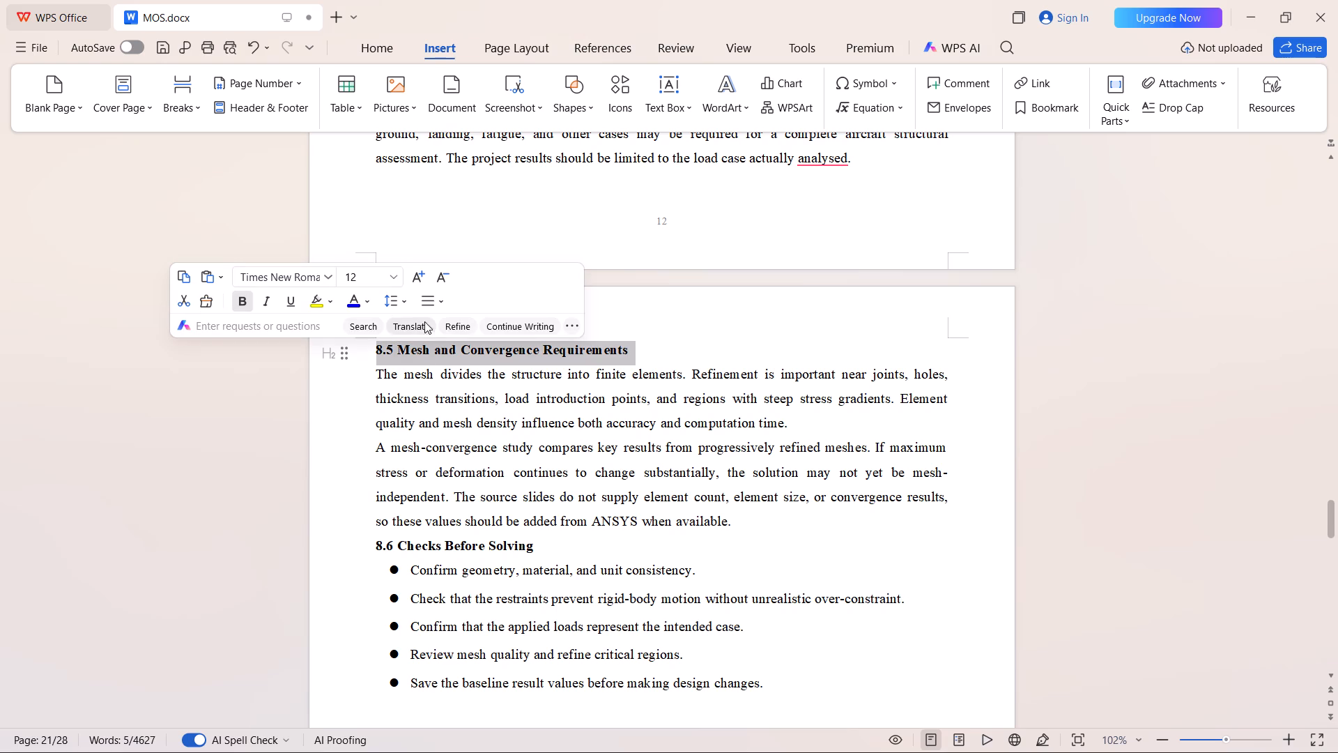
pyautogui.click(389, 268)
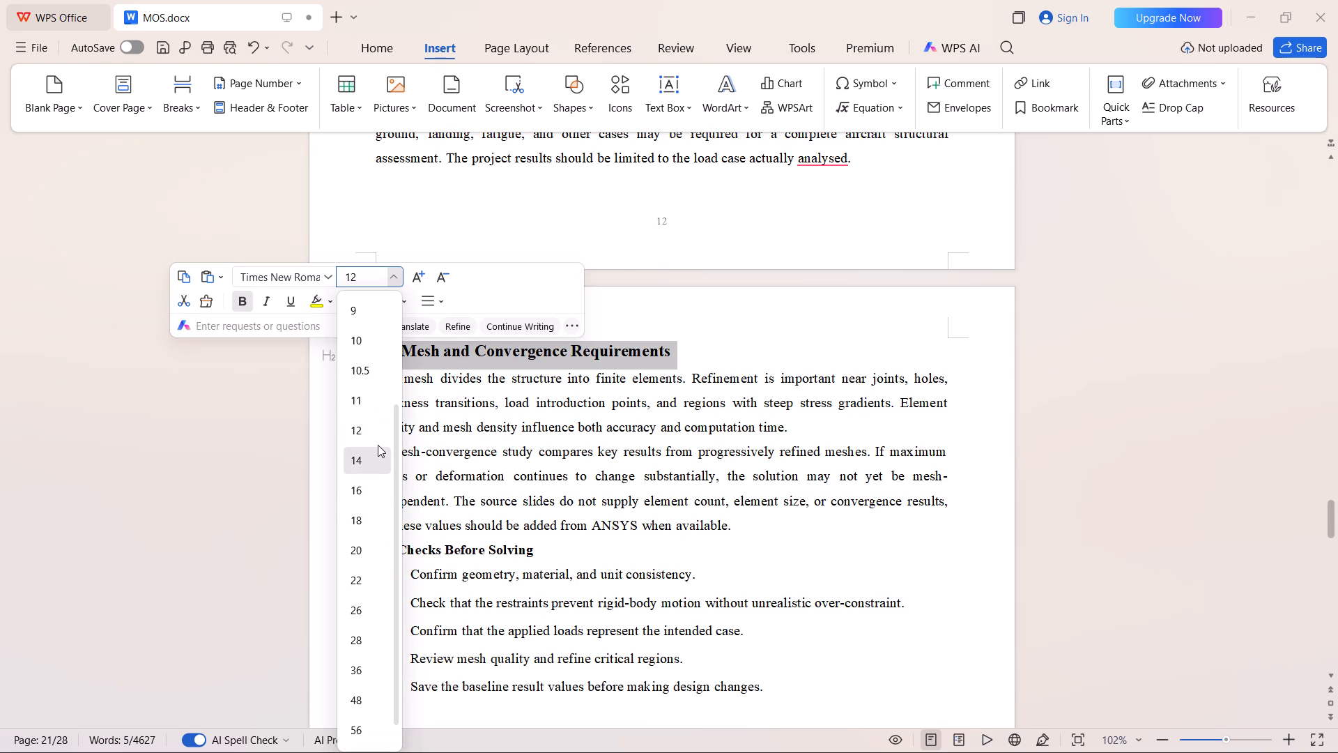
pyautogui.click(372, 450)
# Set the font size of the 8.4 Loading Conditions heading in Chapter 8 to 14.
pyautogui.scroll(8, 553, 397)
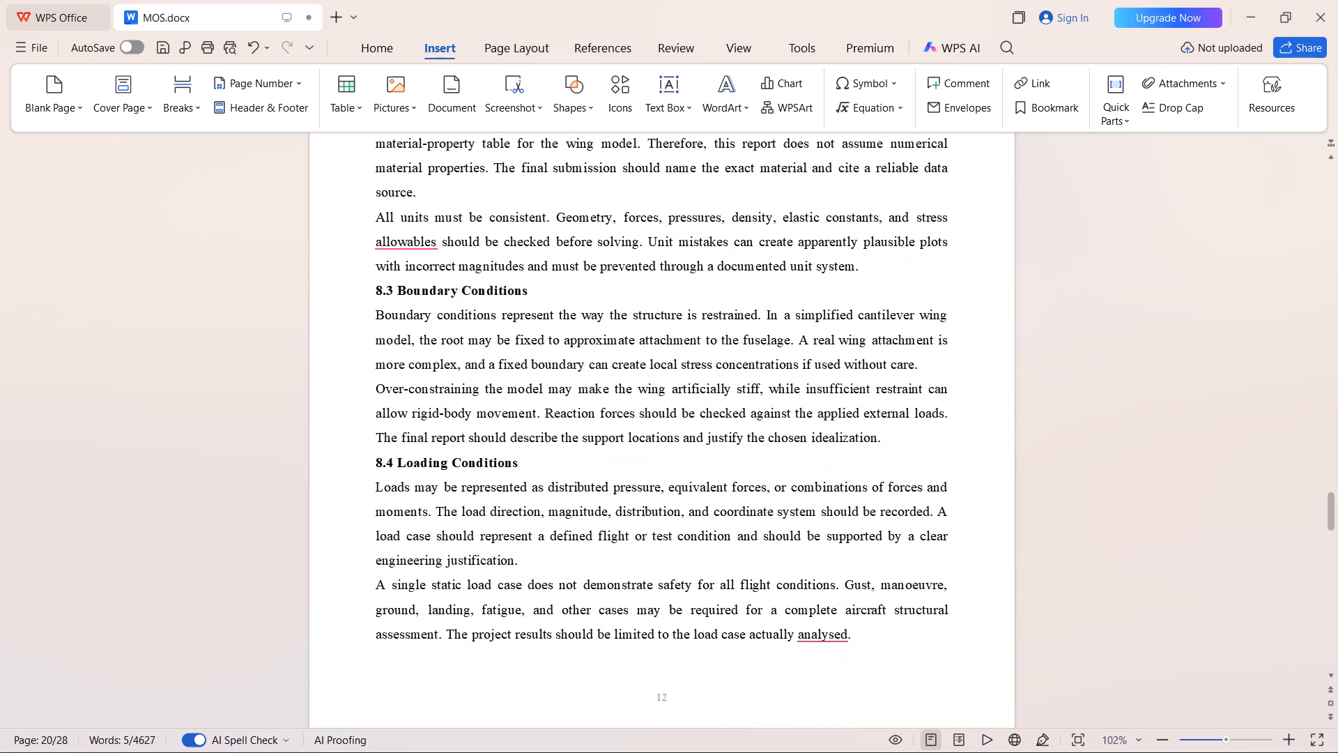
pyautogui.moveTo(516, 459); pyautogui.dragTo(374, 464)
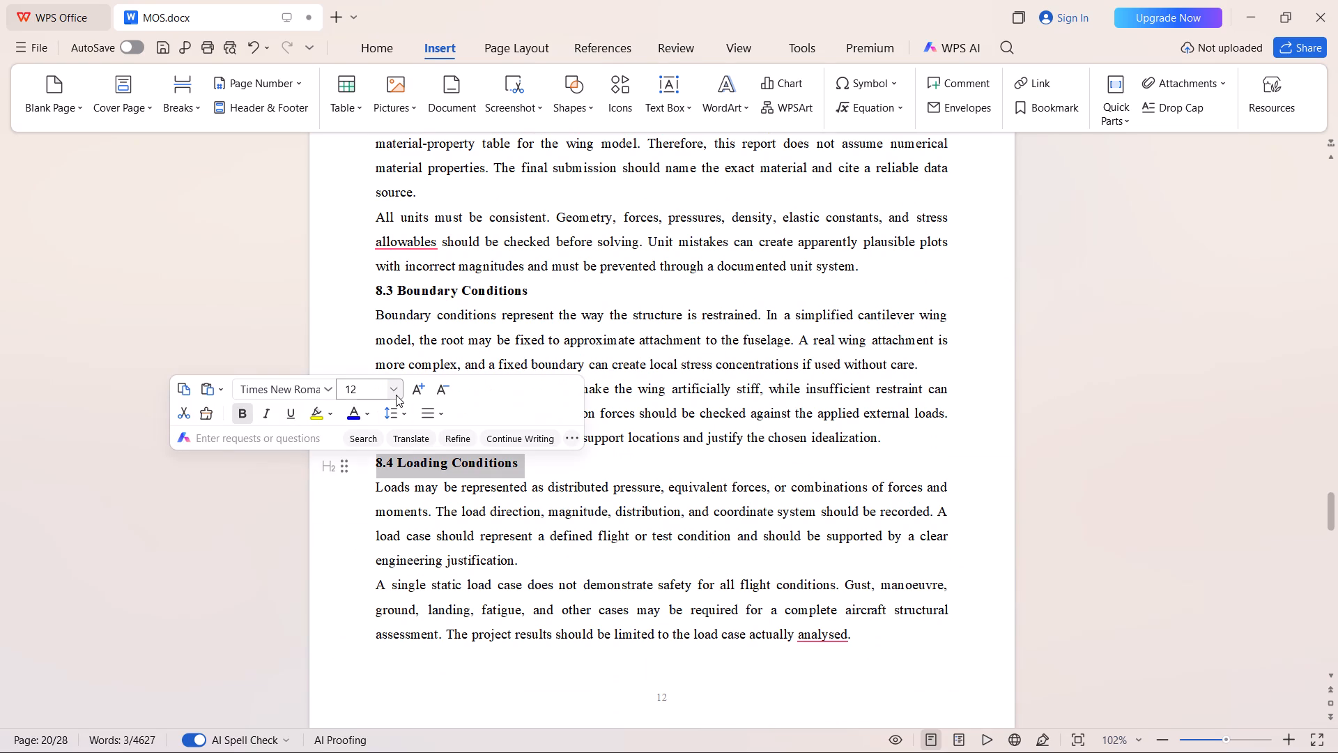
pyautogui.click(396, 395)
pyautogui.click(386, 174)
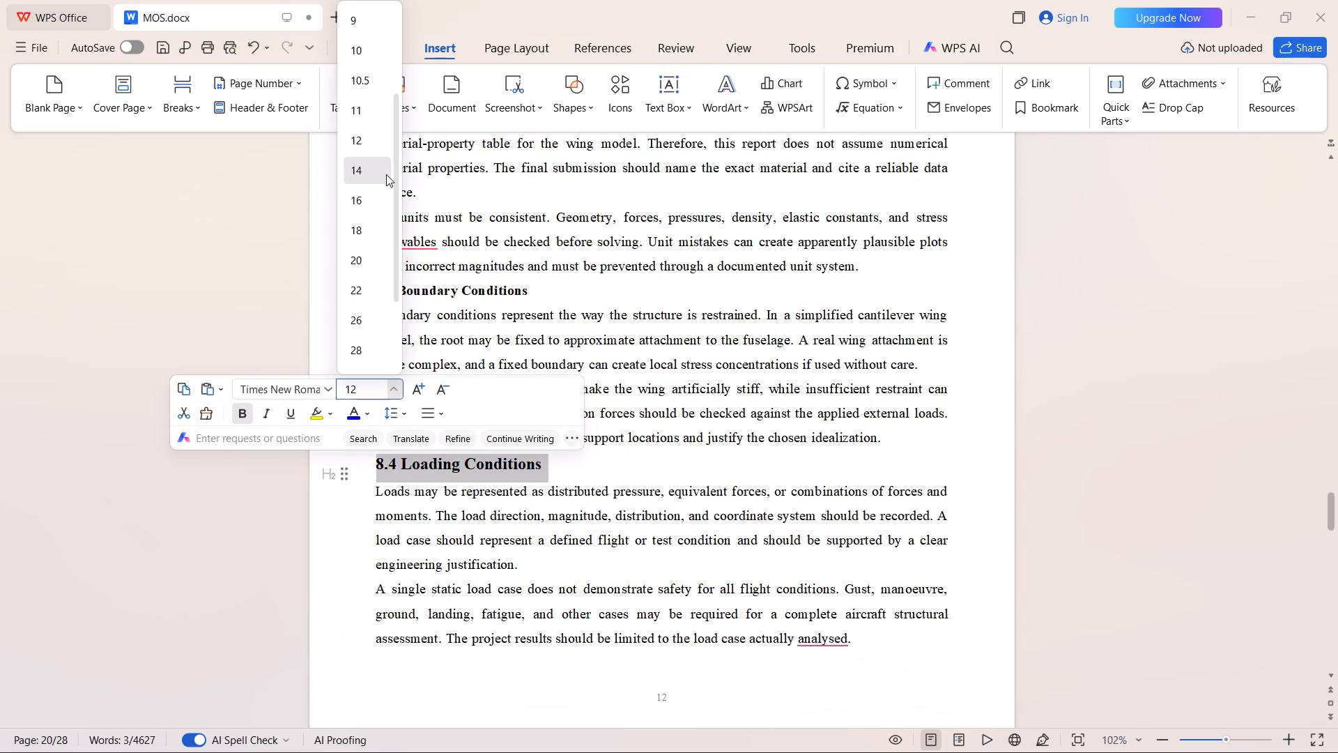
# Set the font size of the 8.3 Boundary Conditions heading in Chapter 8 to 14.
pyautogui.scroll(1, 523, 324)
pyautogui.moveTo(549, 346); pyautogui.dragTo(328, 365)
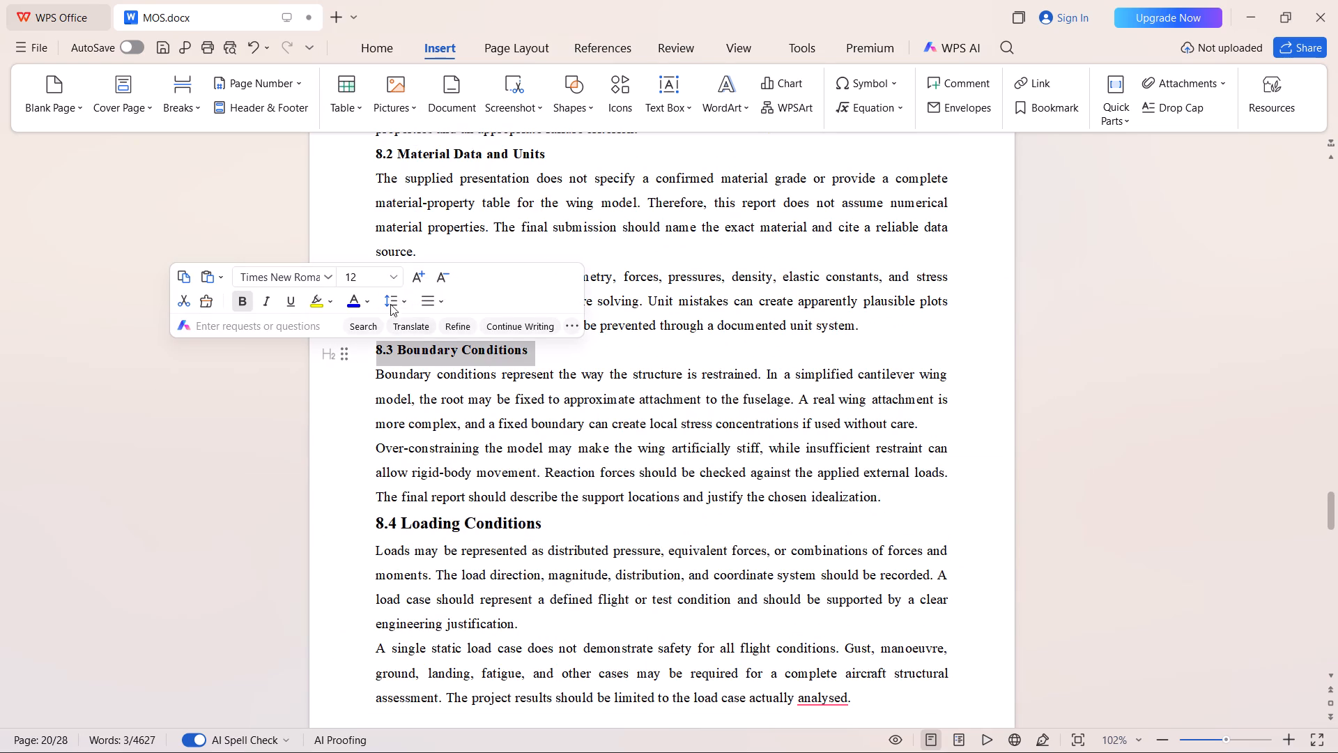
pyautogui.click(397, 285)
pyautogui.click(374, 464)
# Set the font size of the 8.2 Material Data and Units heading in Chapter 8 to 14.
pyautogui.scroll(3, 466, 427)
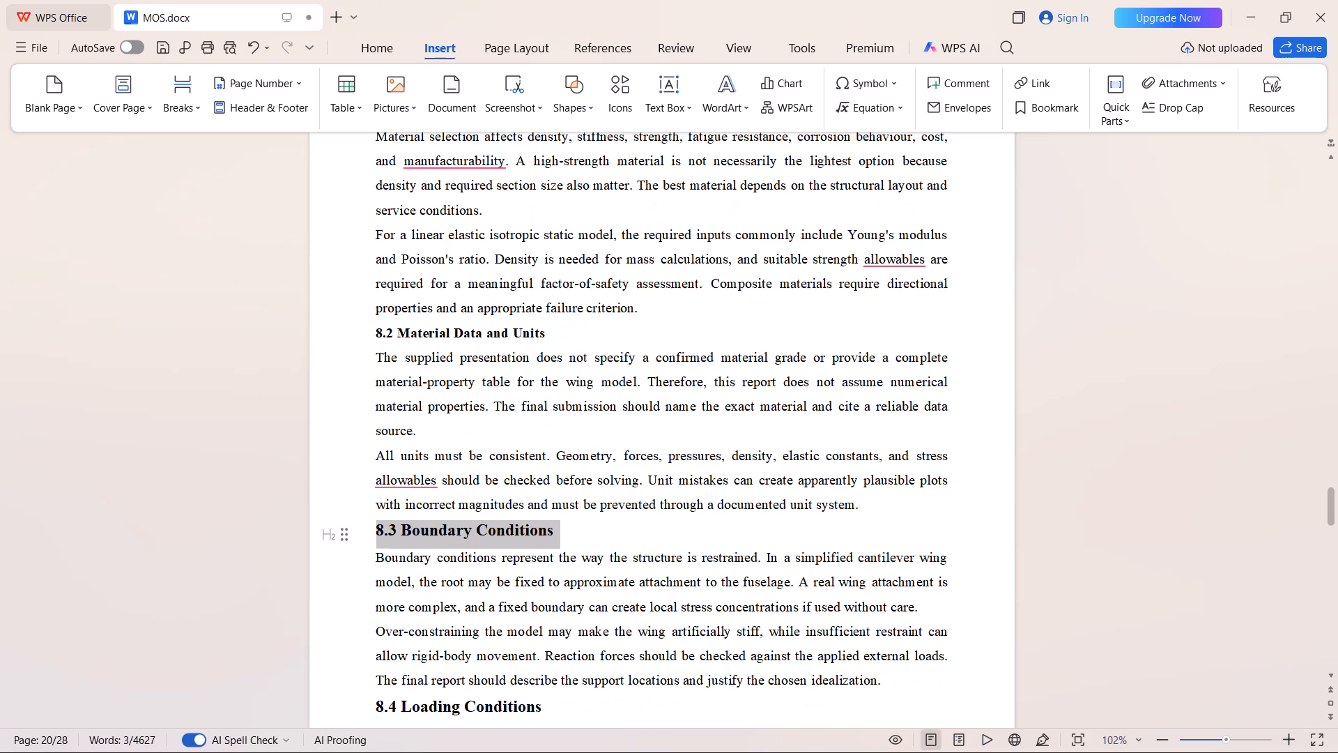
pyautogui.scroll(2, 468, 426)
pyautogui.moveTo(544, 450); pyautogui.dragTo(364, 450)
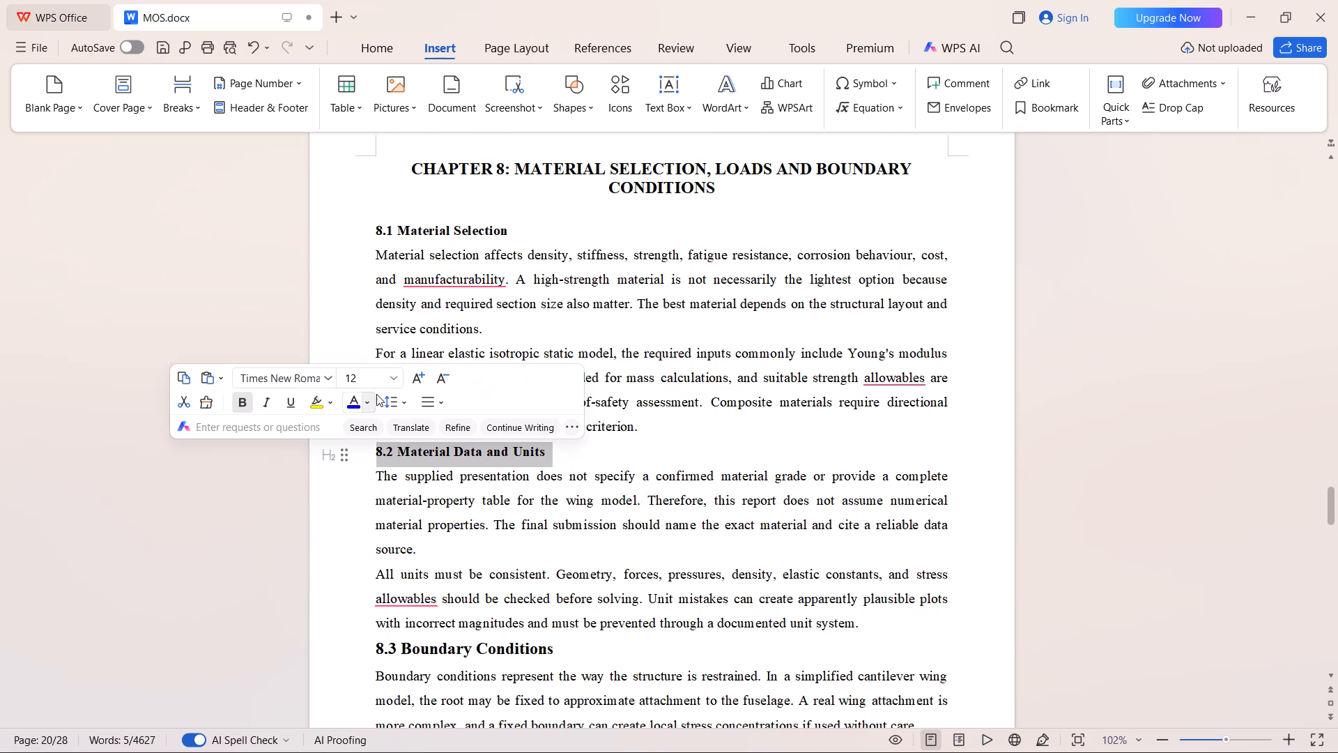
pyautogui.click(390, 379)
pyautogui.click(380, 178)
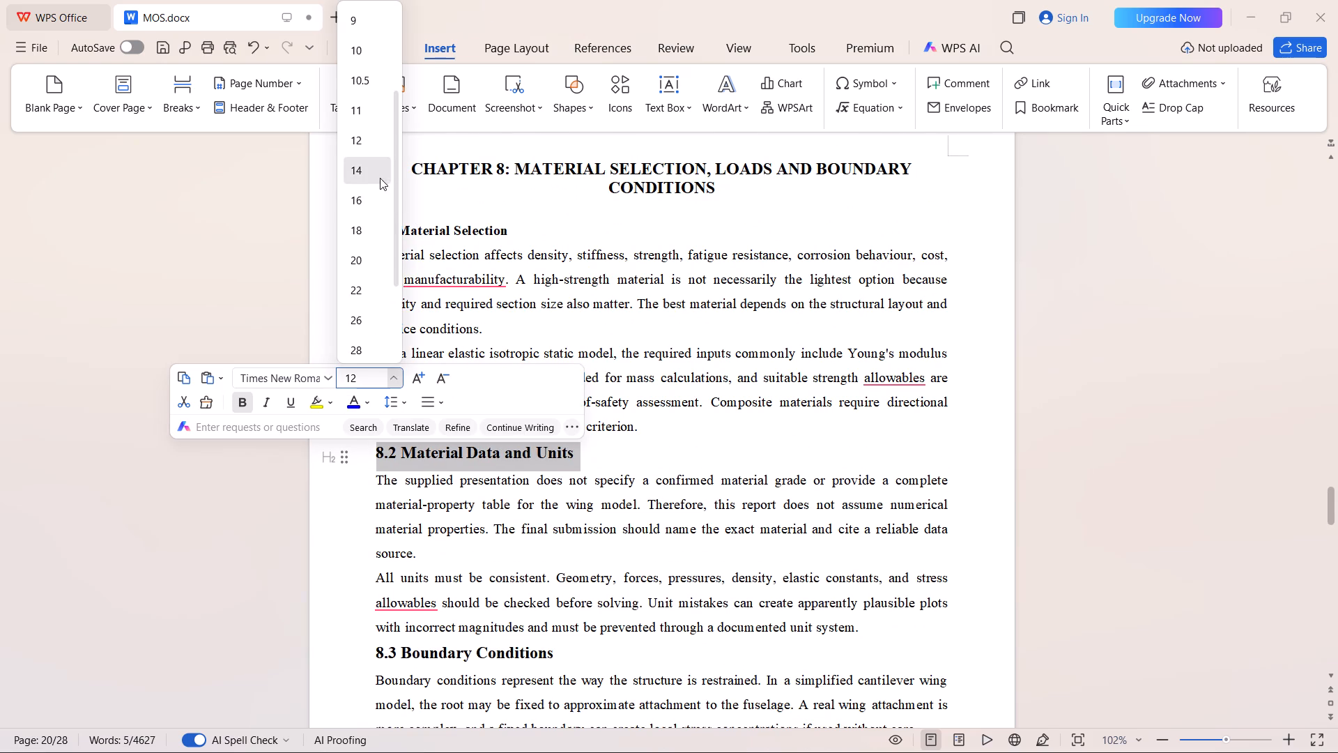
# Set the font size of the 8.1 Material Selection heading in Chapter 8 to 14.
pyautogui.moveTo(550, 242); pyautogui.dragTo(378, 244)
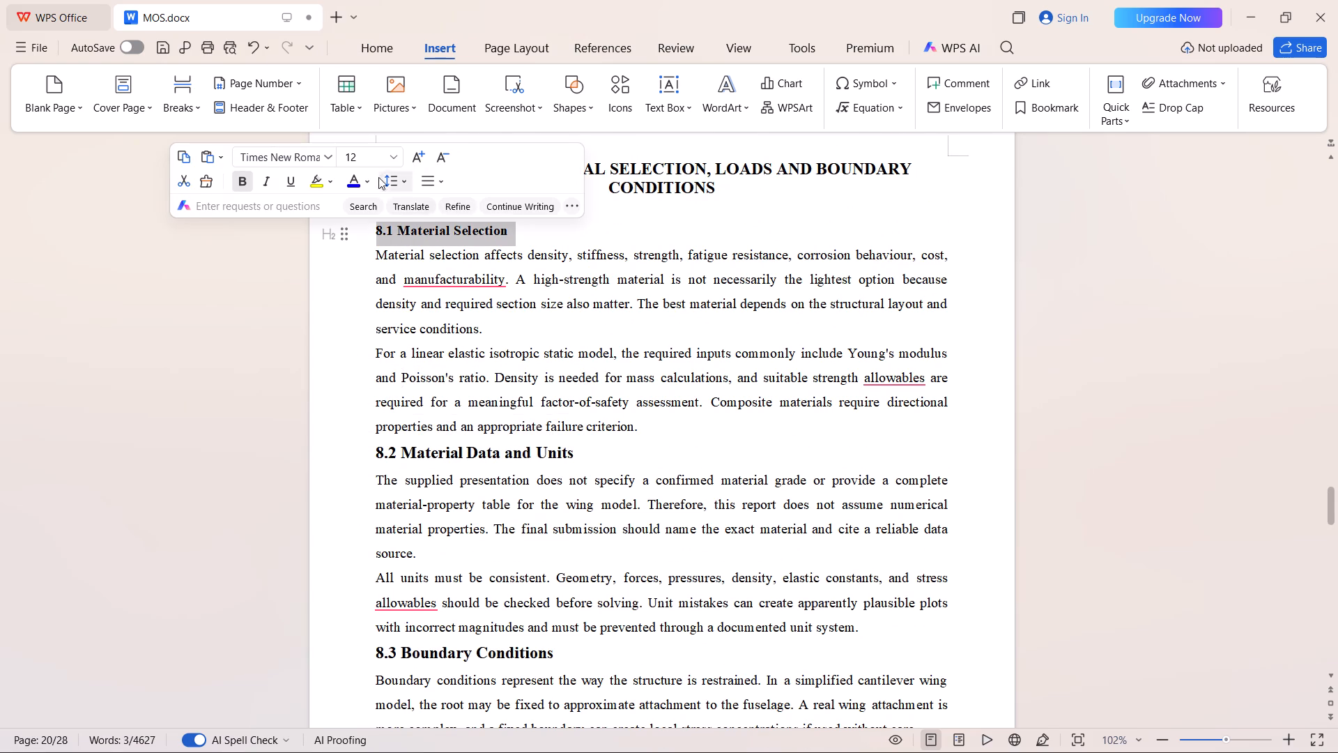
pyautogui.click(395, 164)
pyautogui.click(371, 340)
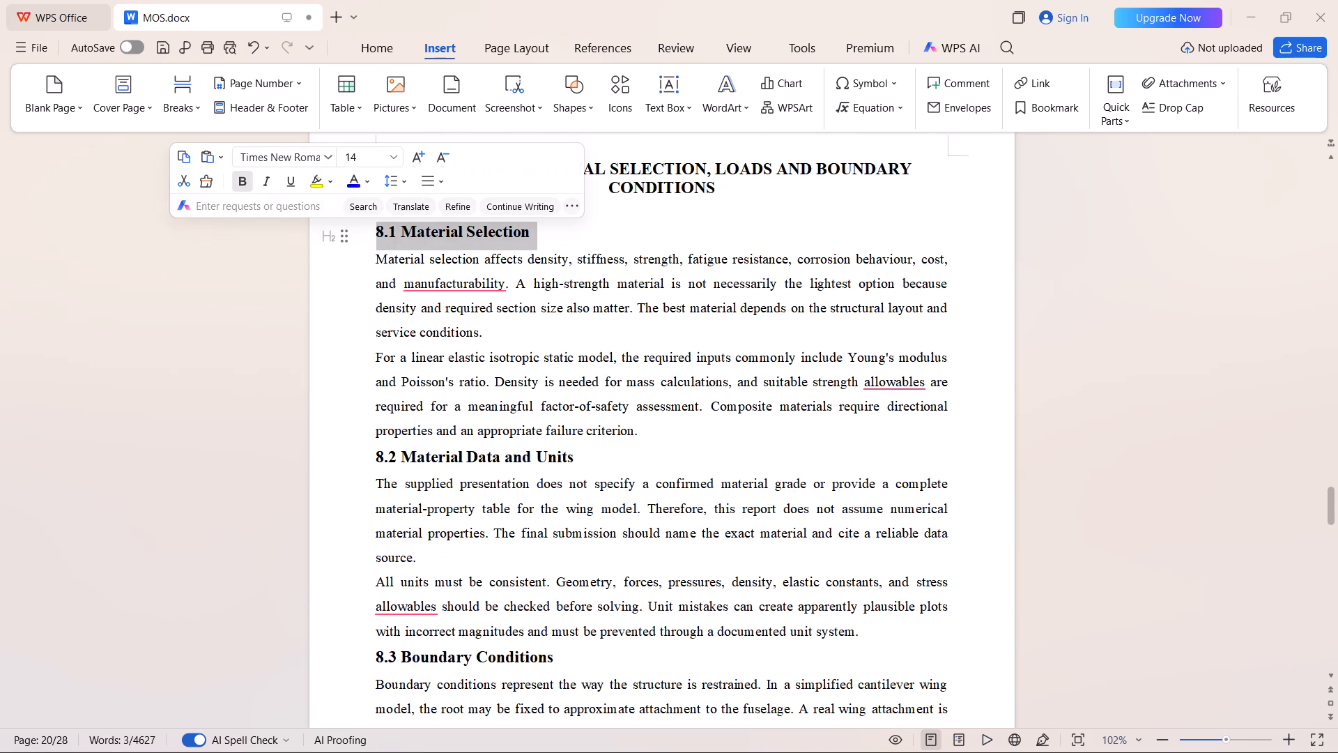
# Set the font size of the 7.5 Methodology Summary heading in Chapter 7 to 14.
pyautogui.scroll(20, 535, 397)
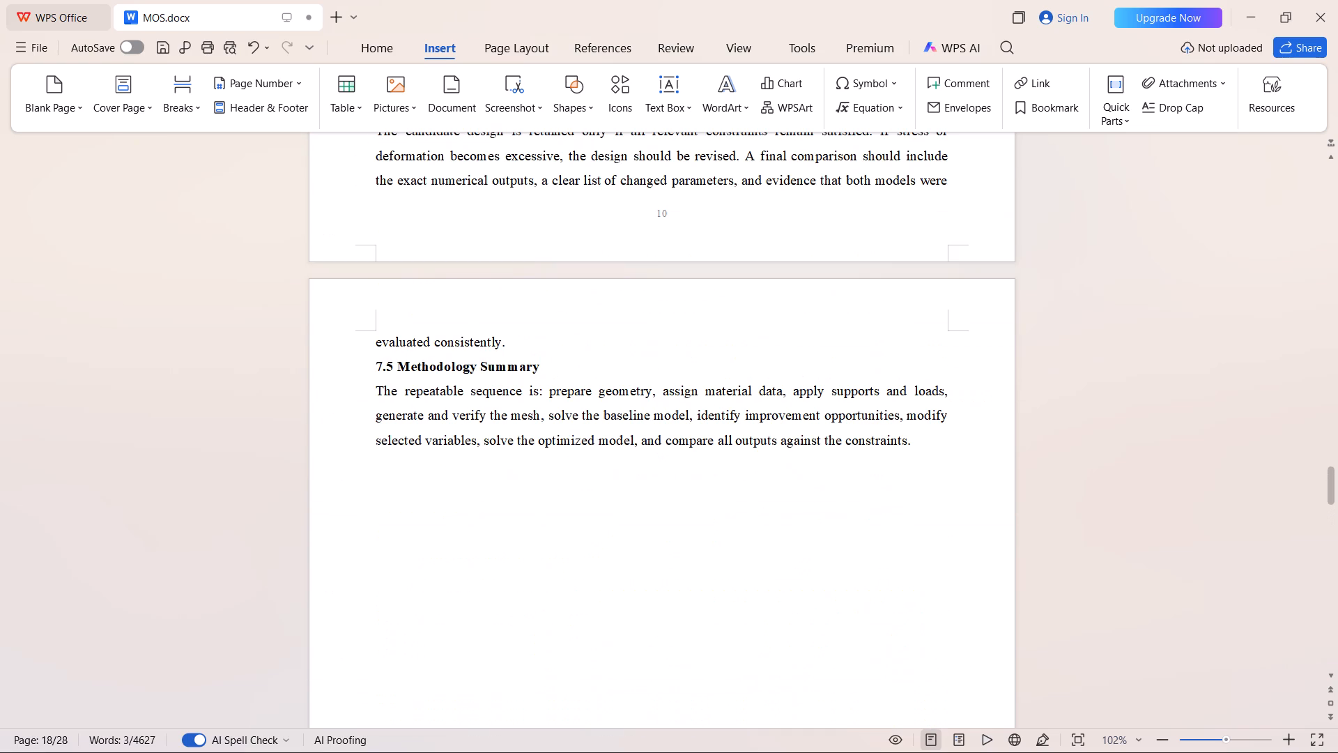
pyautogui.moveTo(545, 367); pyautogui.dragTo(340, 370)
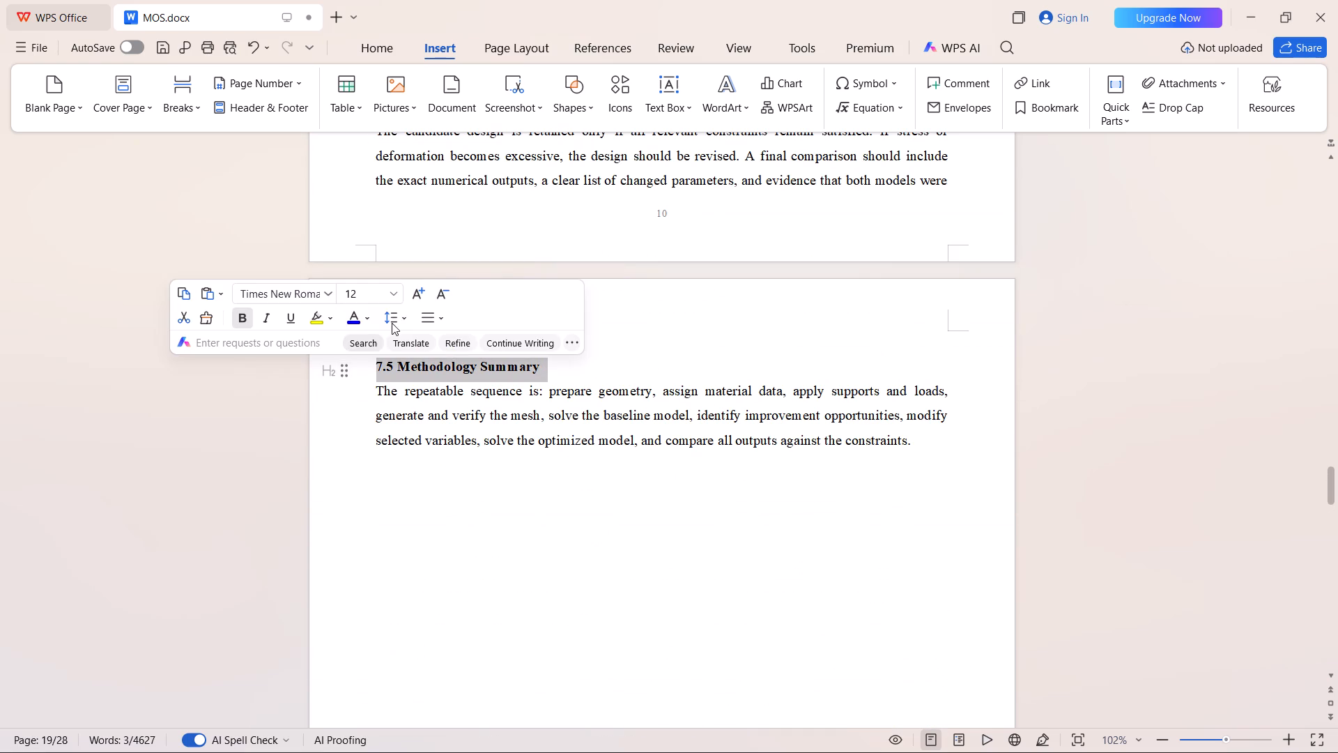
pyautogui.click(394, 296)
pyautogui.click(367, 474)
# Set the font size of the 7.4 Design Modification and Re-analysis heading in Chapter 7 to 14.
pyautogui.scroll(3, 468, 464)
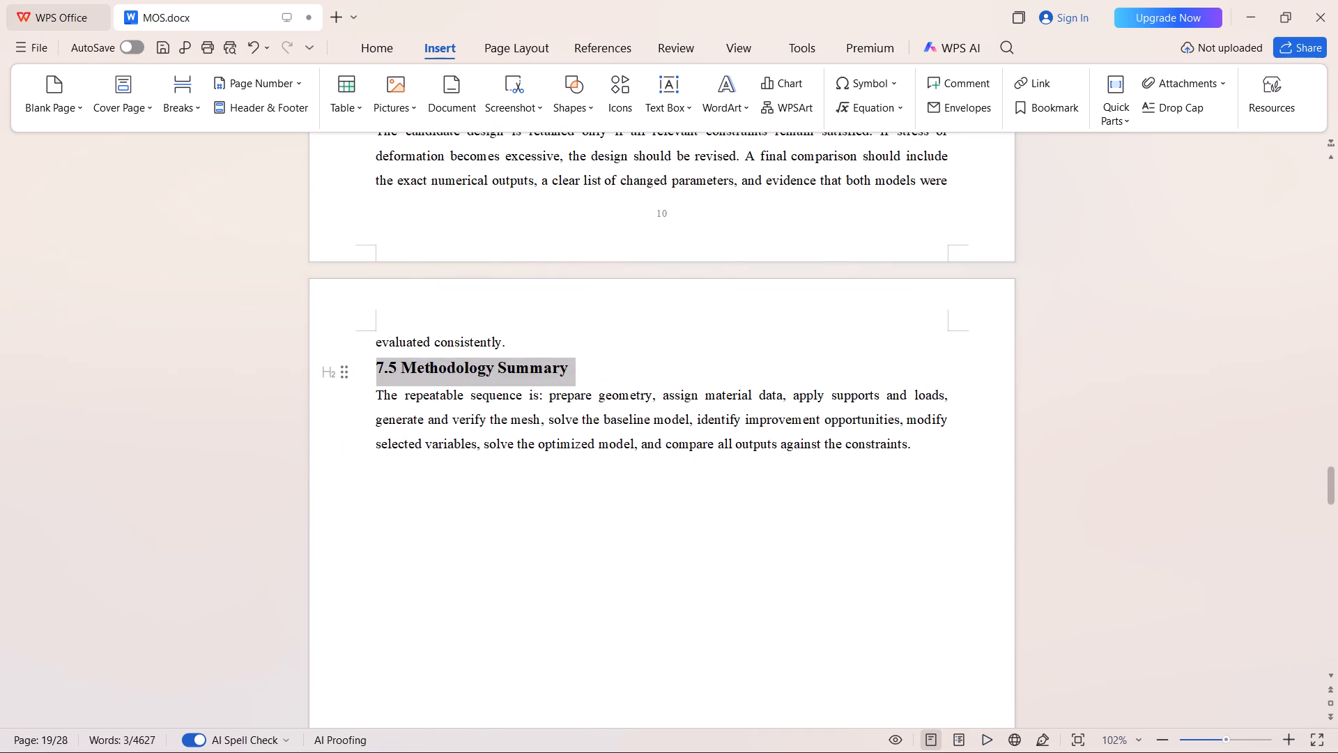
pyautogui.scroll(4, 468, 464)
pyautogui.moveTo(624, 374); pyautogui.dragTo(333, 400)
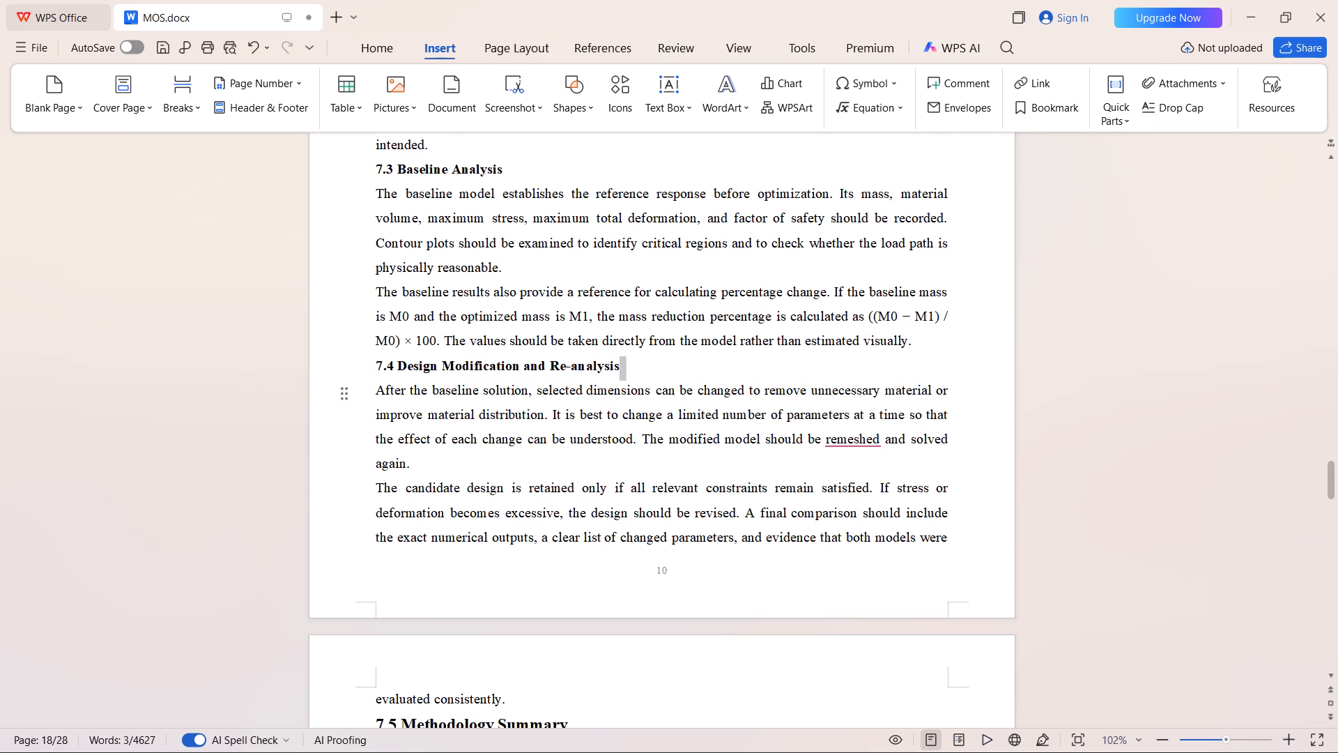
pyautogui.moveTo(333, 400); pyautogui.dragTo(368, 376)
pyautogui.click(397, 301)
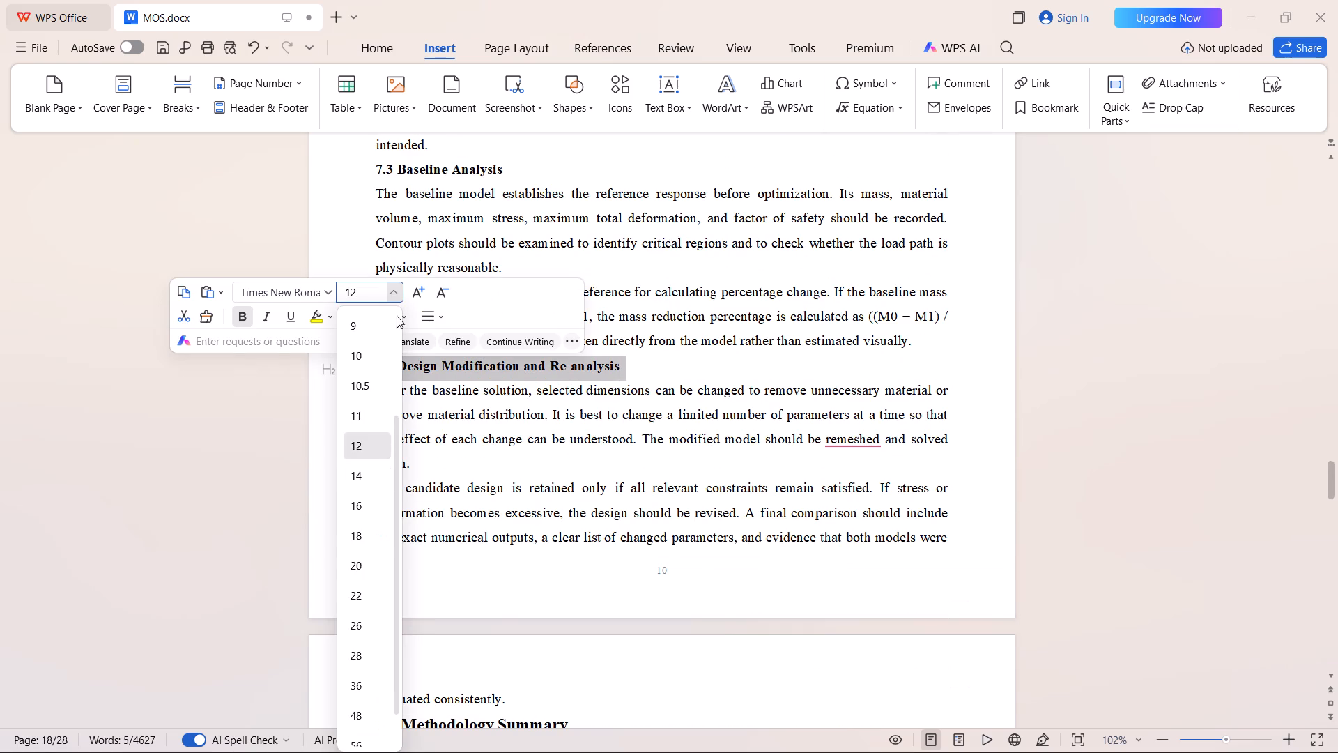
pyautogui.click(363, 471)
# Select the 7.3 Baseline Analysis heading in Chapter 7 for a font size change.
pyautogui.scroll(4, 466, 457)
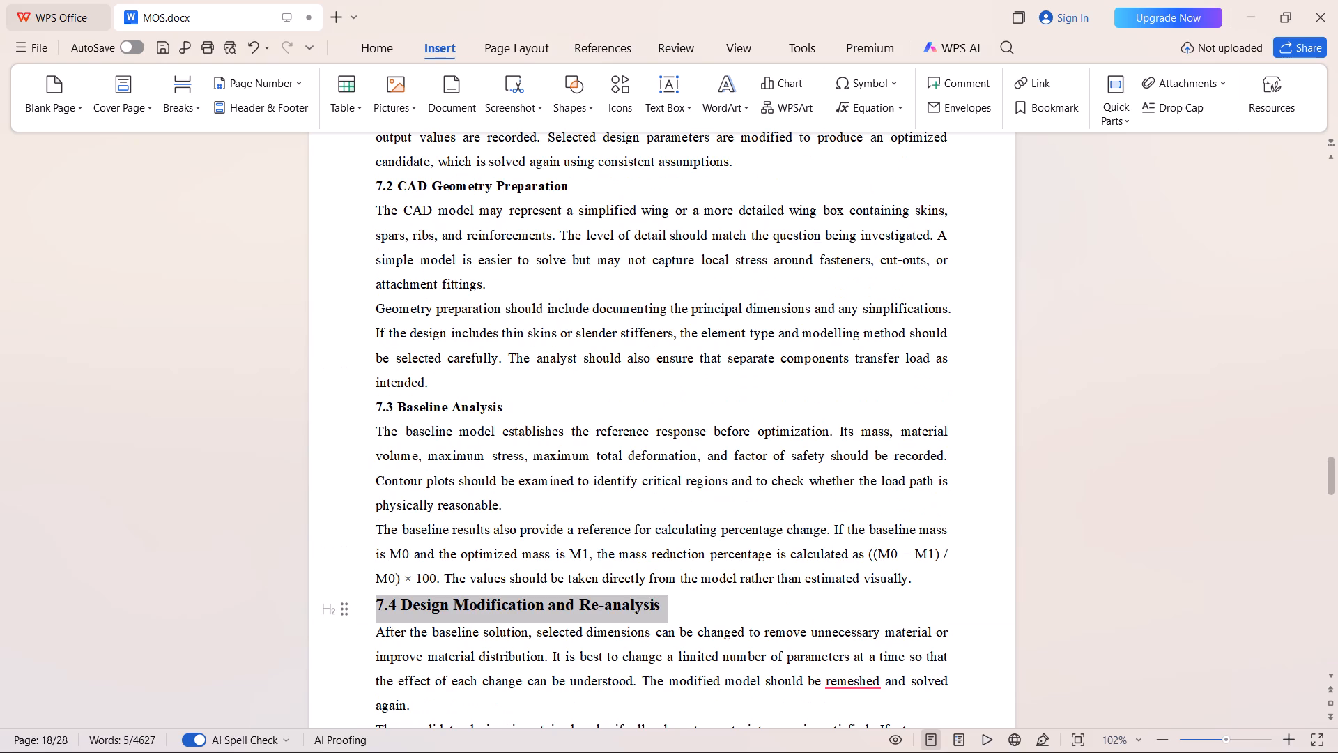
pyautogui.moveTo(527, 411); pyautogui.dragTo(378, 406)
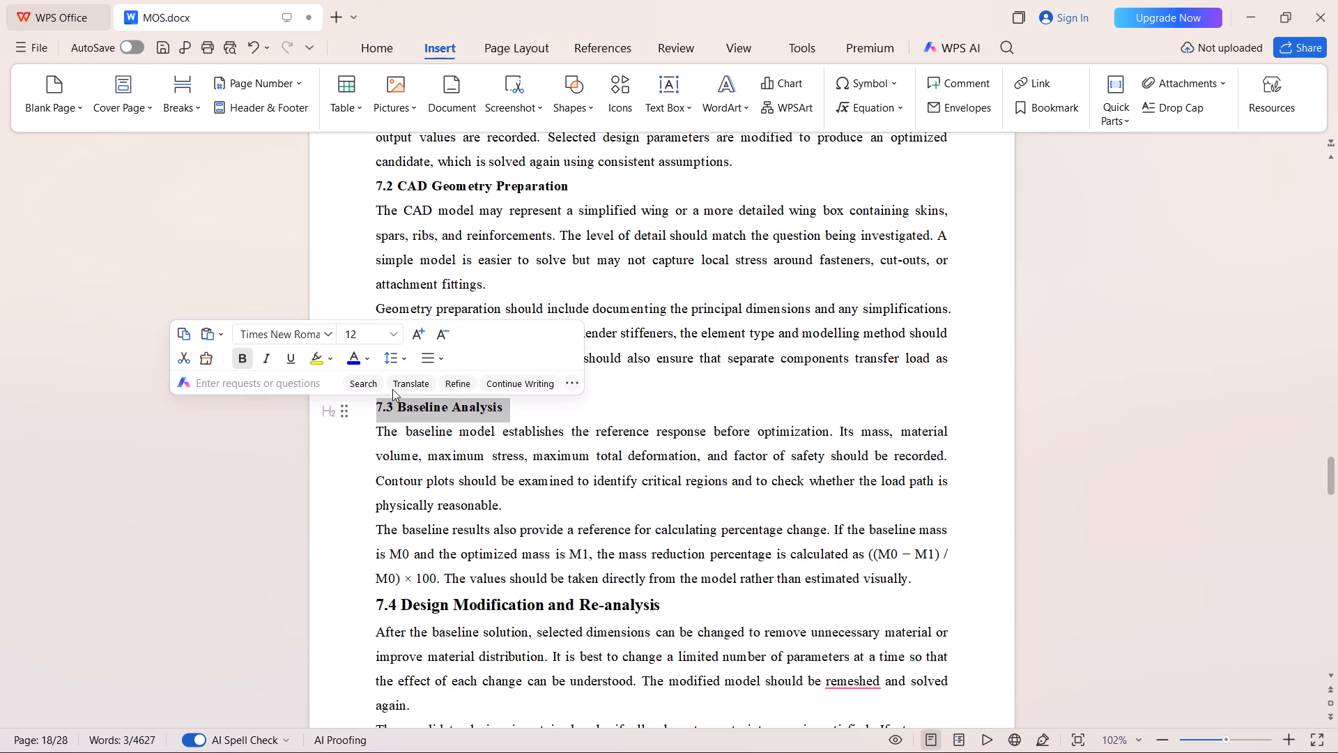
# Set the font size of the selected 7.3 Baseline Analysis heading in Chapter 7 to 14.
pyautogui.click(399, 340)
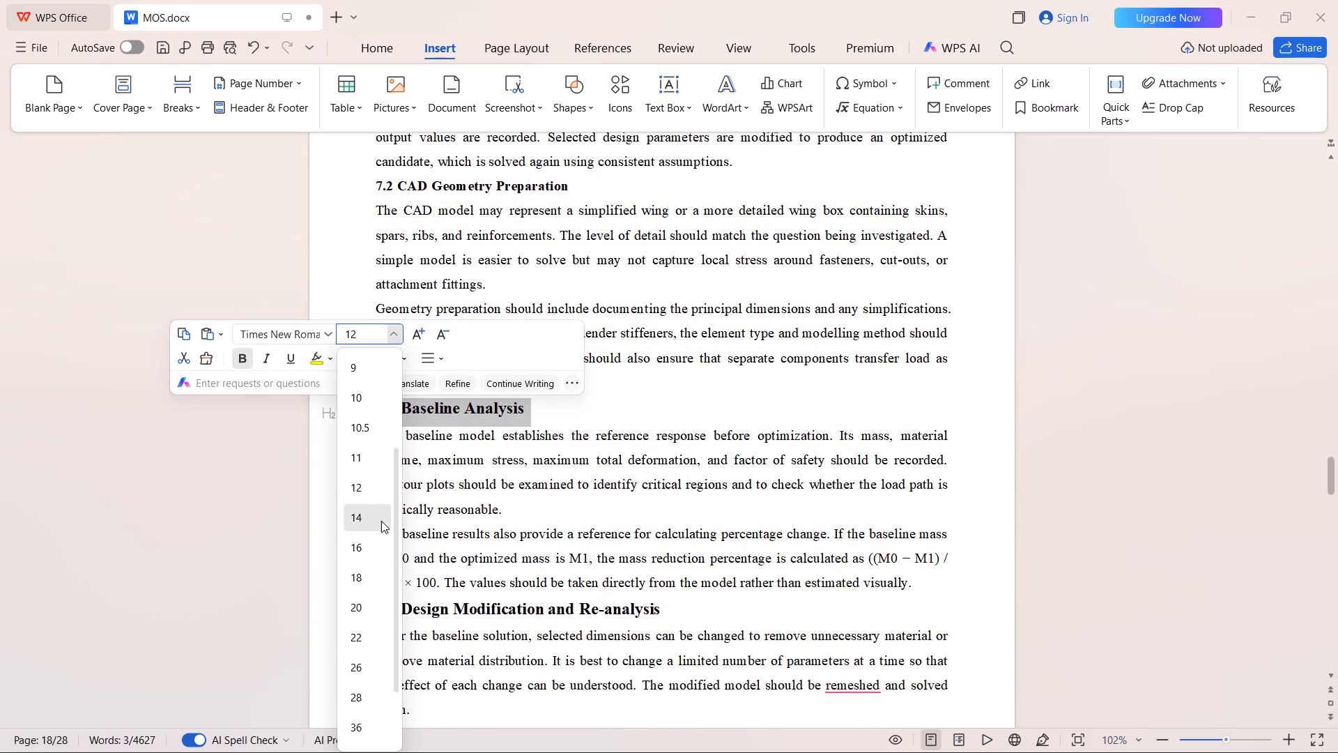
pyautogui.click(381, 521)
pyautogui.scroll(2, 525, 495)
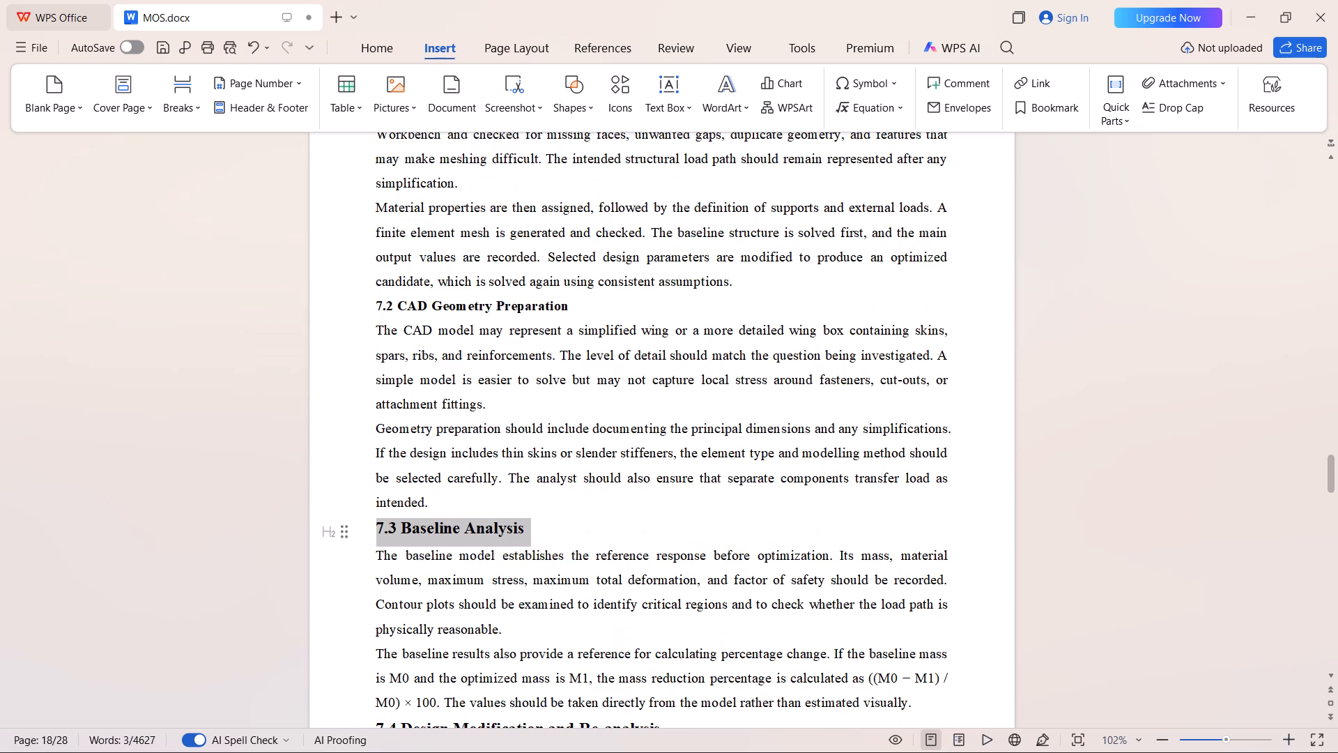
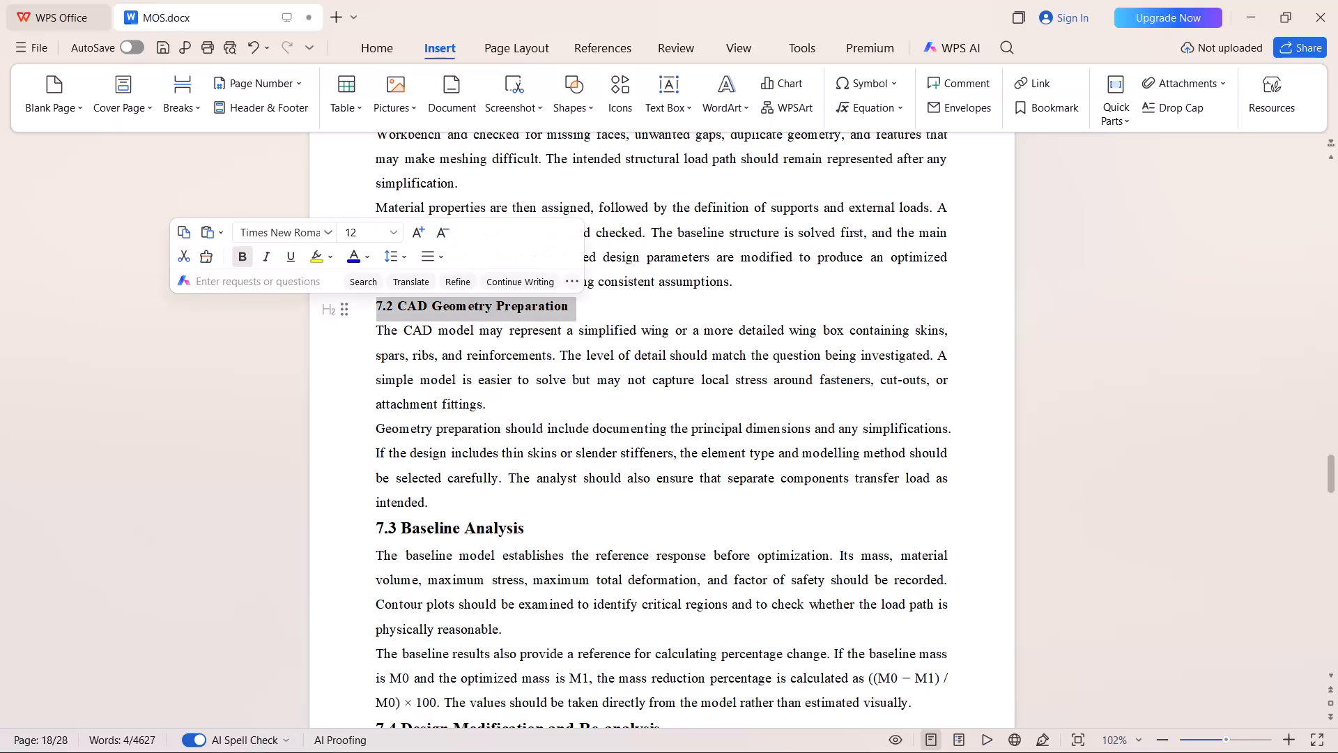
# Set the font size of the 7.2 CAD Geometry Preparation heading in Chapter 7 to 14.
pyautogui.click(398, 235)
pyautogui.click(359, 404)
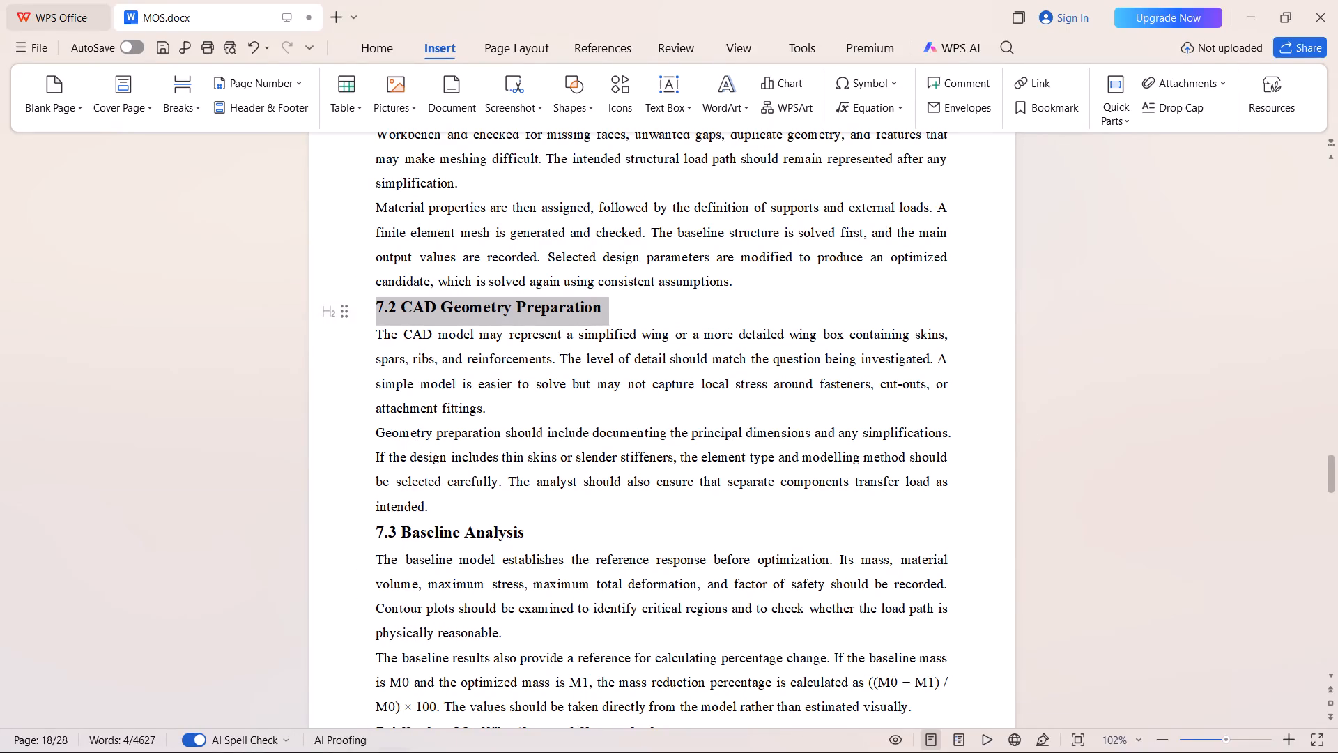
pyautogui.moveTo(510, 553); pyautogui.dragTo(472, 551)
pyautogui.click(671, 521)
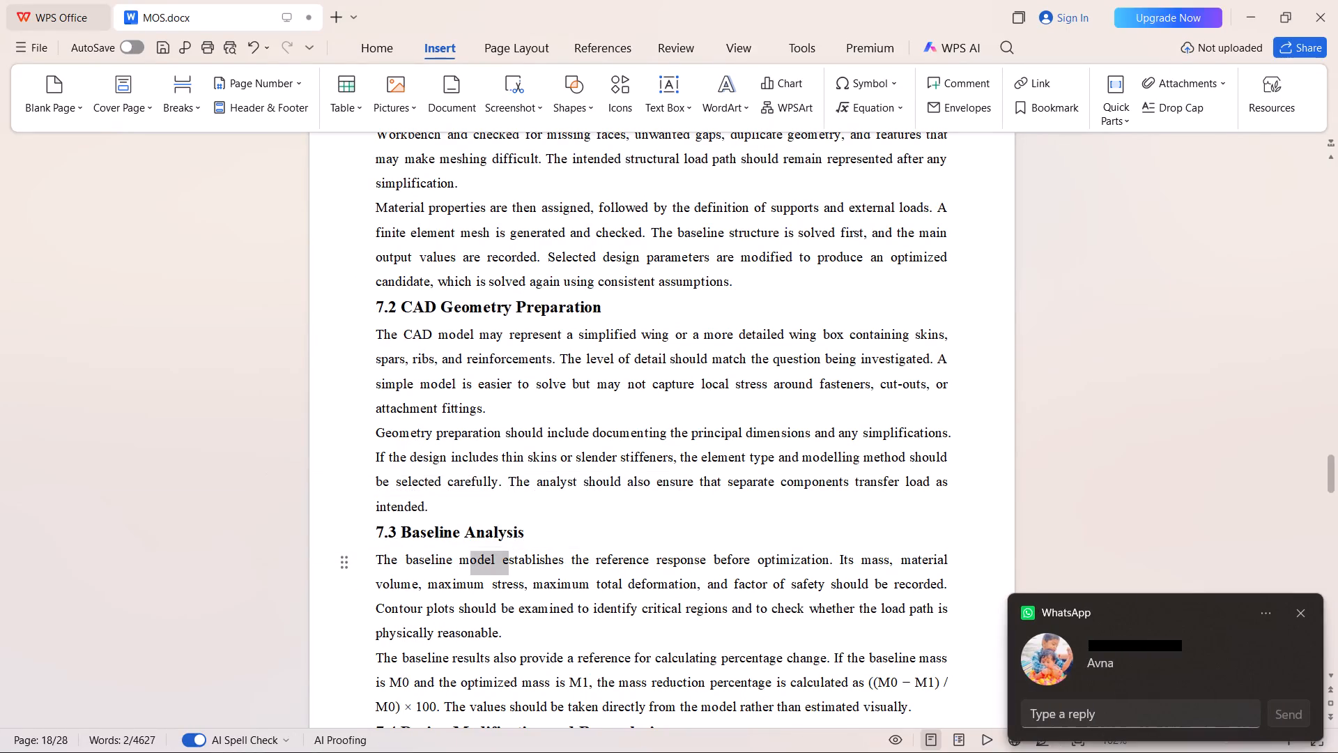
pyautogui.click(885, 510)
# Set the font size of the 7.3 Baseline Analysis heading in Chapter 7 to 14.
pyautogui.moveTo(607, 505); pyautogui.dragTo(578, 533)
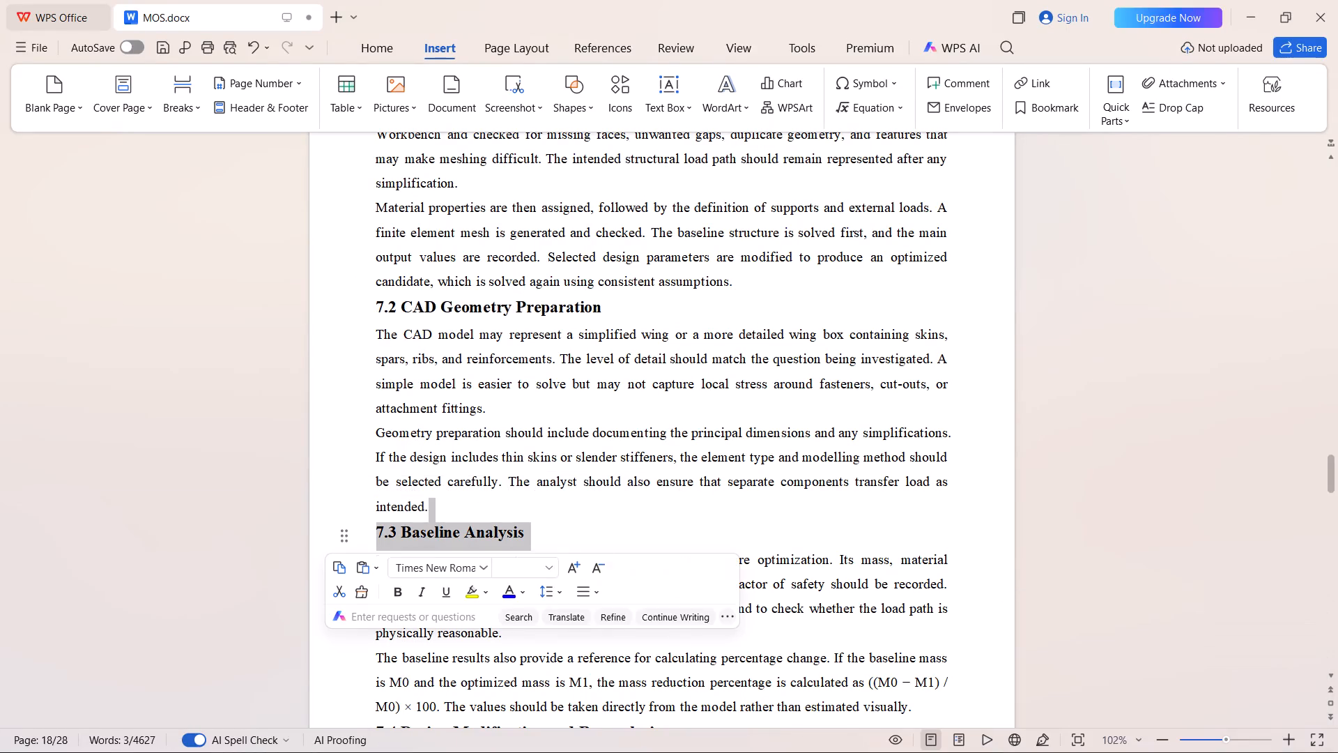
pyautogui.click(548, 572)
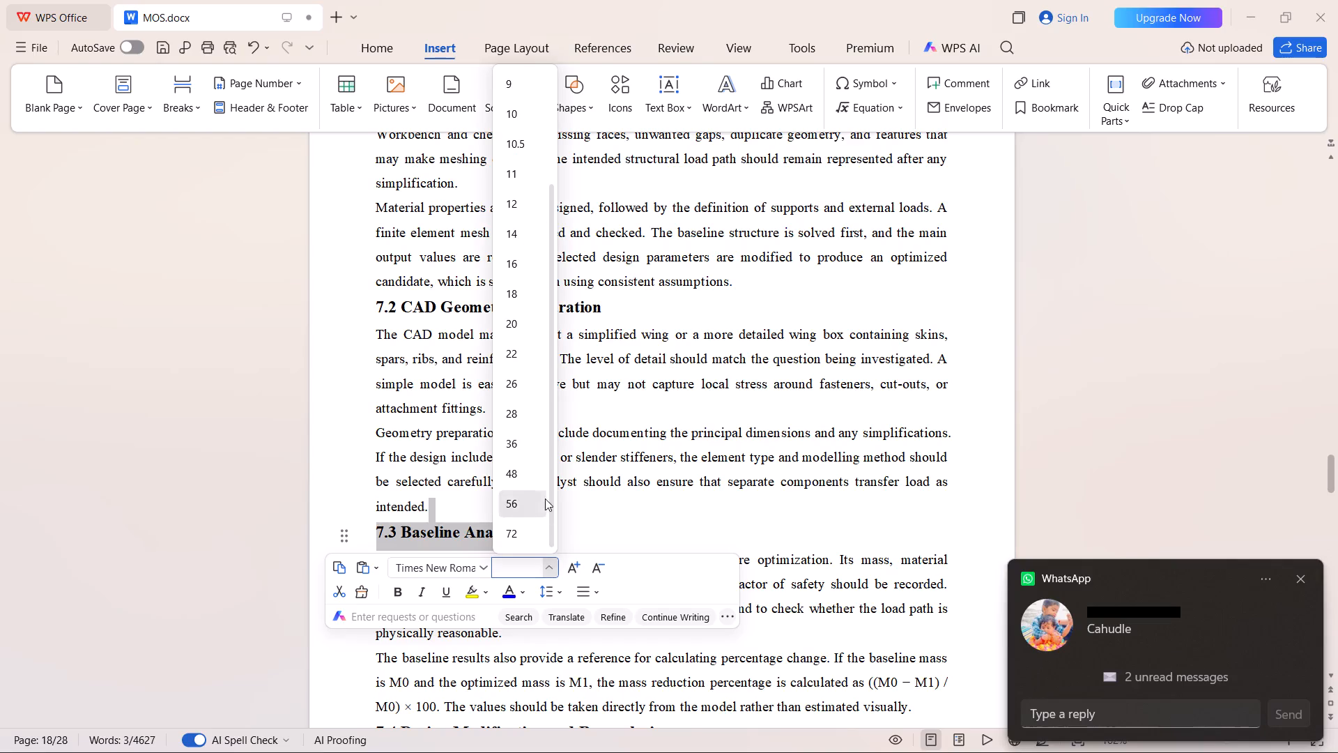
pyautogui.click(539, 234)
pyautogui.click(808, 503)
# Check the font sizes of the 7.4, 7.3 and 7.2 headings in Chapter 7 for consistency.
pyautogui.scroll(-6, 804, 501)
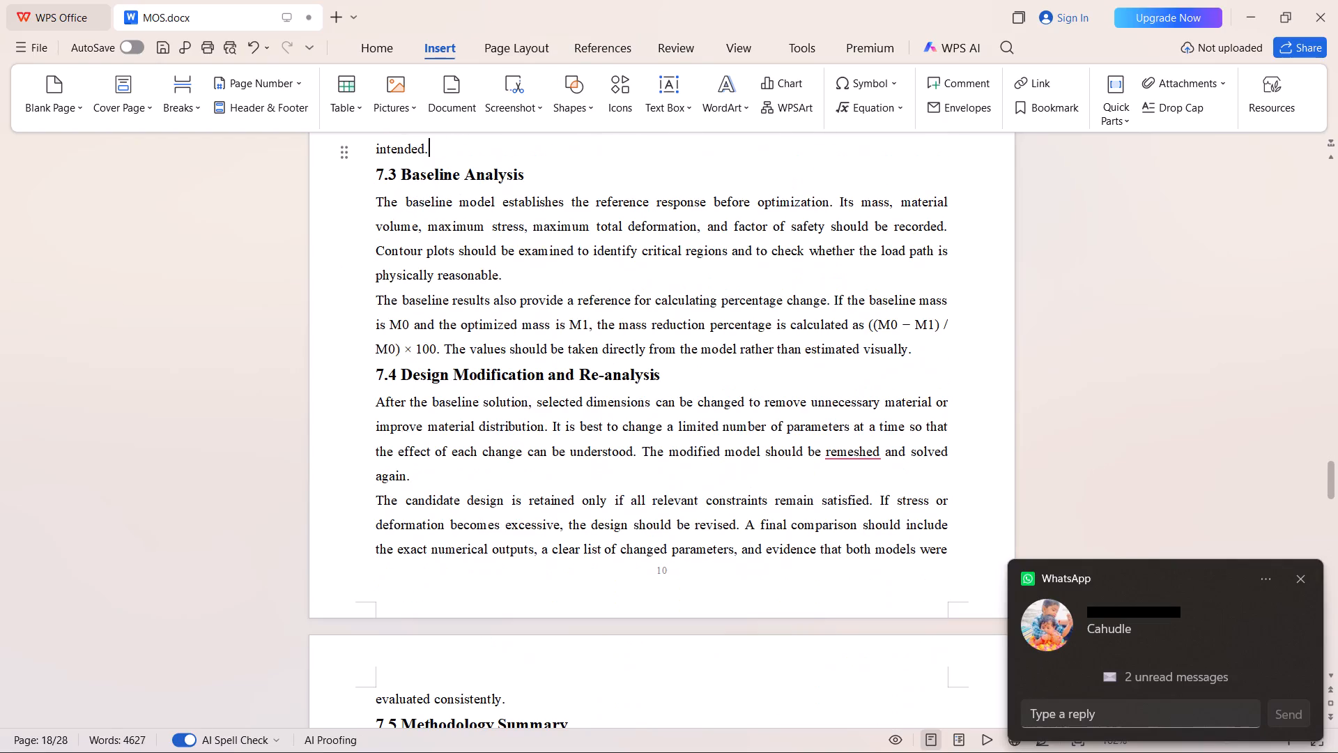
pyautogui.scroll(2, 580, 363)
pyautogui.doubleClick(578, 503)
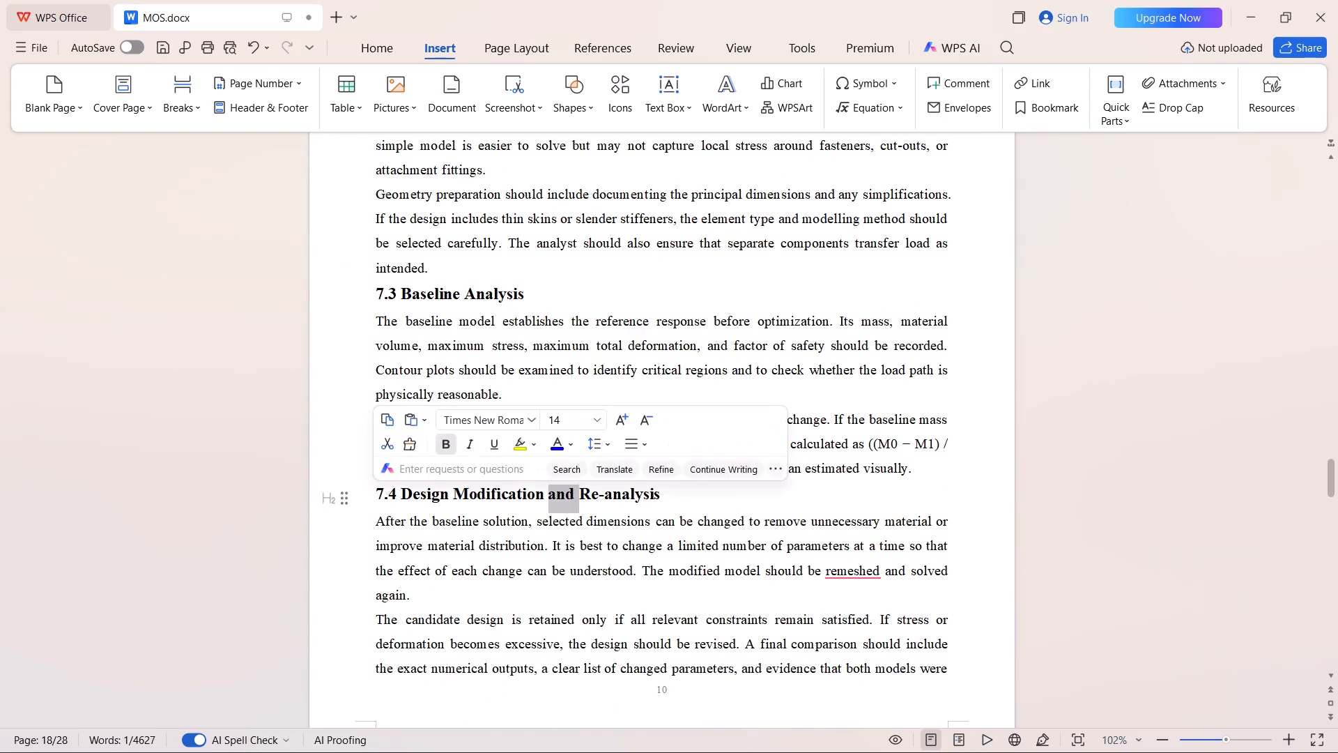
pyautogui.scroll(7, 580, 503)
pyautogui.scroll(1, 576, 291)
pyautogui.moveTo(535, 709); pyautogui.dragTo(459, 711)
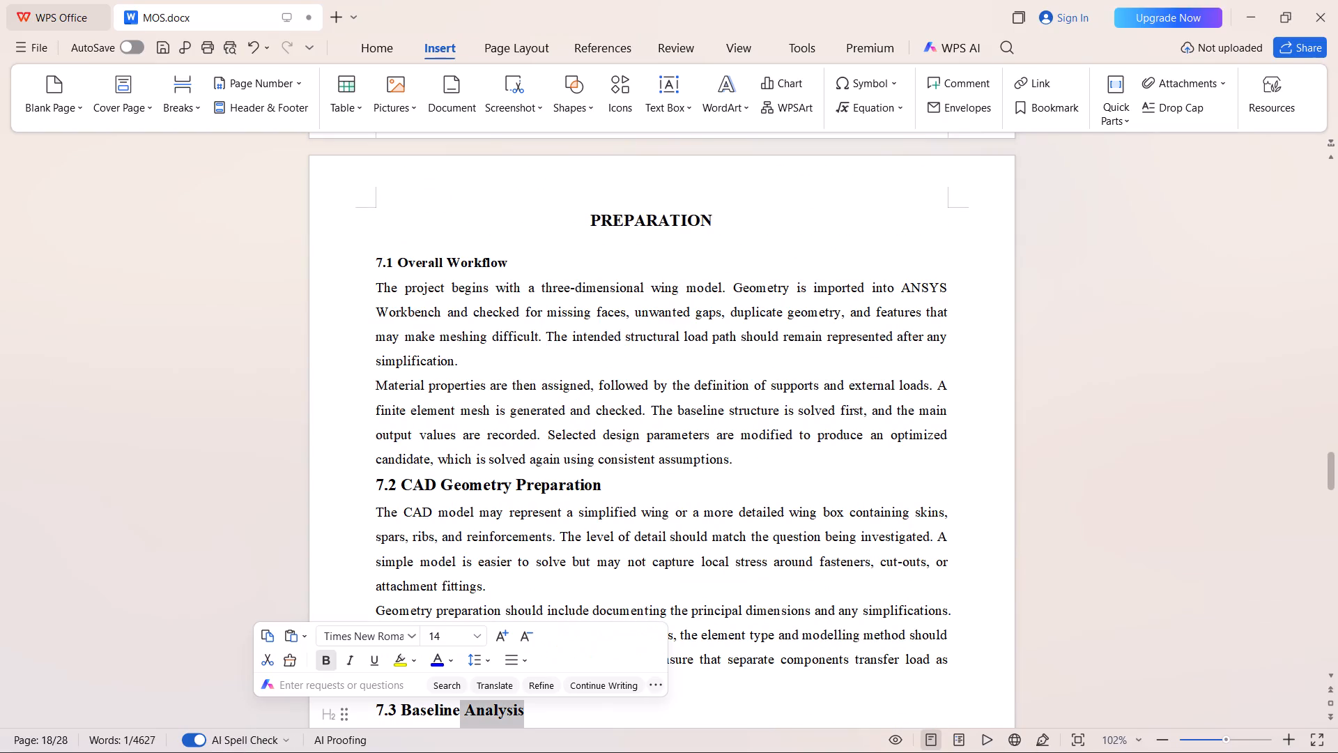
pyautogui.moveTo(555, 499); pyautogui.dragTo(485, 490)
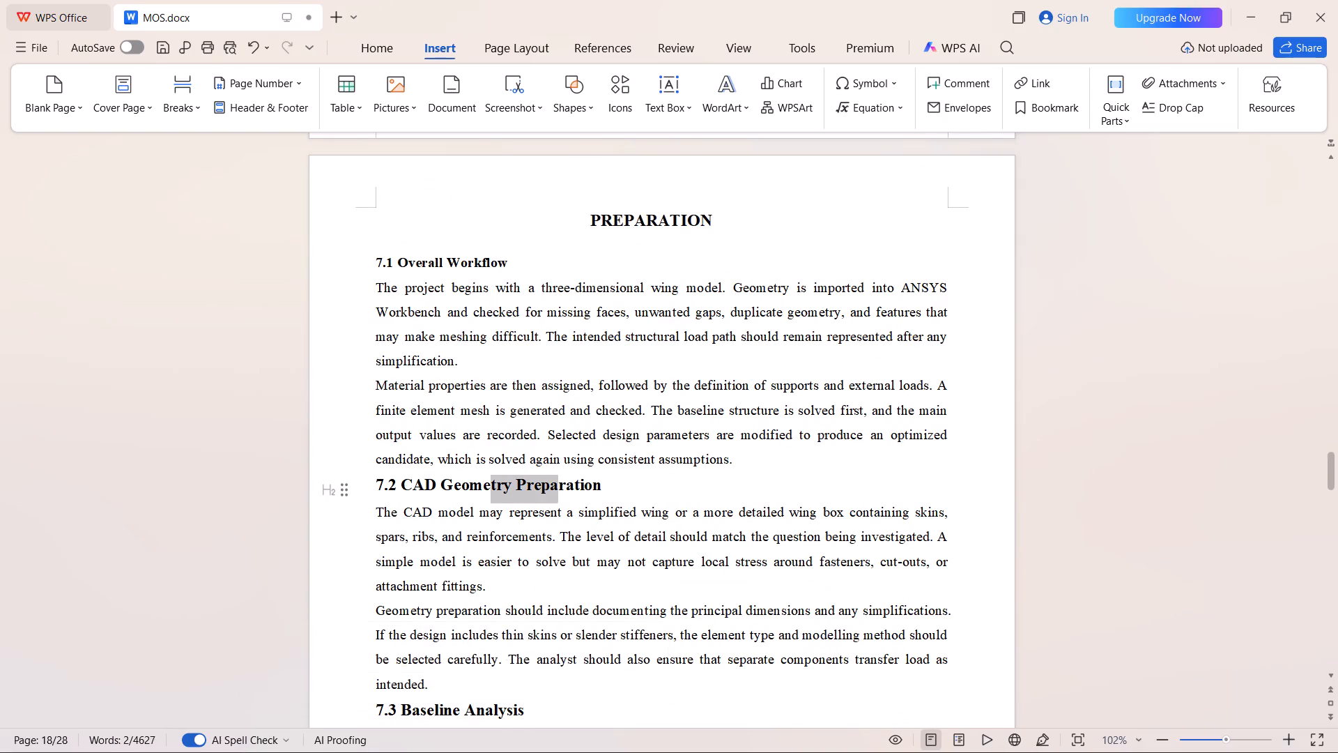
pyautogui.moveTo(485, 490); pyautogui.dragTo(484, 490)
# Select the 7.1 Overall Workflow heading in Chapter 7 and open its font size choices.
pyautogui.moveTo(548, 252); pyautogui.dragTo(355, 278)
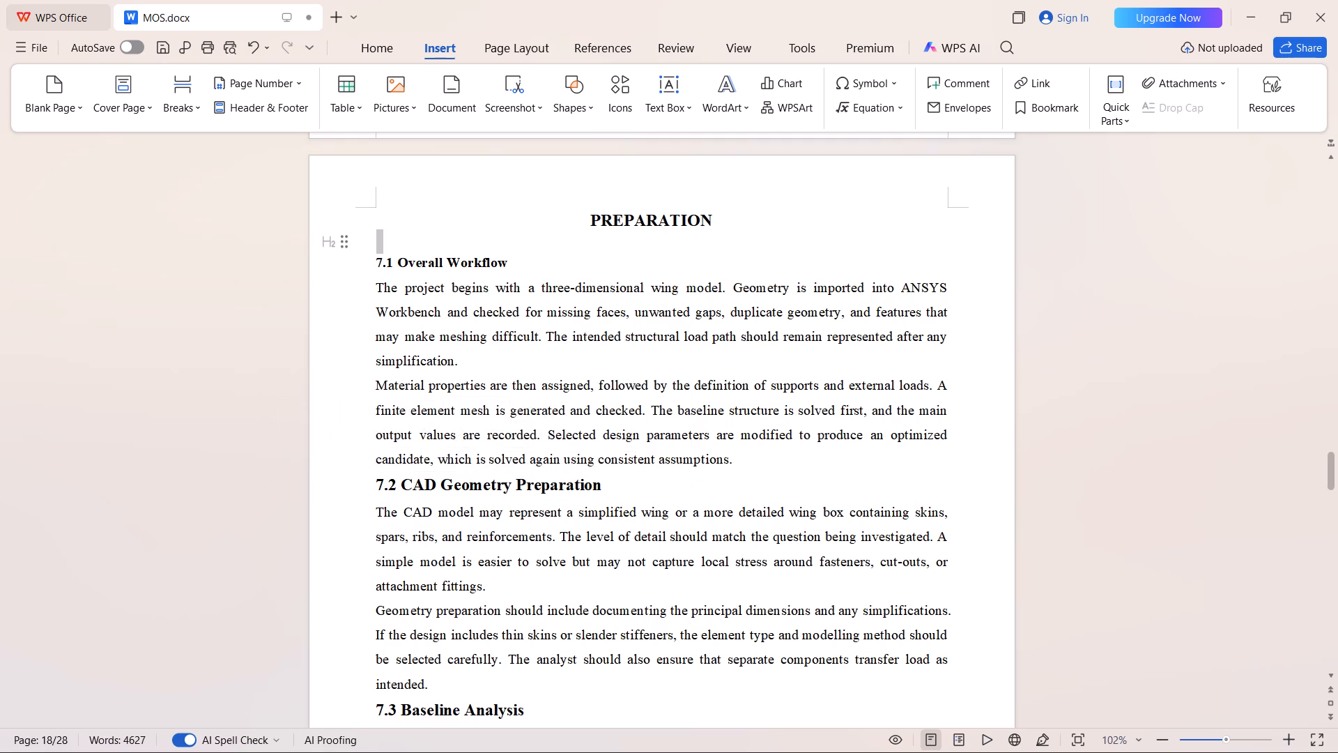
pyautogui.moveTo(355, 278); pyautogui.dragTo(512, 259)
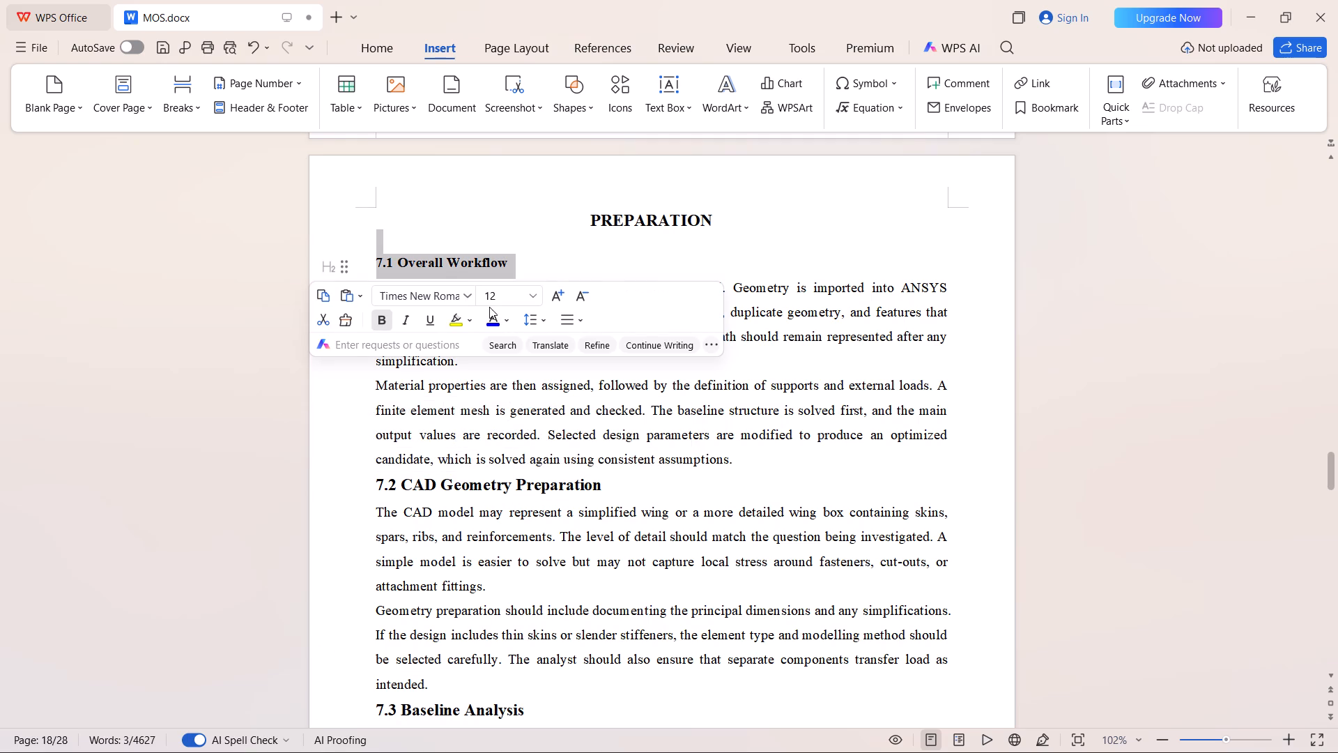
pyautogui.click(528, 296)
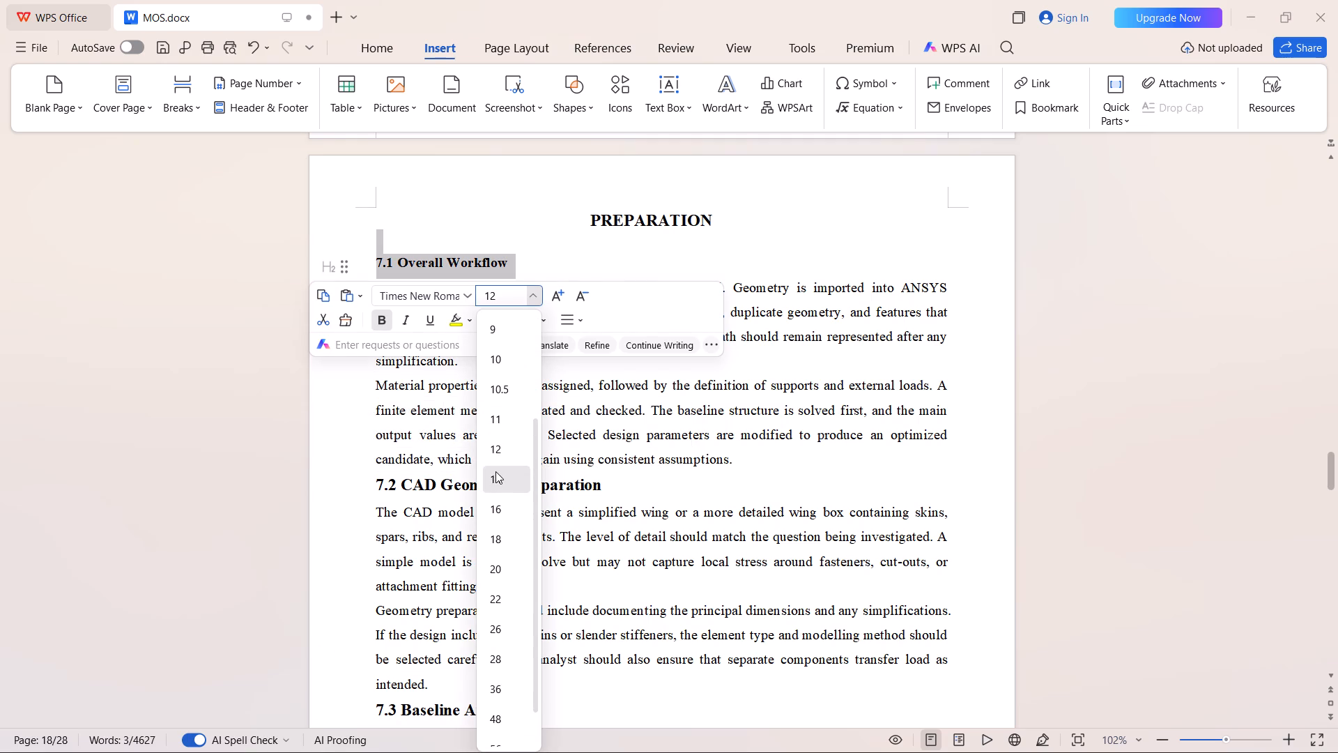
# Set the font size of the 7.1 Overall Workflow heading in Chapter 7 to 14.
pyautogui.click(495, 471)
pyautogui.click(794, 254)
# Insert a line break before the Chapter 7: Project Methodology and Model Preparation title to move it onto the next page.
pyautogui.scroll(2, 794, 254)
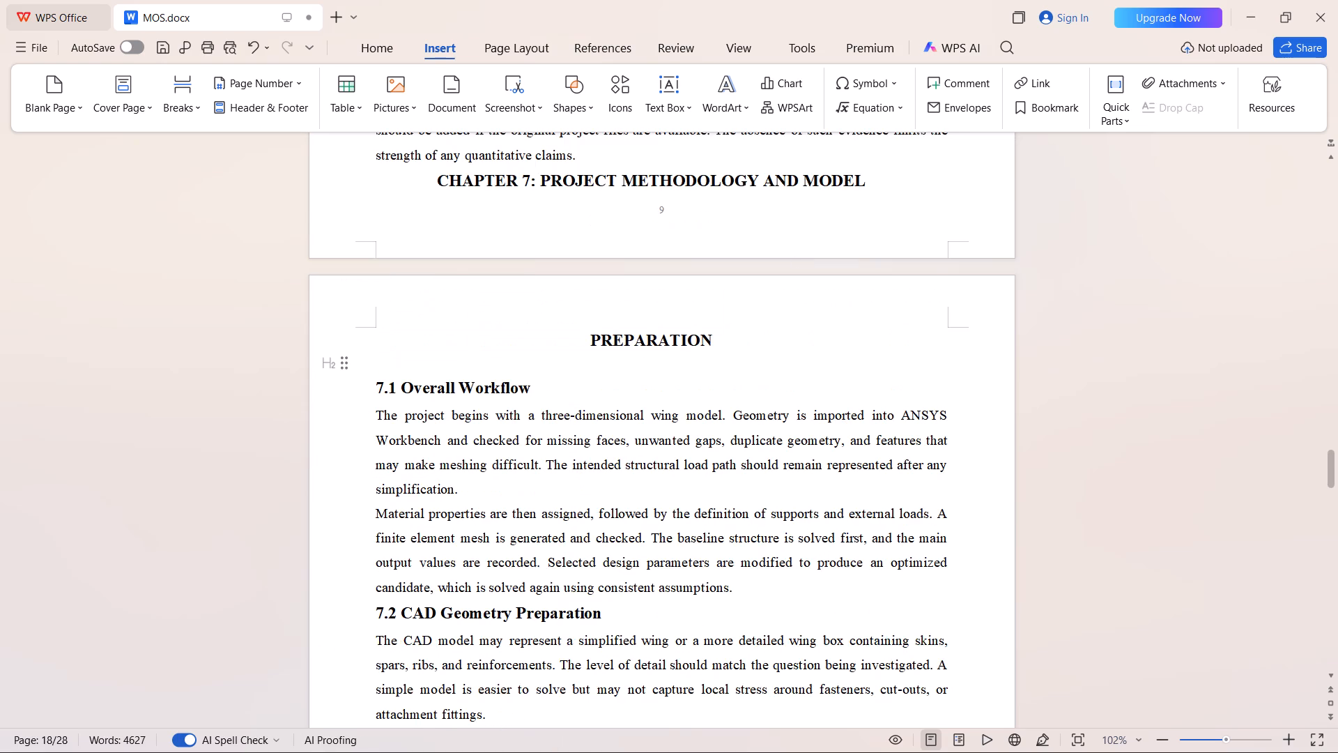
pyautogui.scroll(5, 773, 279)
pyautogui.click(435, 478)
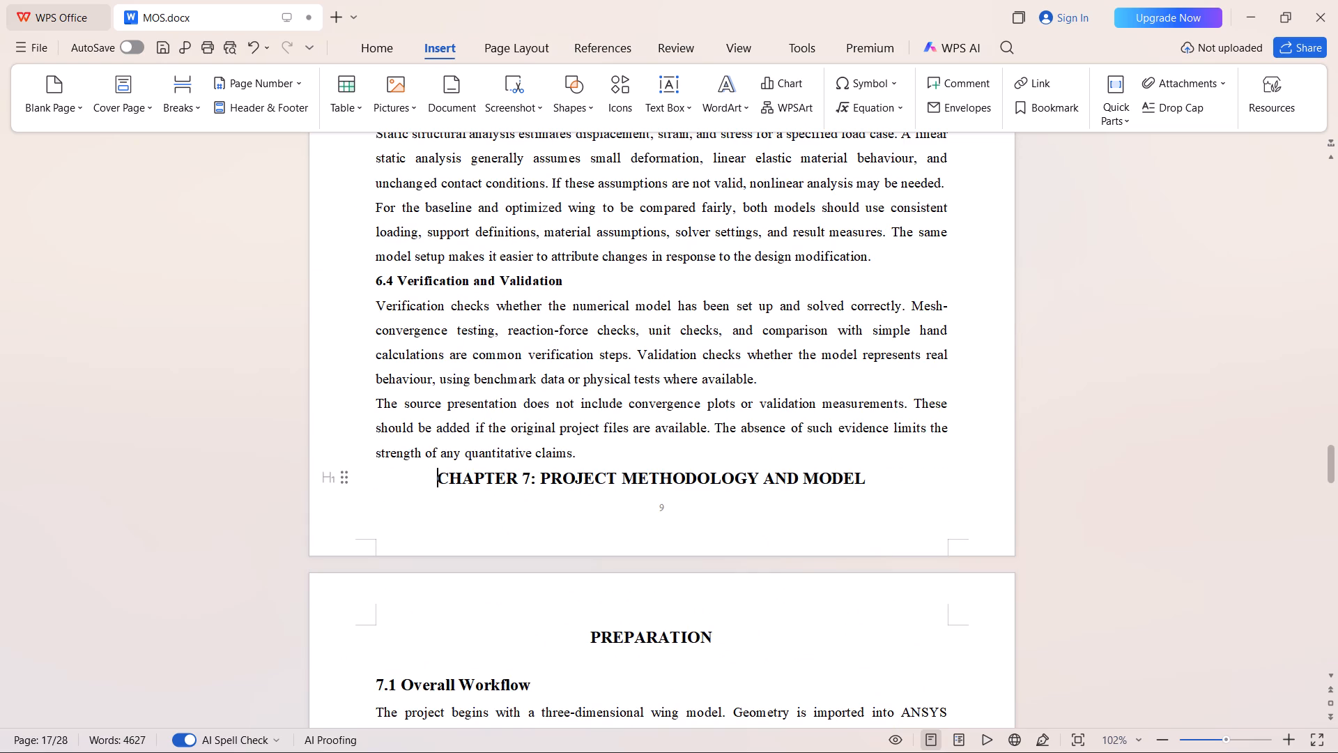
pyautogui.press('Return')
# Set the font size of the 6.4 Verification and Validation heading in Chapter 6 to 14.
pyautogui.scroll(2, 538, 424)
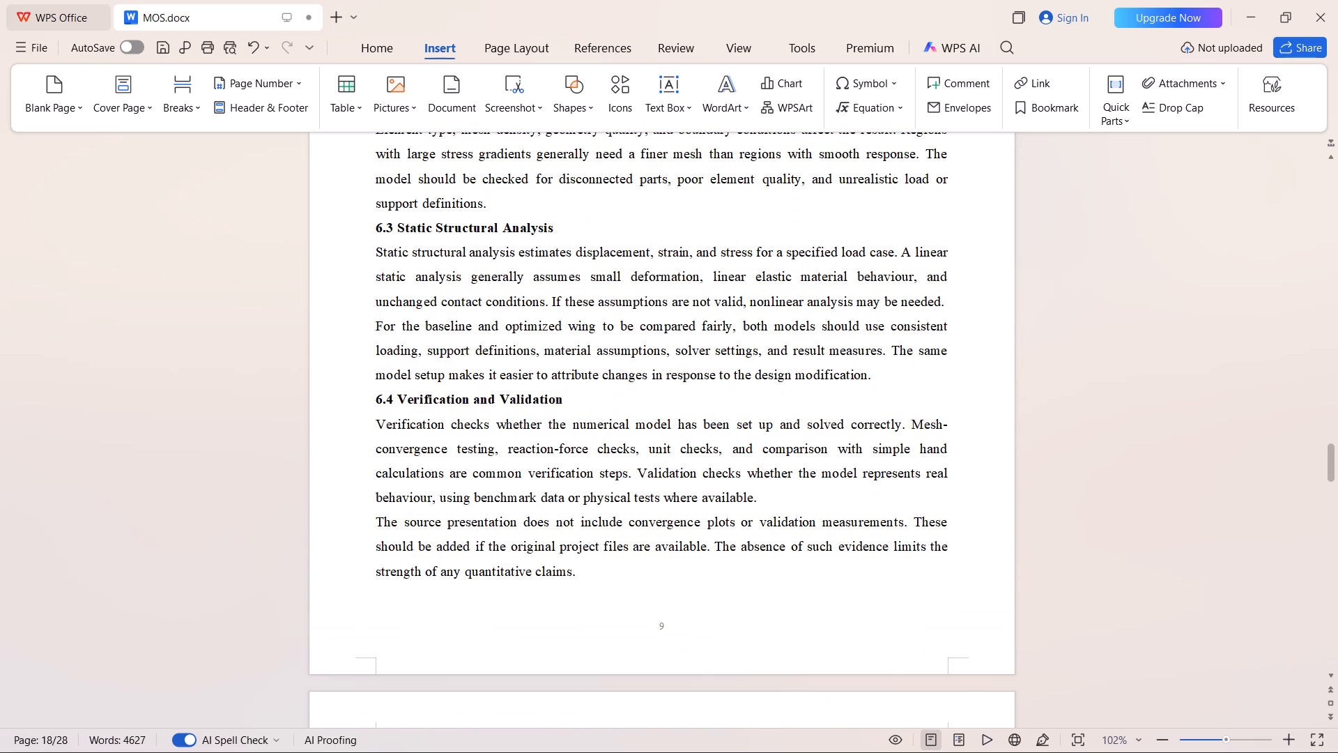
pyautogui.moveTo(576, 397); pyautogui.dragTo(379, 400)
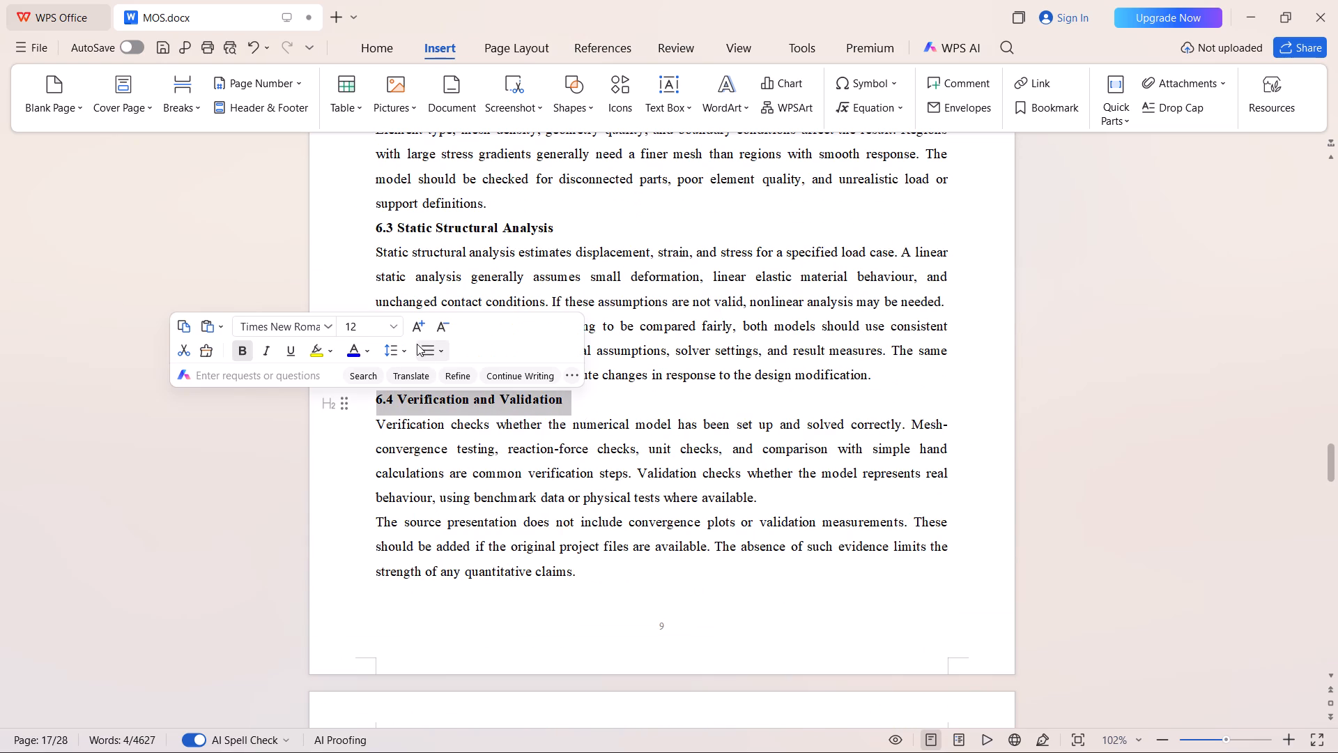
pyautogui.click(390, 330)
pyautogui.click(371, 512)
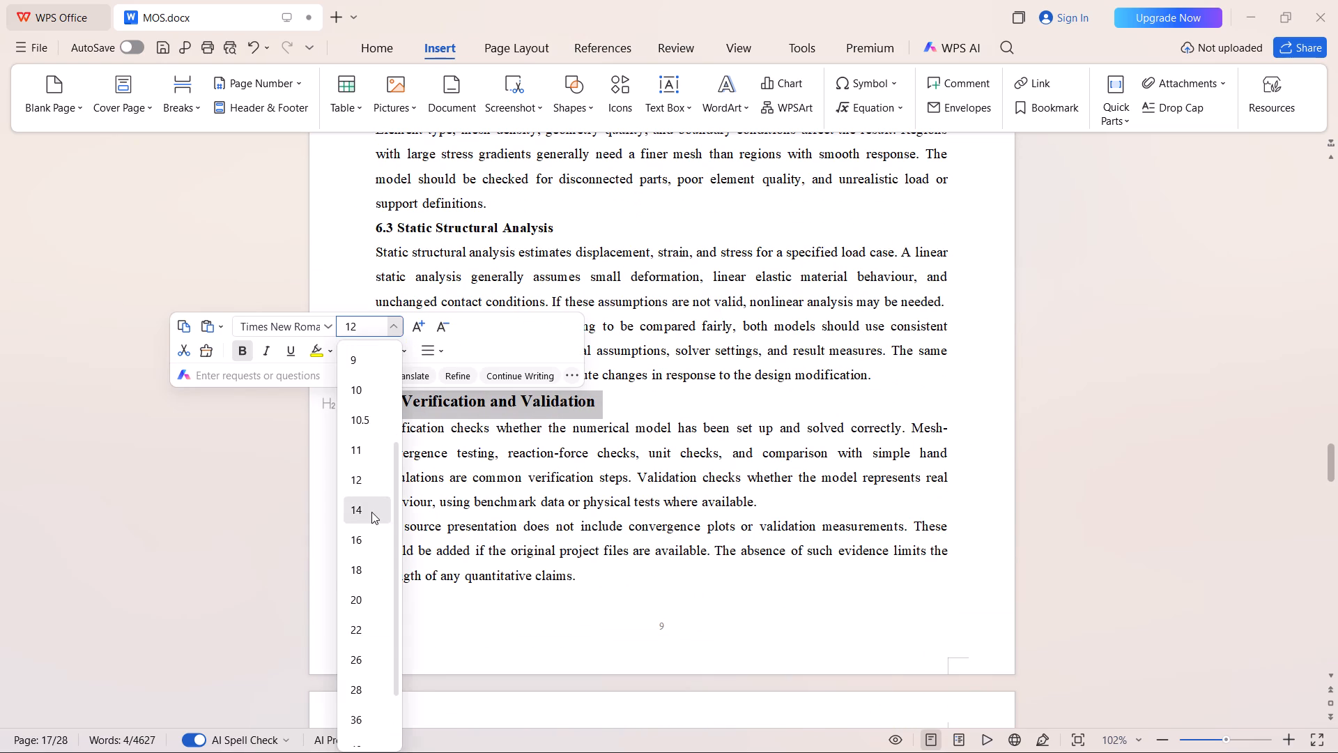
# Set the font size of the 6.3 Static Structural Analysis heading in Chapter 6 to 14.
pyautogui.moveTo(571, 228); pyautogui.dragTo(373, 268)
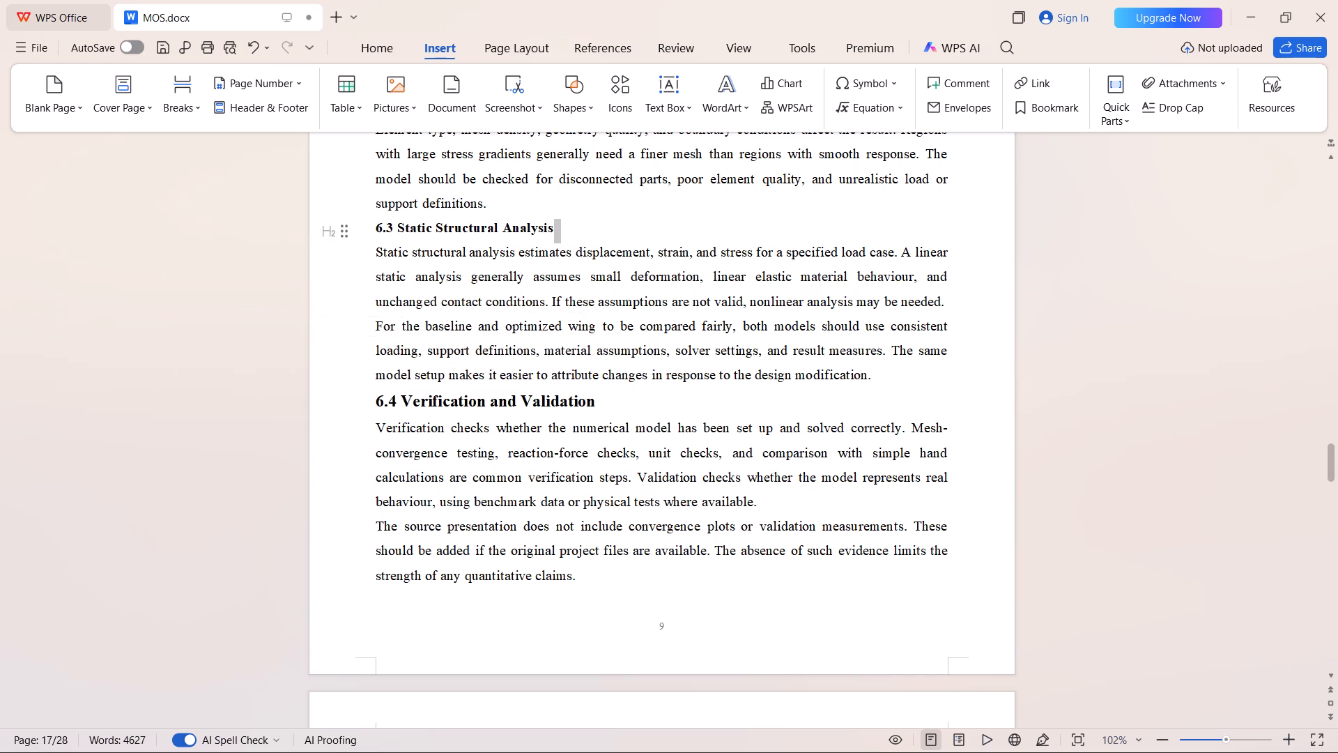
pyautogui.moveTo(373, 268); pyautogui.dragTo(372, 237)
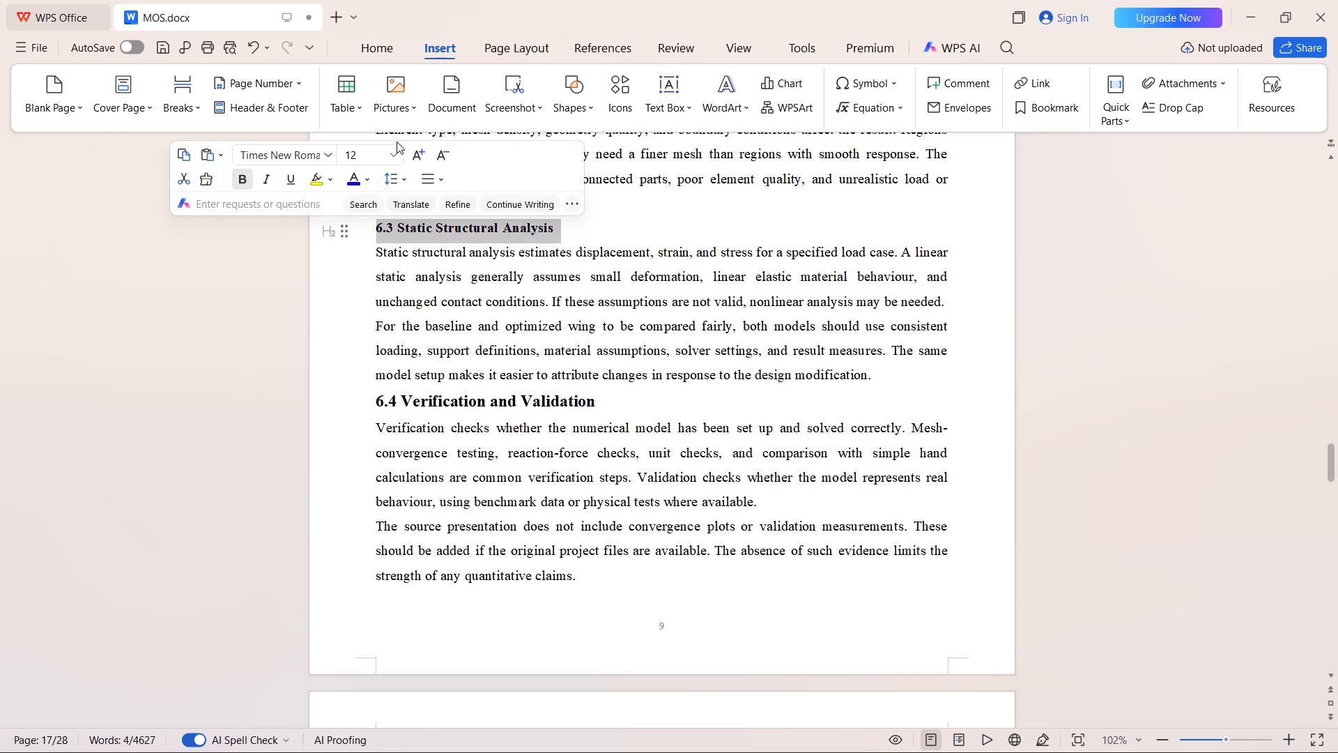
pyautogui.click(396, 153)
pyautogui.click(363, 336)
# Set the font size of the 6.2 Finite Element Principle heading in Chapter 6 to 14.
pyautogui.scroll(2, 555, 296)
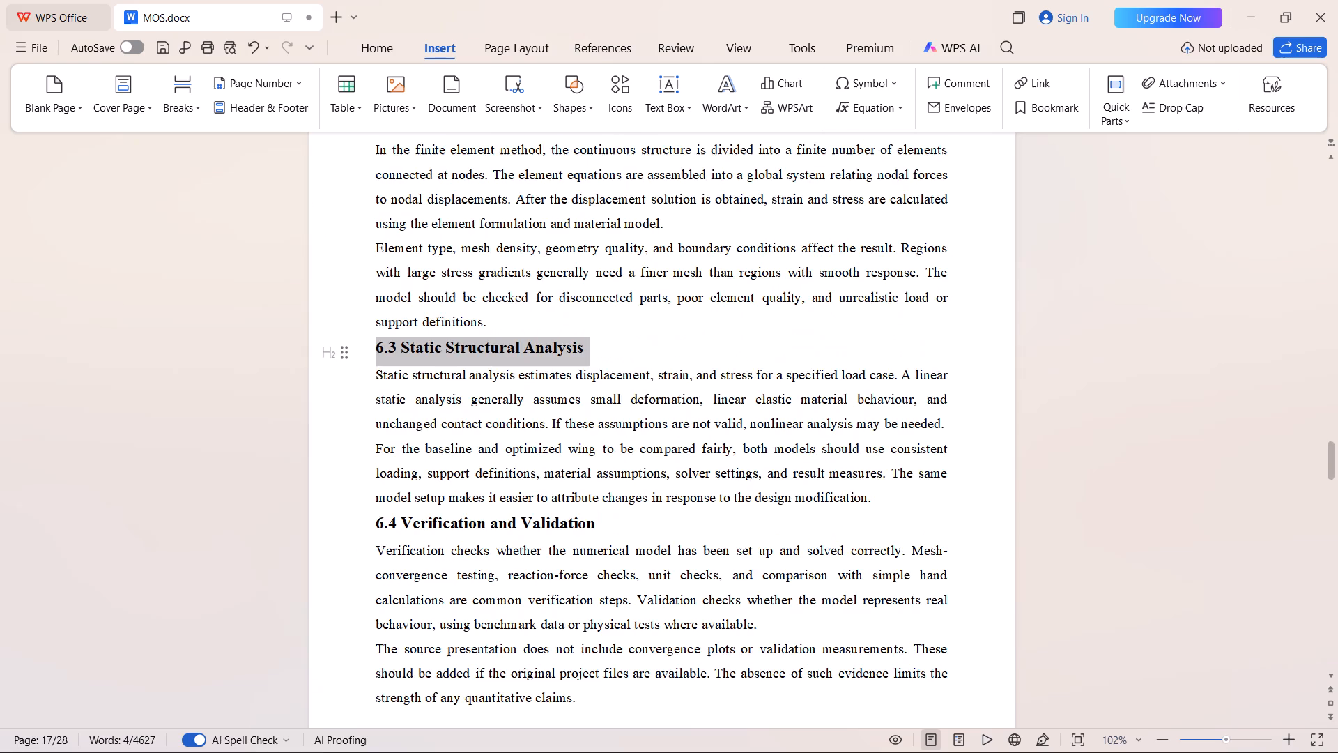
pyautogui.scroll(1, 555, 296)
pyautogui.moveTo(546, 185); pyautogui.dragTo(355, 183)
pyautogui.click(398, 118)
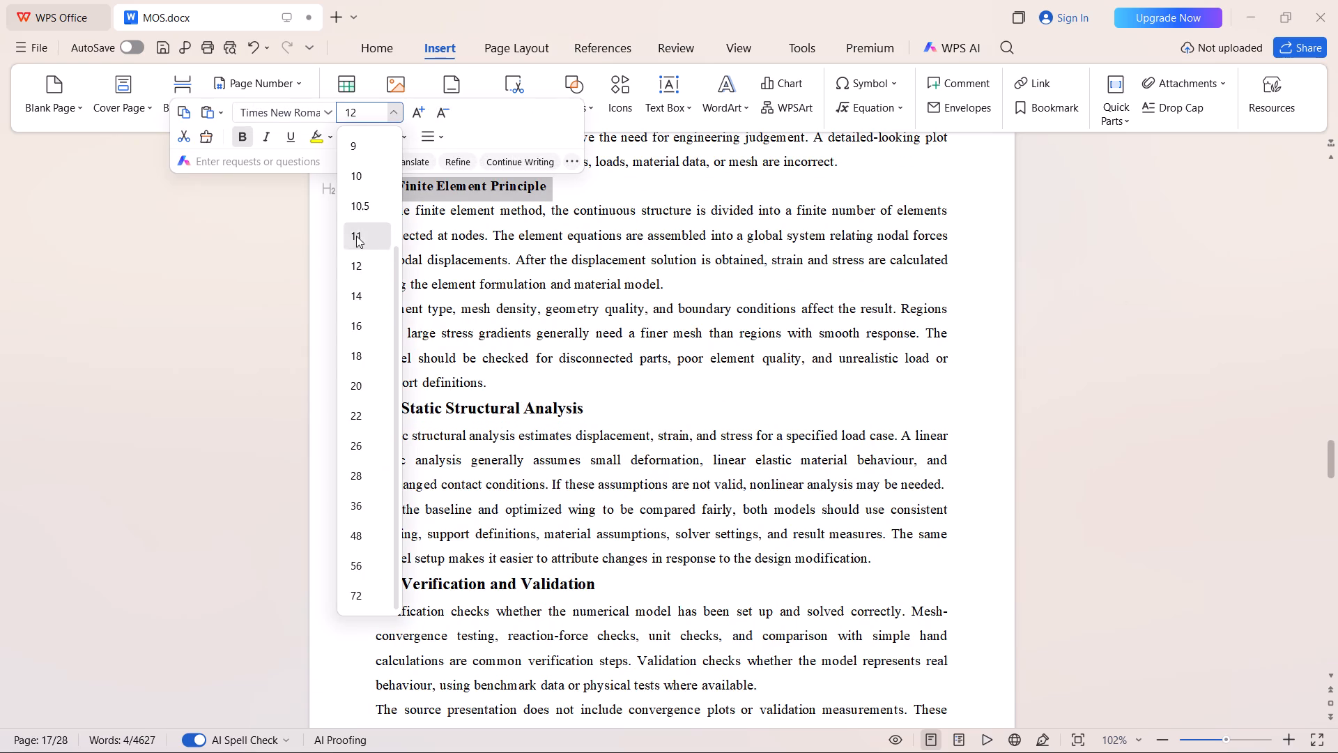
pyautogui.click(364, 287)
# Set the font size of the 6.1 Overview of ANSYS Workbench heading in Chapter 6 to 14.
pyautogui.scroll(4, 679, 386)
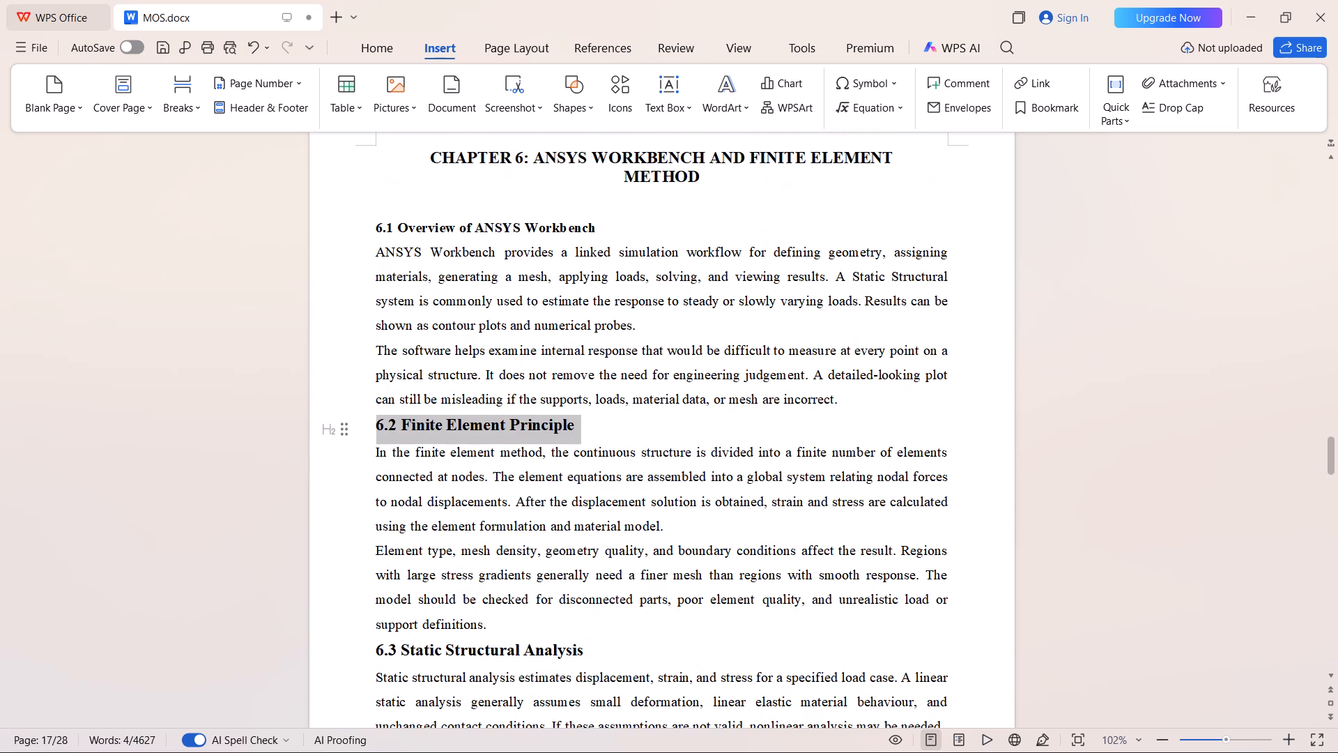
pyautogui.moveTo(617, 236); pyautogui.dragTo(376, 225)
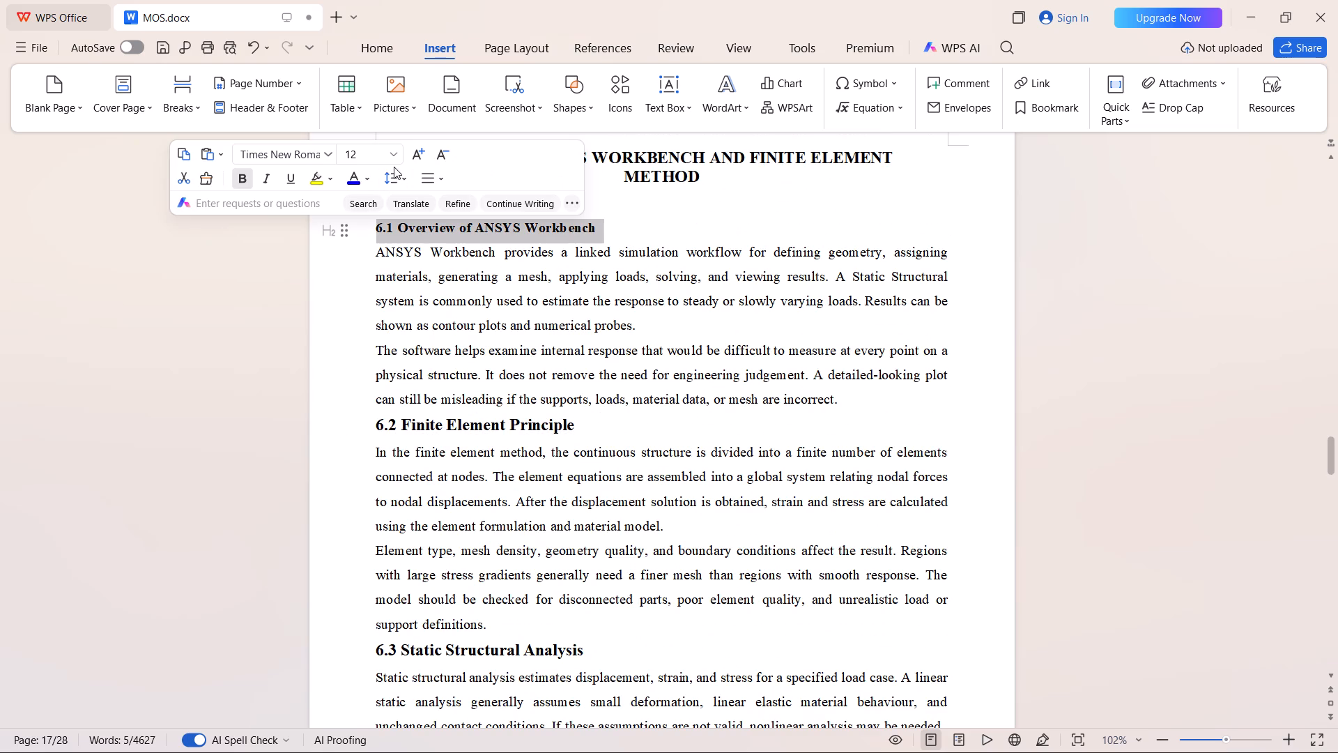
pyautogui.click(394, 160)
pyautogui.click(367, 345)
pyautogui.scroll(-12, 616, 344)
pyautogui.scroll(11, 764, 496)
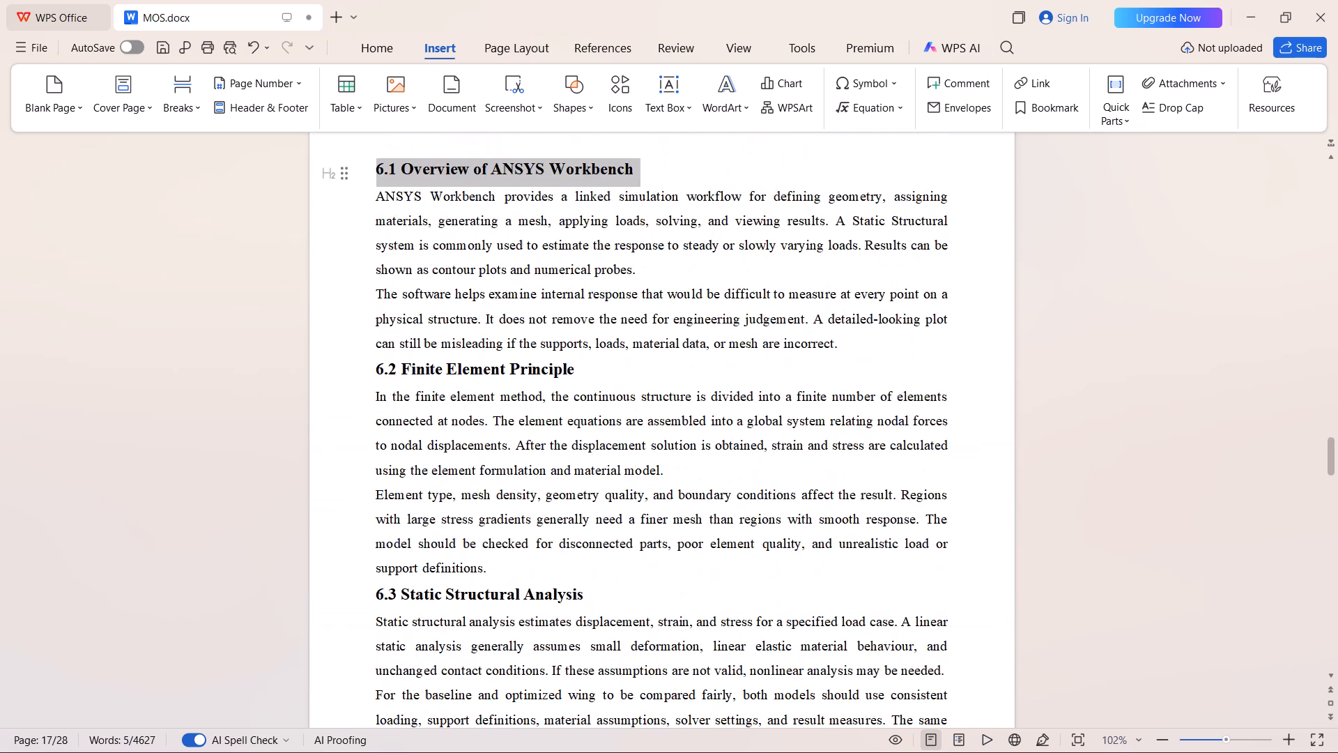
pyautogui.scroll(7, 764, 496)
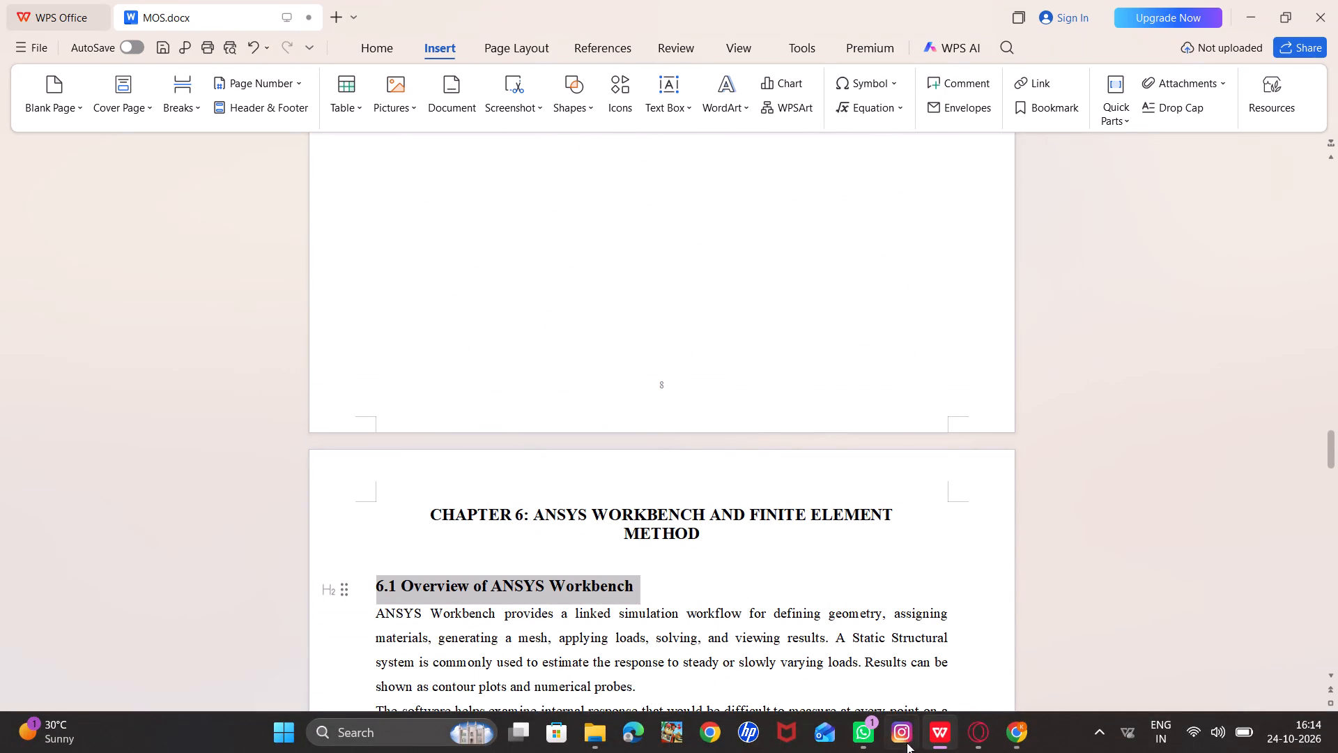
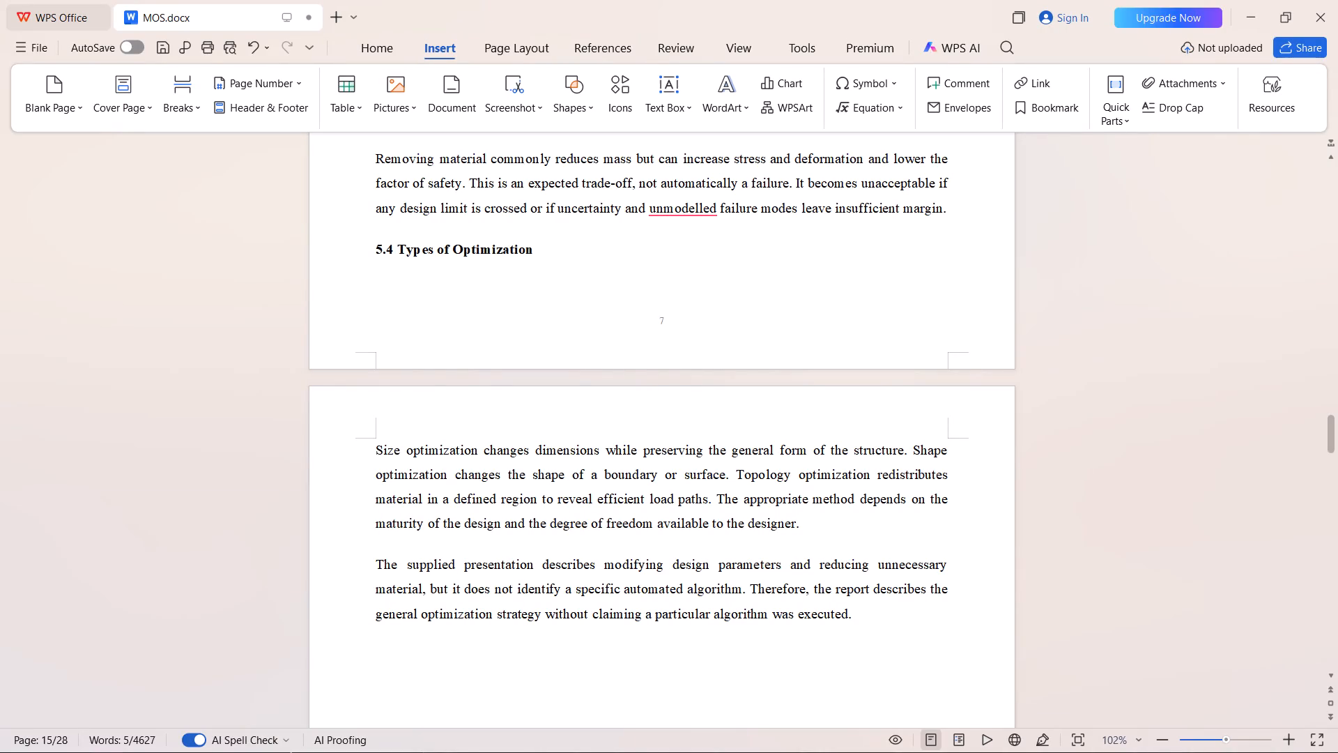
# Insert two blank lines before the 5.4 Types of Optimization heading so it starts on the following page with its text.
pyautogui.click(379, 248)
pyautogui.press('Return')
pyautogui.press('Return')
# Set the font size of the 5.4 Types of Optimization heading in Chapter 5 to 14.
pyautogui.scroll(-6, 380, 248)
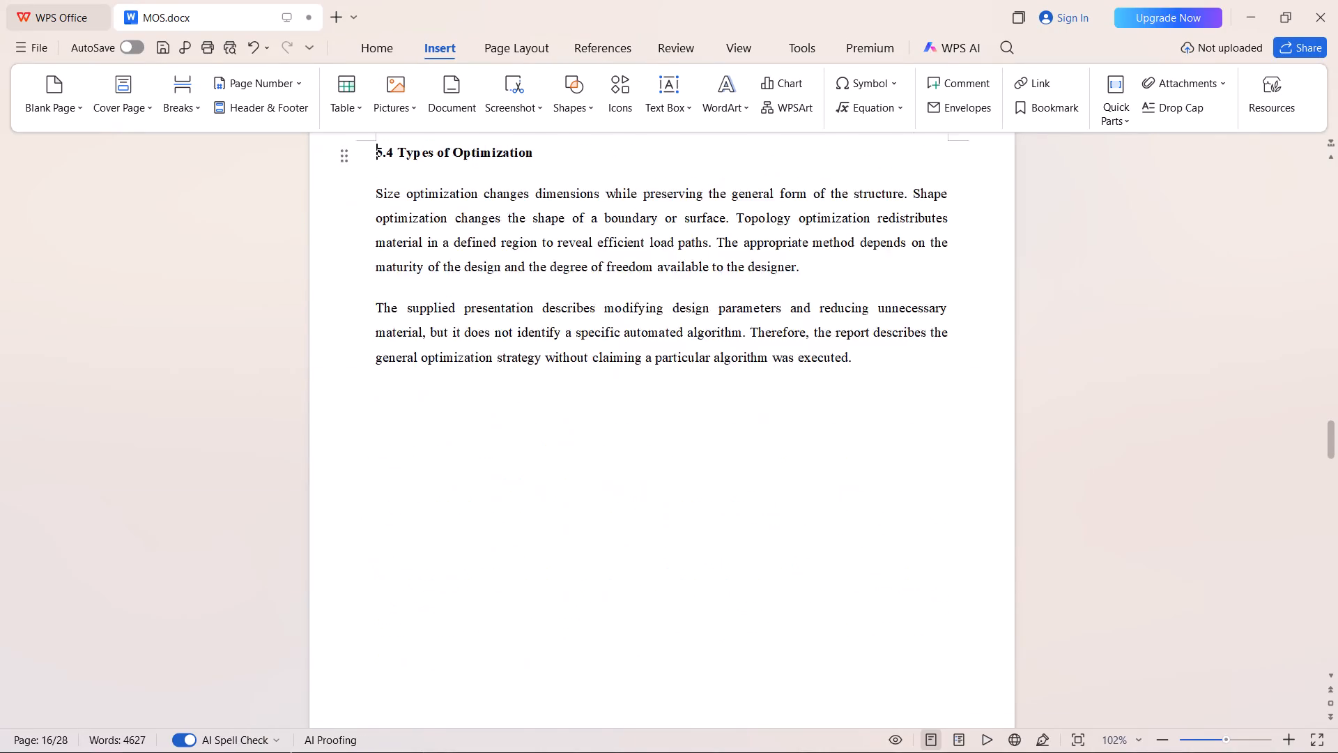
pyautogui.scroll(-12, 380, 248)
pyautogui.scroll(11, 414, 237)
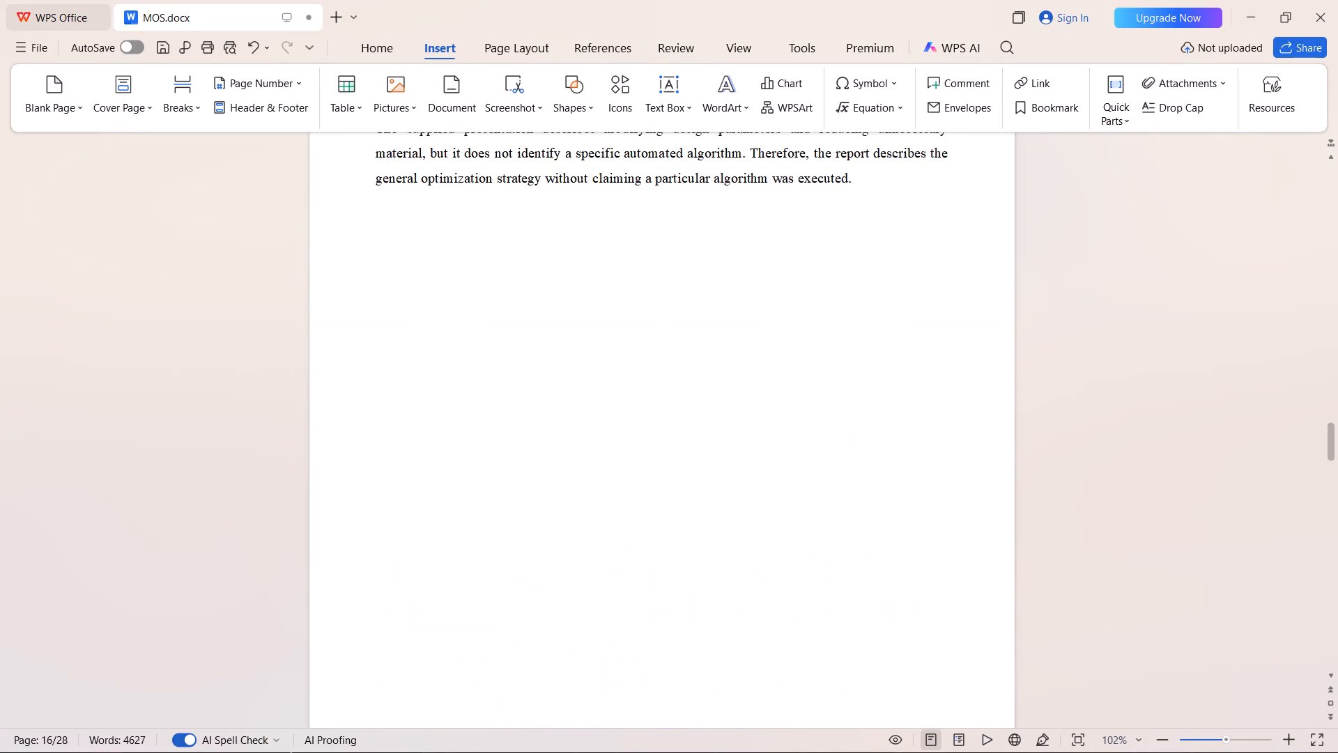
pyautogui.scroll(5, 414, 237)
pyautogui.moveTo(530, 331); pyautogui.dragTo(328, 347)
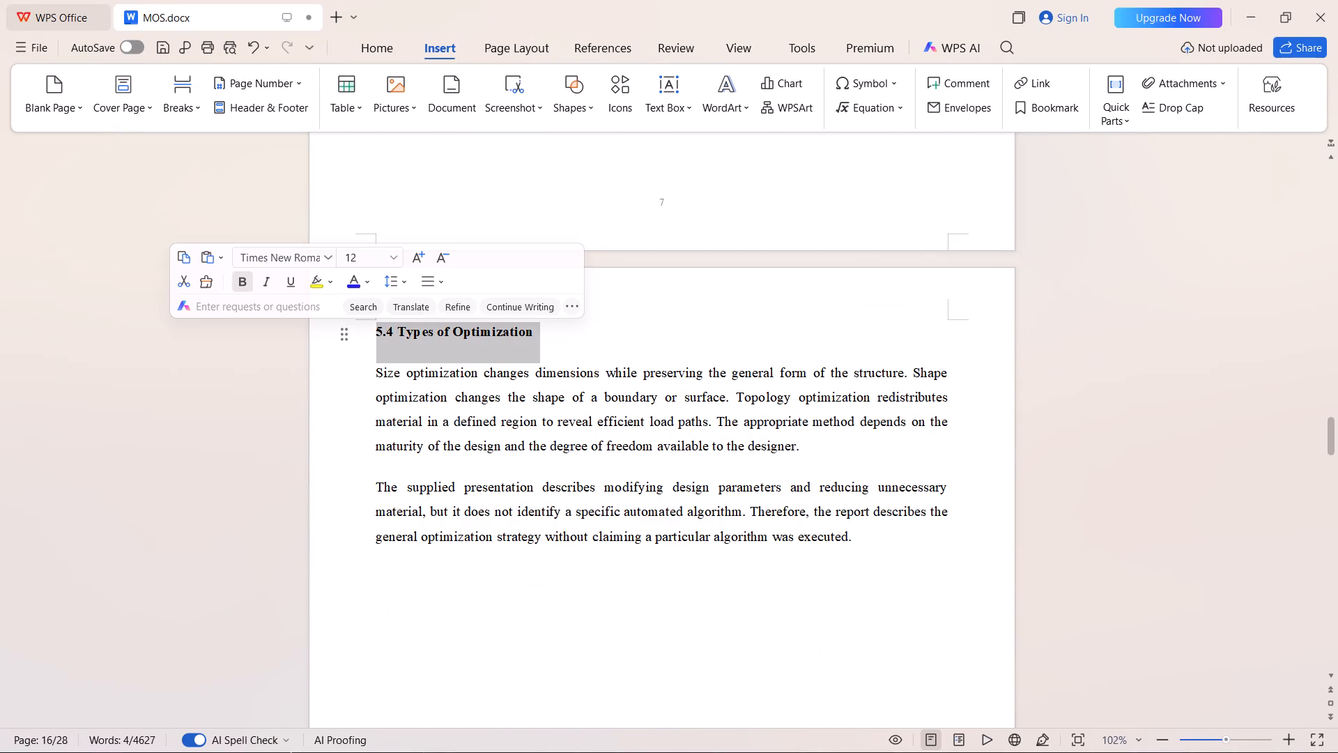
pyautogui.click(390, 262)
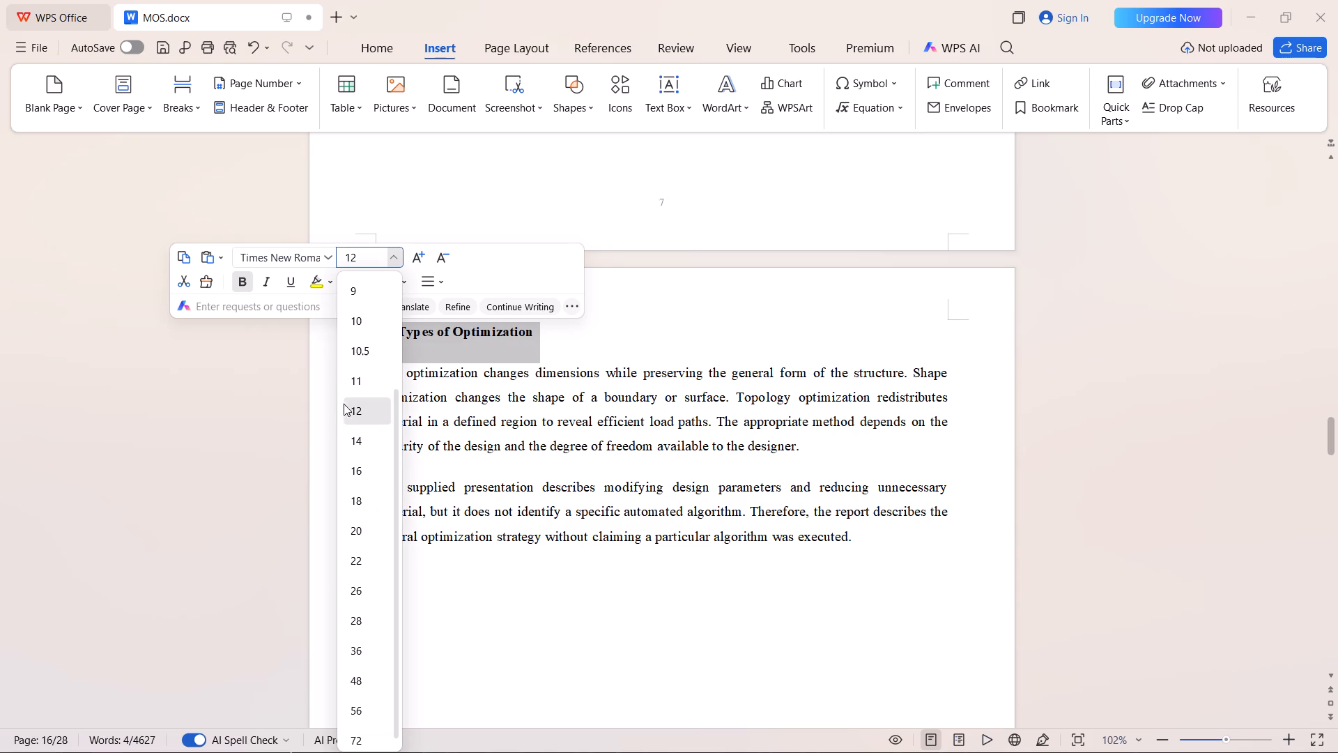
pyautogui.click(351, 428)
# Set the font size of the 5.3 Constraints and Trade-offs heading in Chapter 5 to 14.
pyautogui.scroll(8, 565, 374)
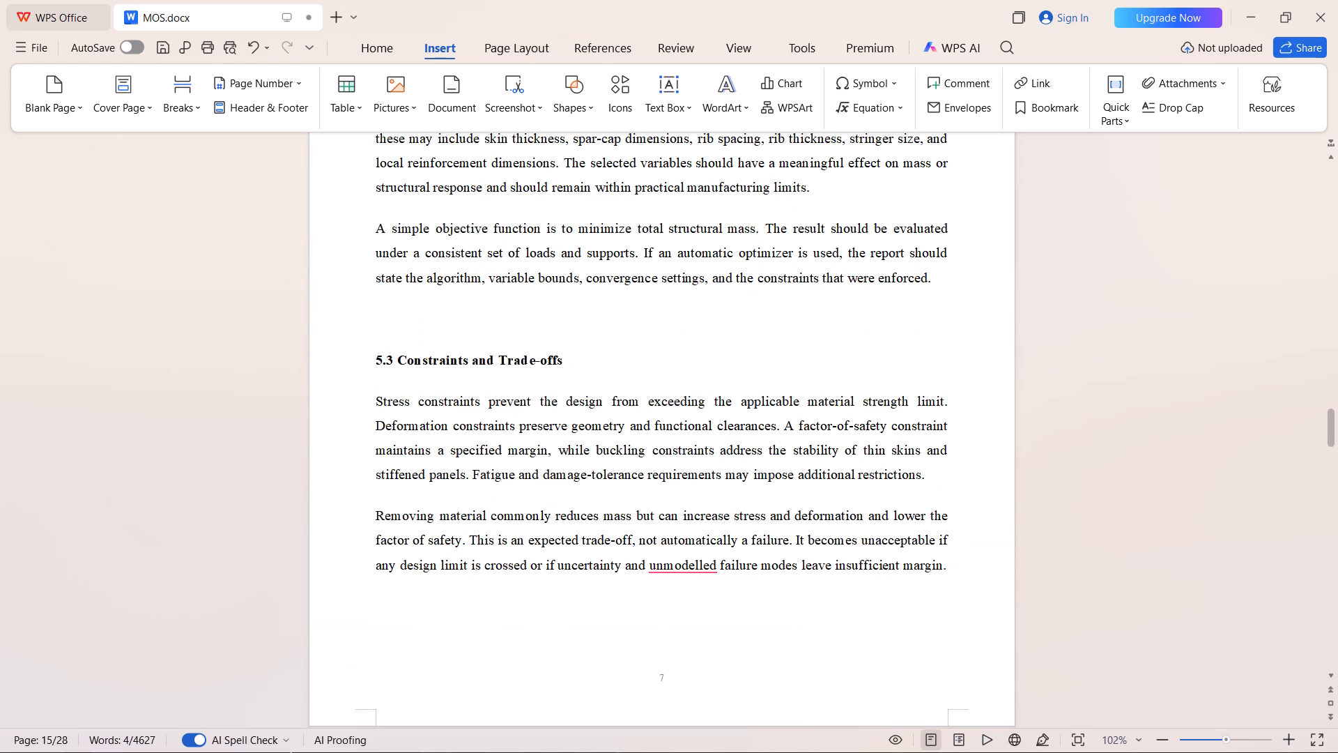
pyautogui.moveTo(573, 358); pyautogui.dragTo(374, 367)
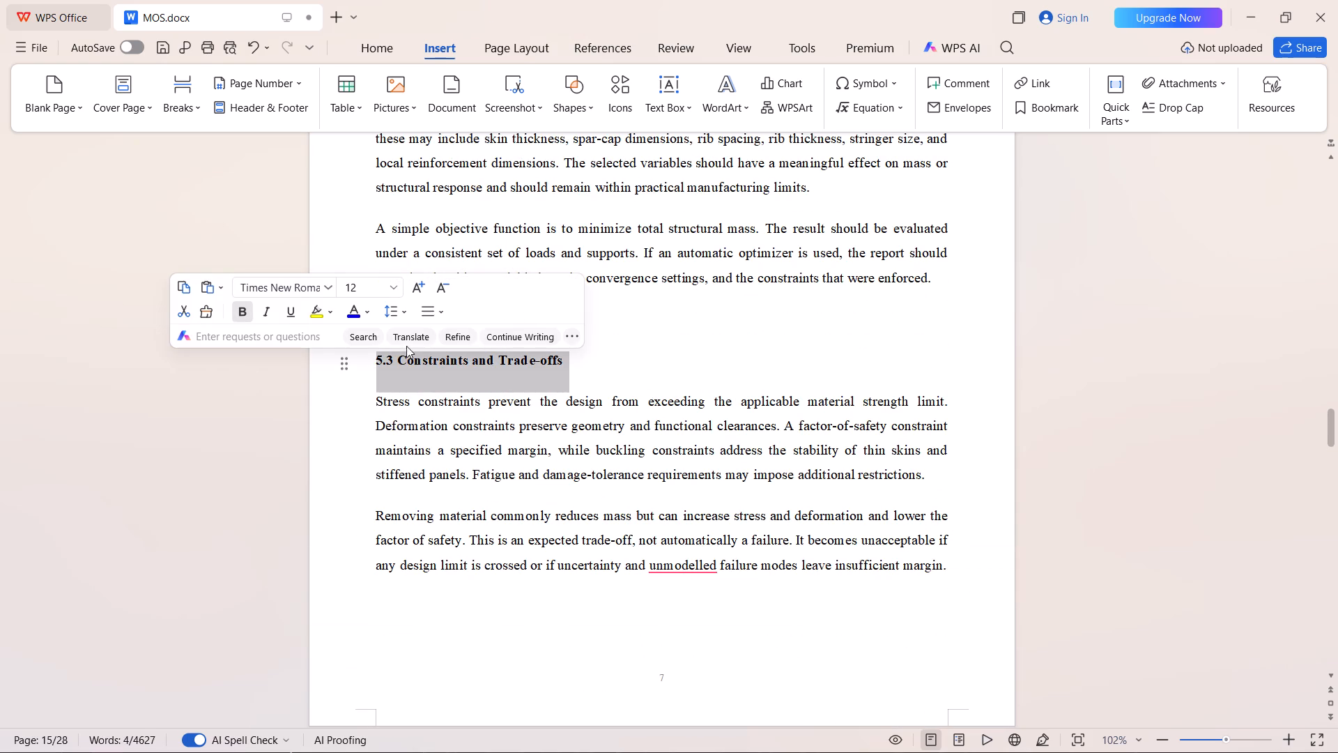
pyautogui.click(399, 282)
pyautogui.click(378, 457)
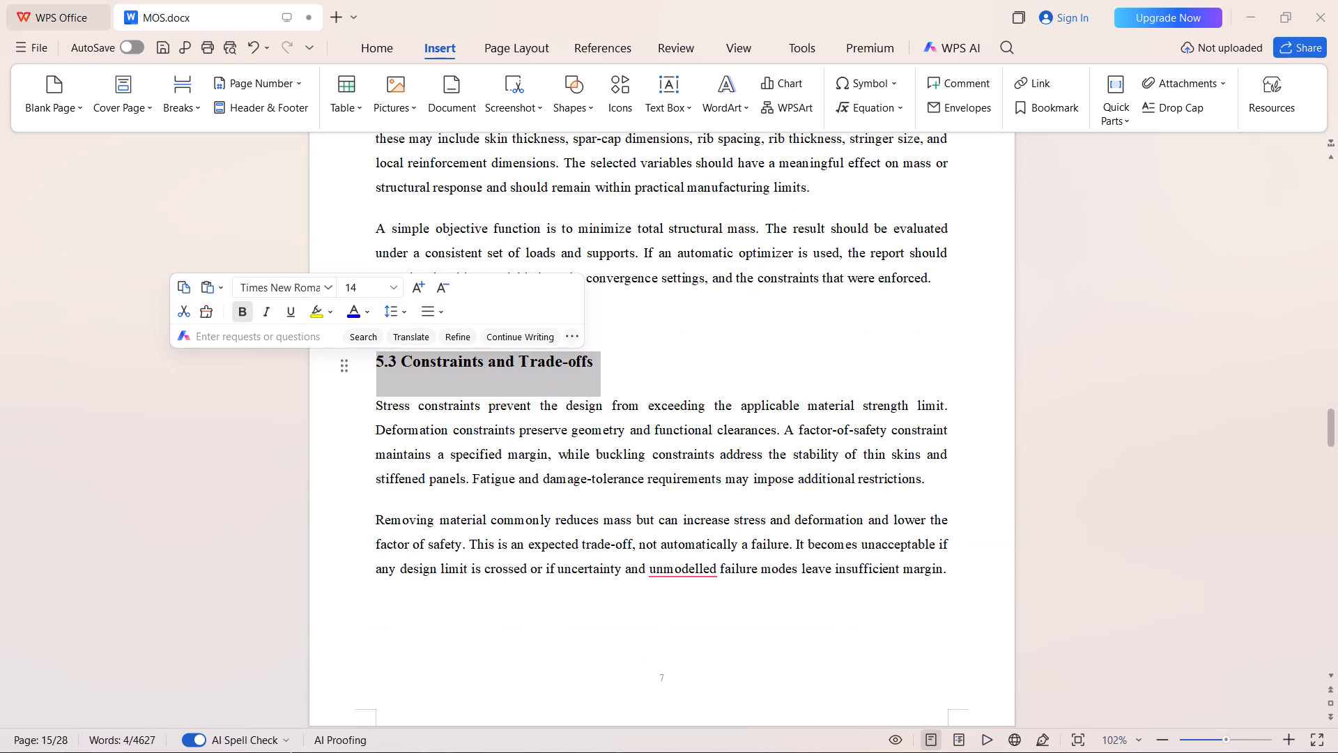
# Remove the blank line above the 5.3 Constraints and Trade-offs heading.
pyautogui.click(620, 317)
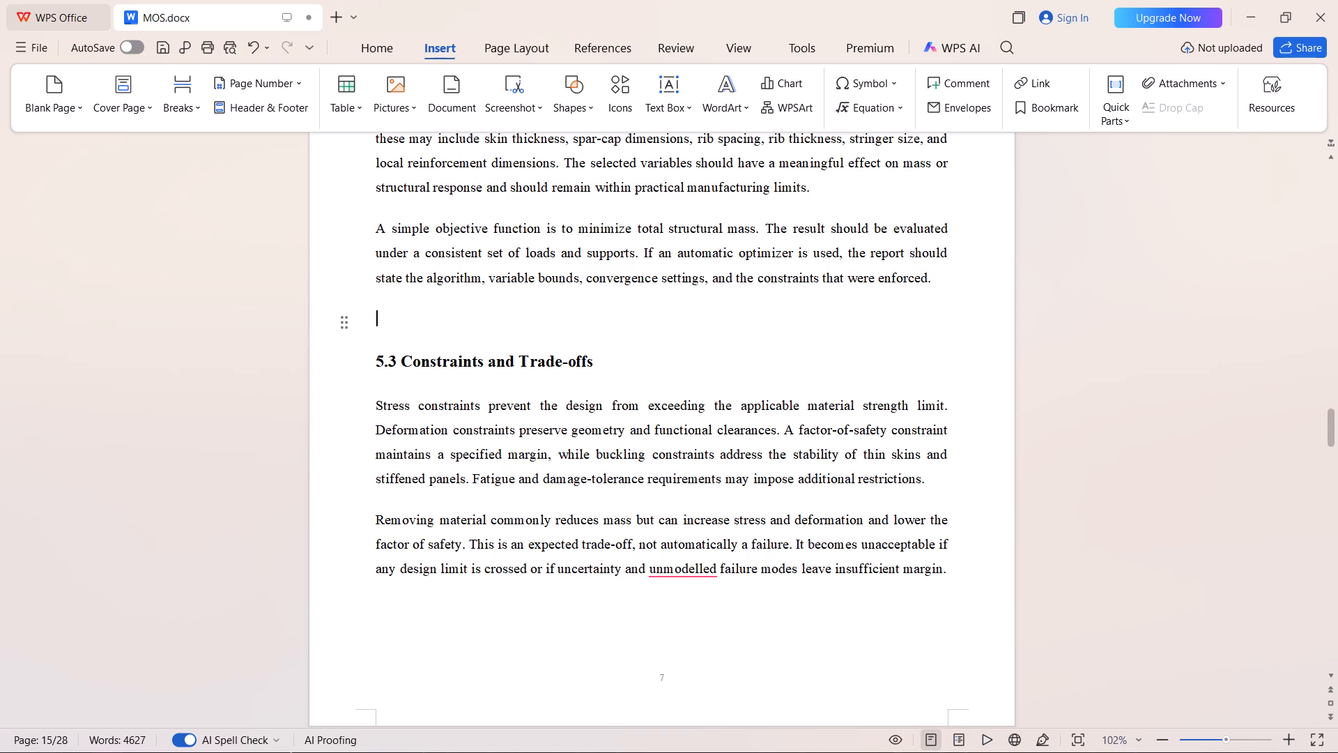
pyautogui.click(371, 358)
pyautogui.press('BackSpace')
# Insert a blank line before the 5.4 Types of Optimization heading to move it back onto the following page.
pyautogui.scroll(-3, 383, 358)
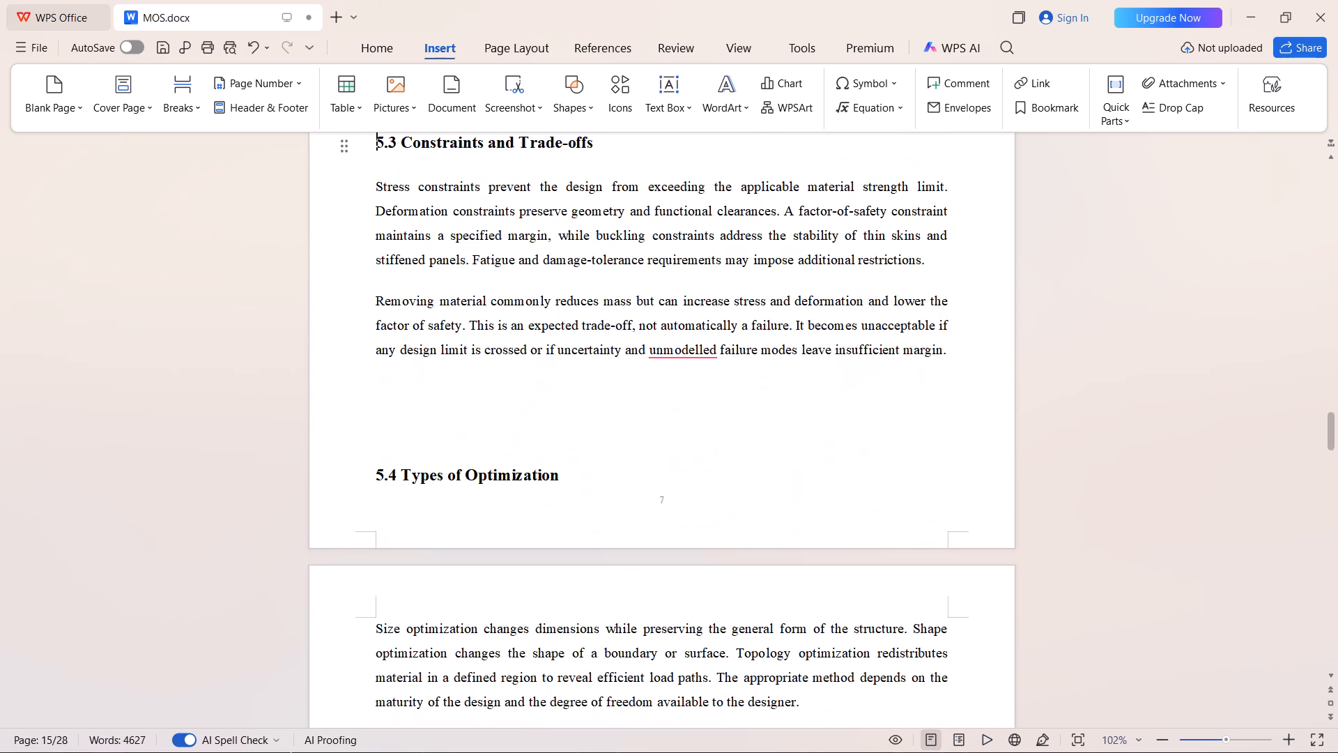
pyautogui.click(372, 473)
pyautogui.press('Return')
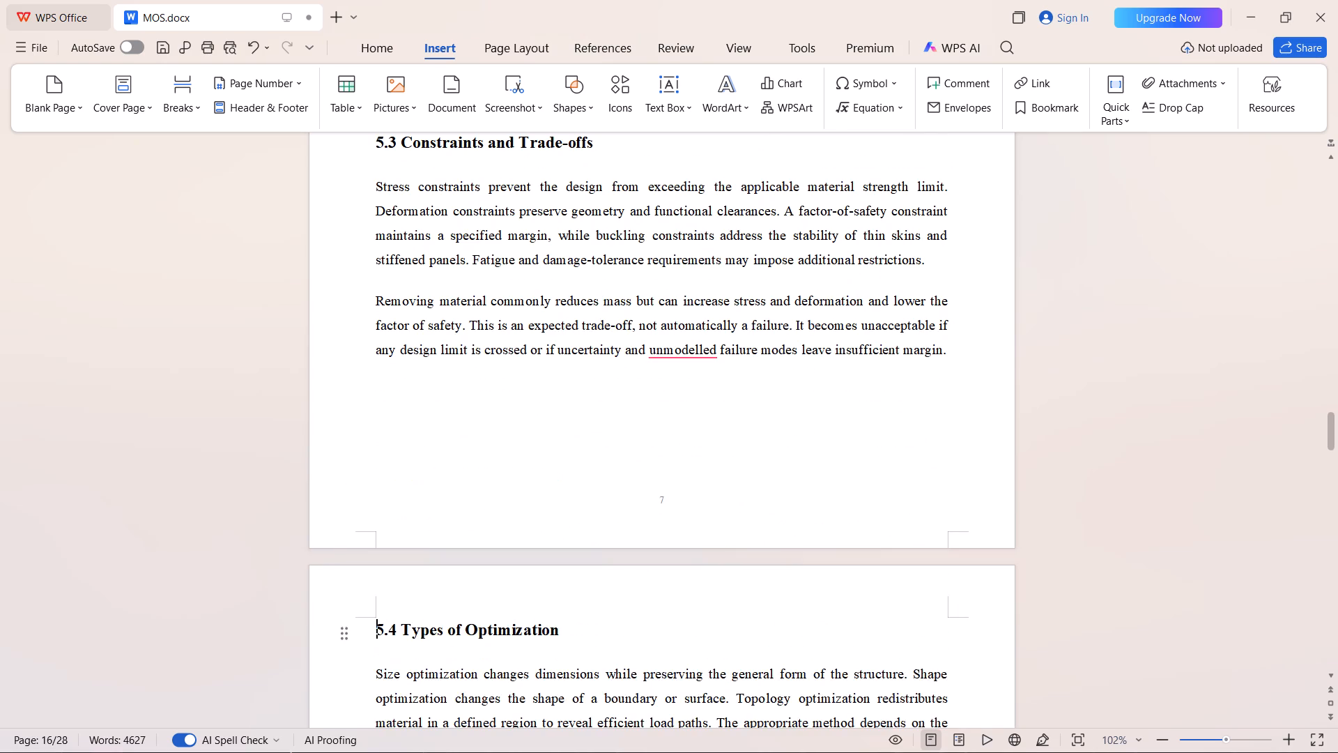
# Set the font size of the 5.2 Design Variables and Objective Function heading in Chapter 5 to 14.
pyautogui.scroll(7, 383, 476)
pyautogui.scroll(-20, 387, 467)
pyautogui.scroll(-7, 387, 467)
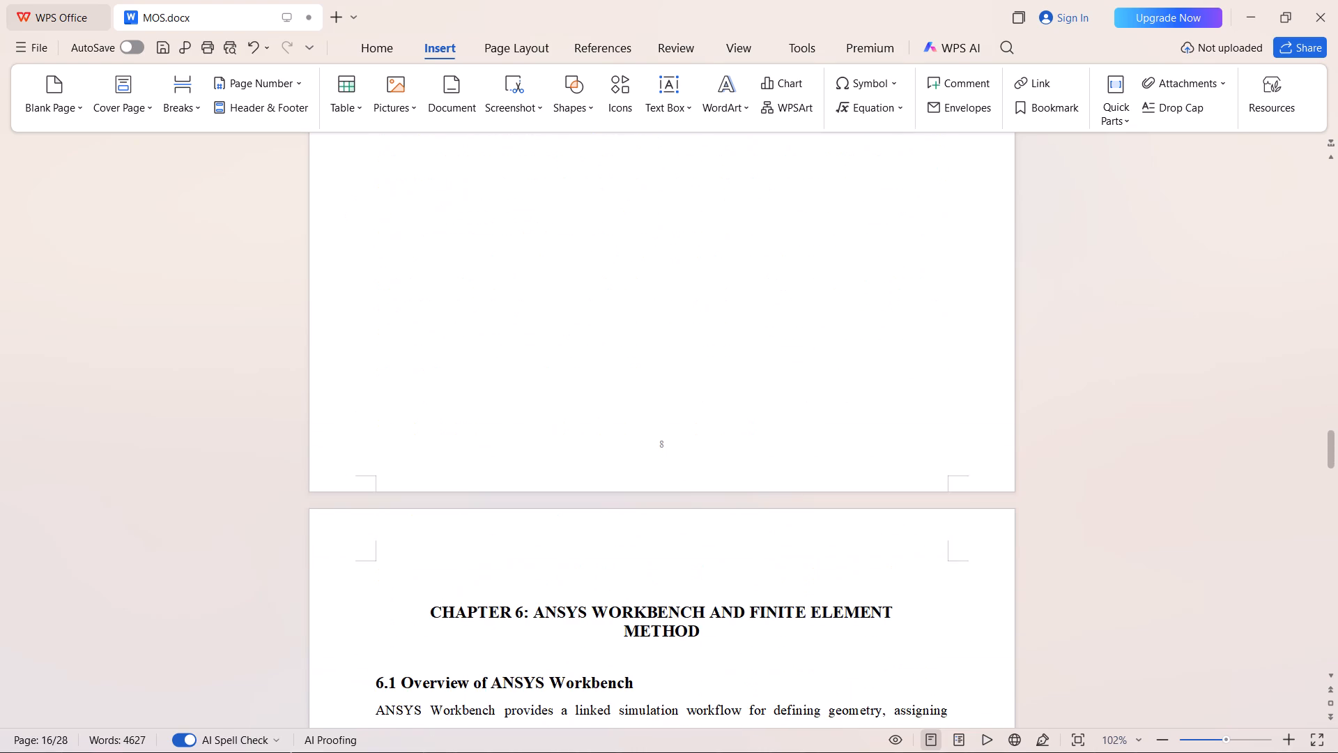
pyautogui.scroll(19, 421, 439)
pyautogui.scroll(5, 421, 439)
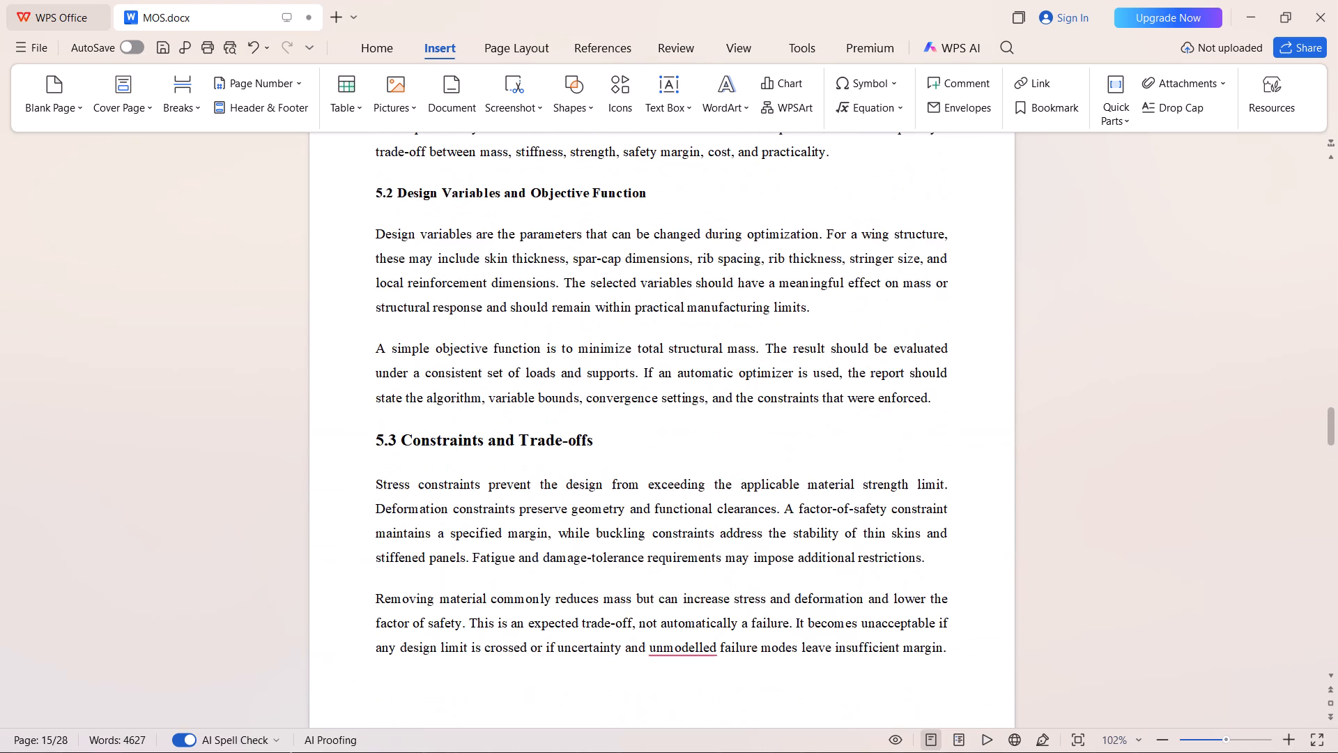
pyautogui.scroll(-7, 421, 439)
pyautogui.scroll(7, 430, 418)
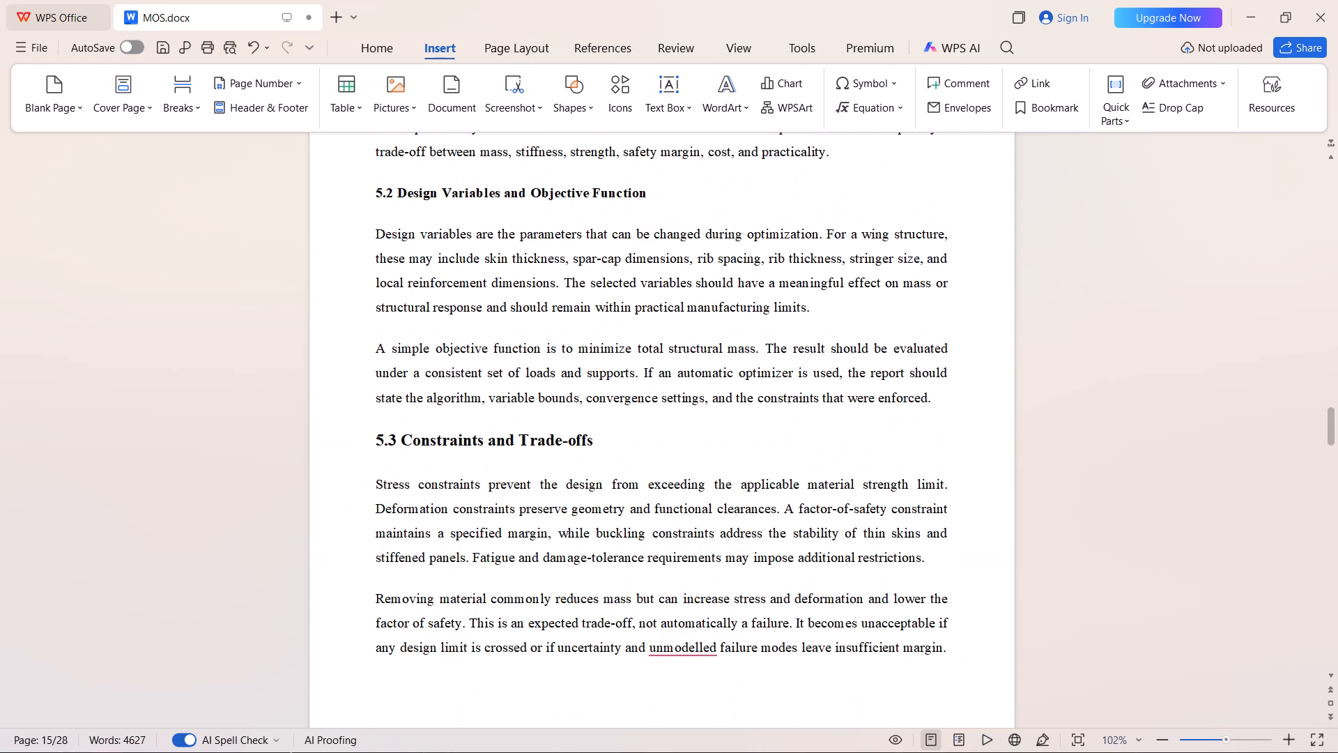
pyautogui.doubleClick(441, 439)
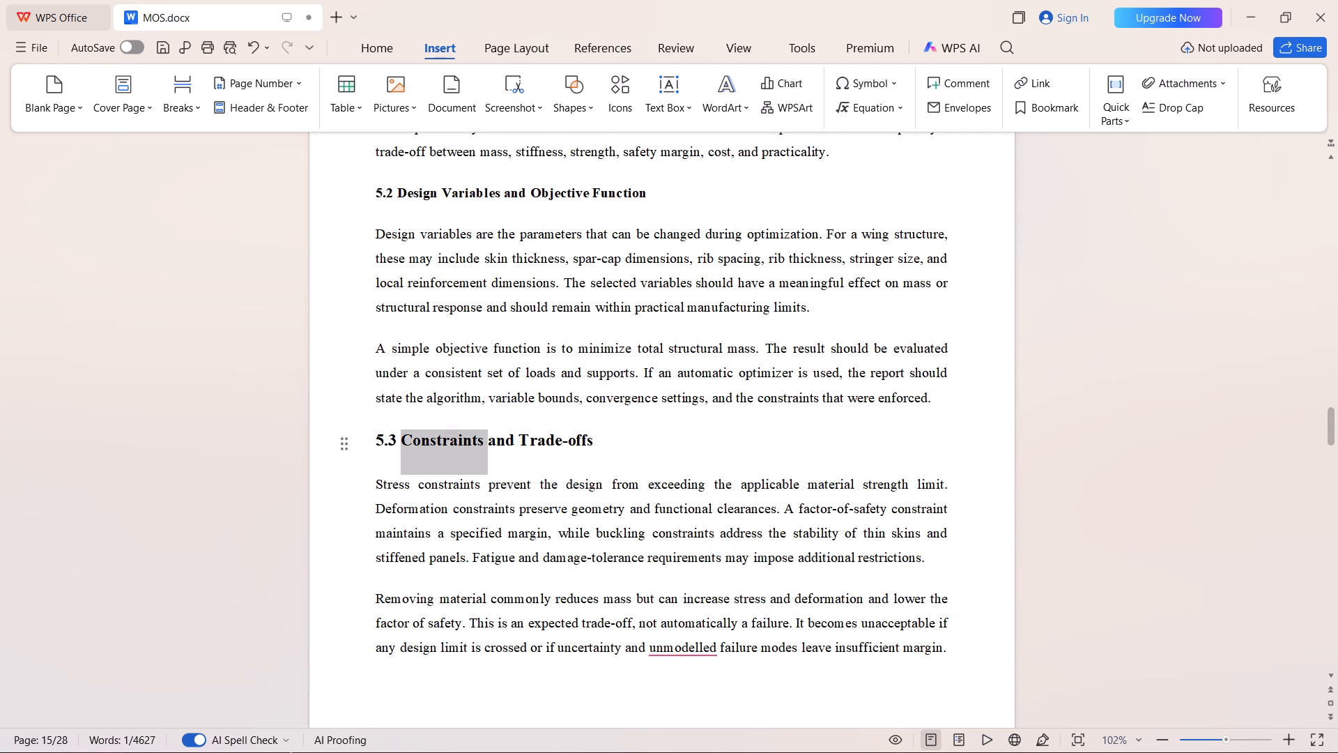
pyautogui.moveTo(663, 199); pyautogui.dragTo(369, 204)
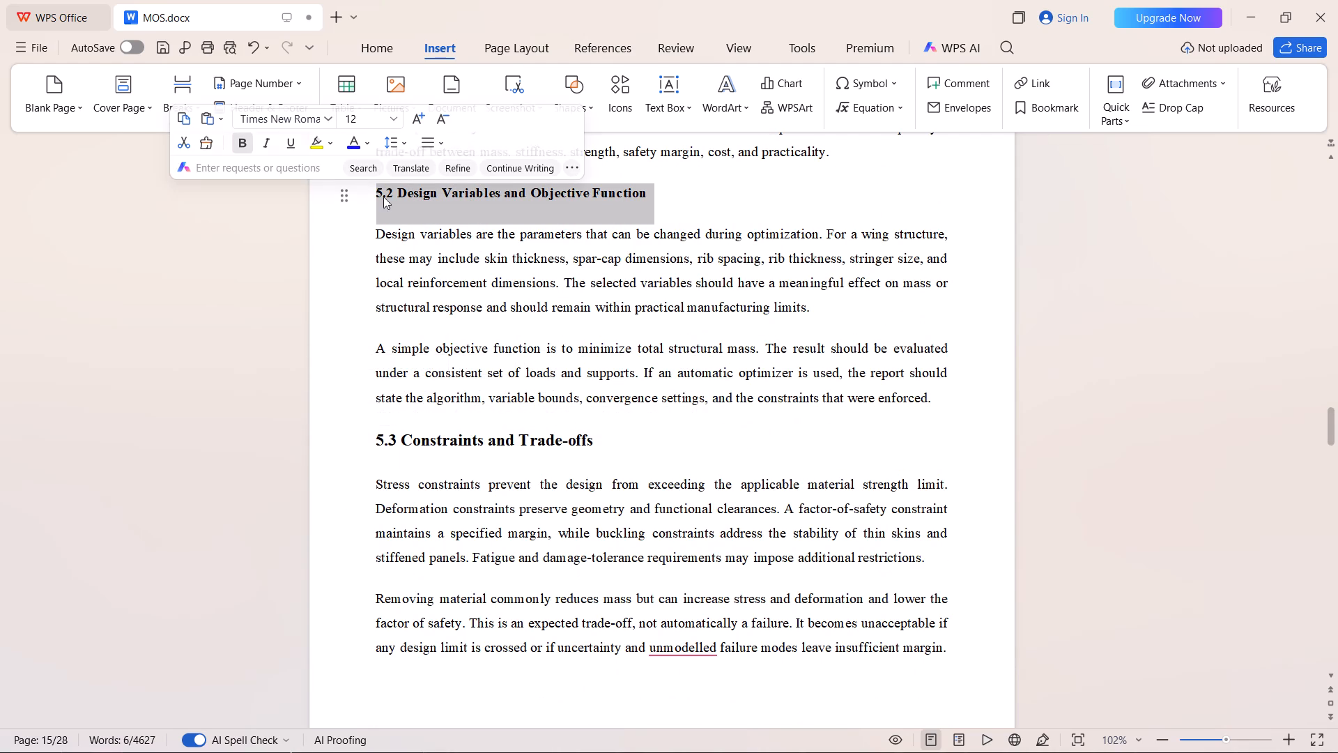
pyautogui.click(390, 114)
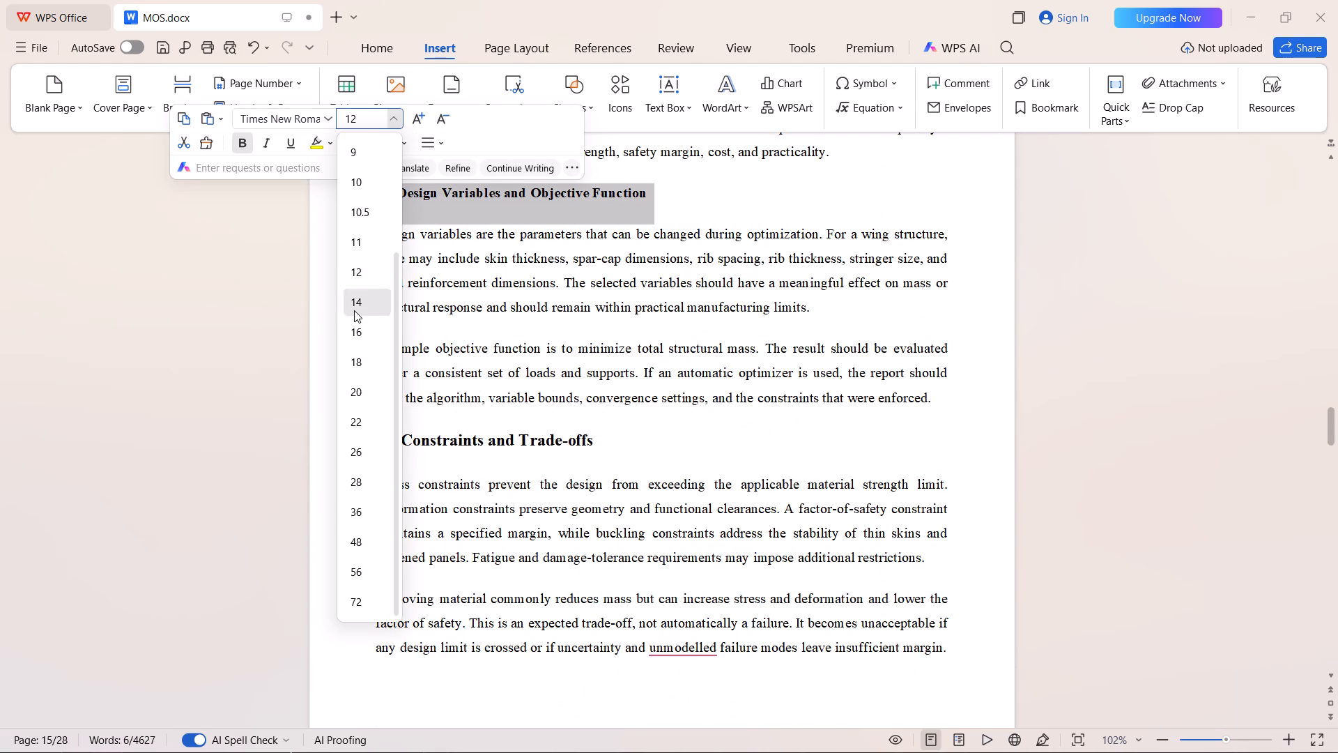
pyautogui.click(354, 310)
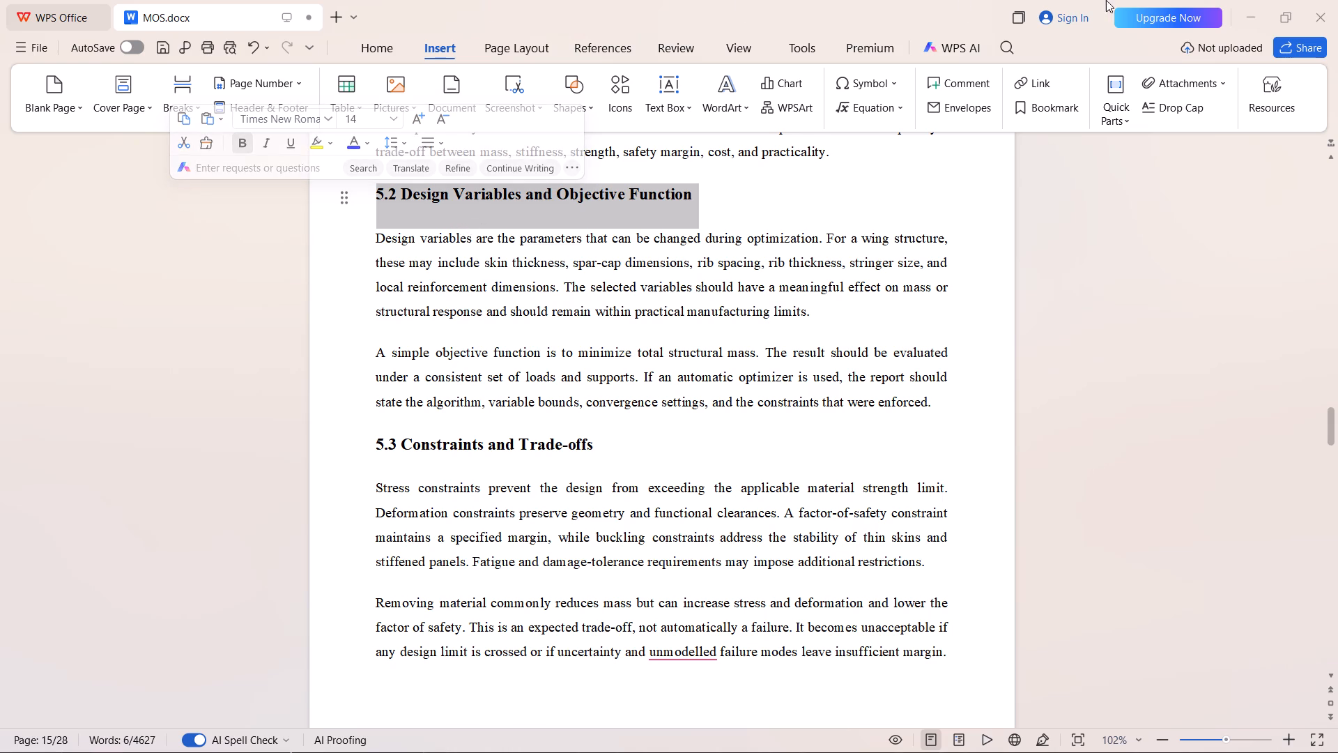
# Set the font size of the 5.1 Definition of Optimization heading in Chapter 5 to 14.
pyautogui.scroll(8, 1105, 367)
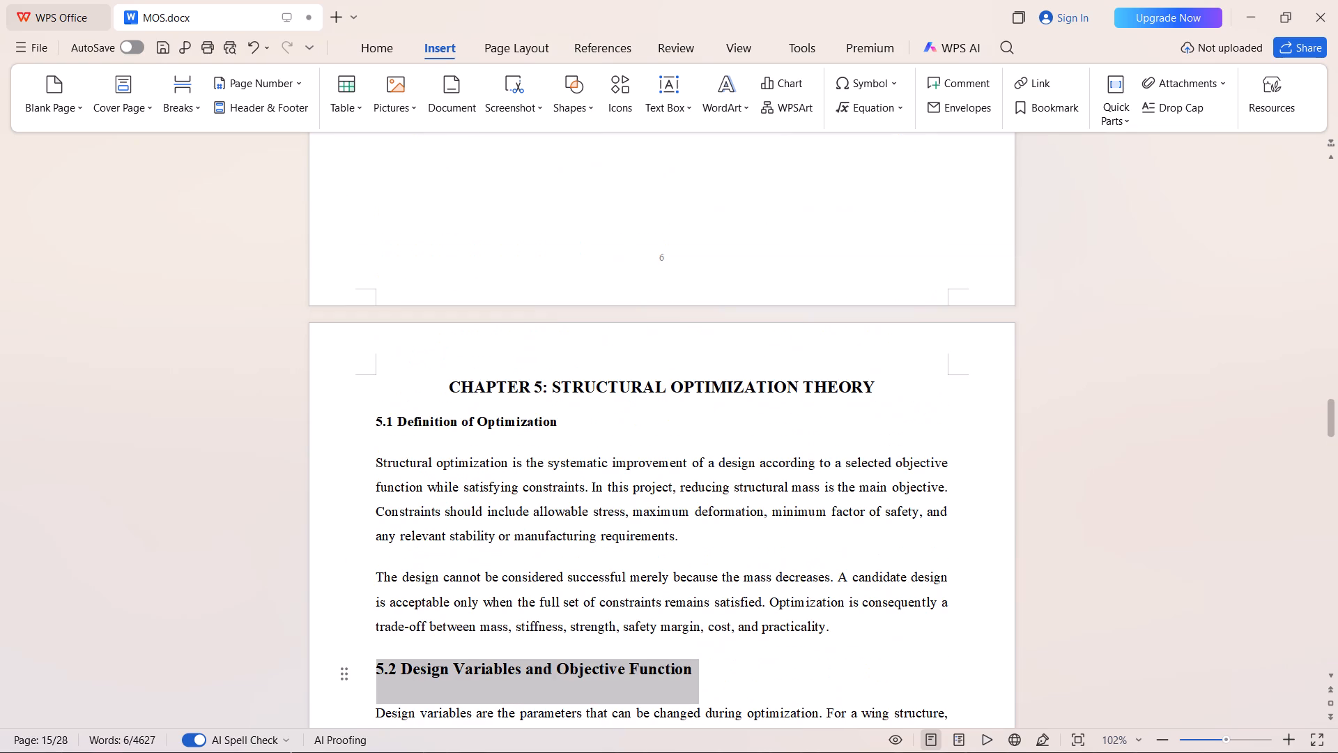
pyautogui.moveTo(578, 414); pyautogui.dragTo(353, 443)
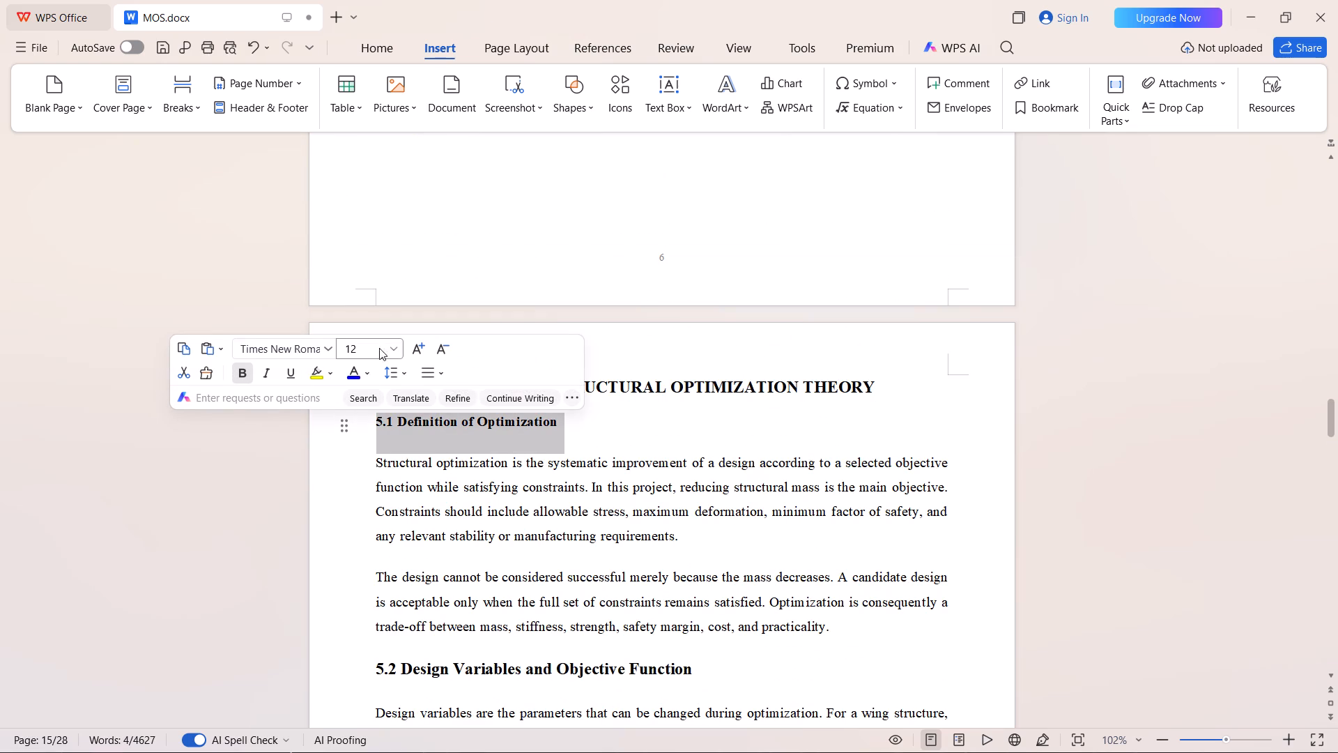
pyautogui.click(400, 353)
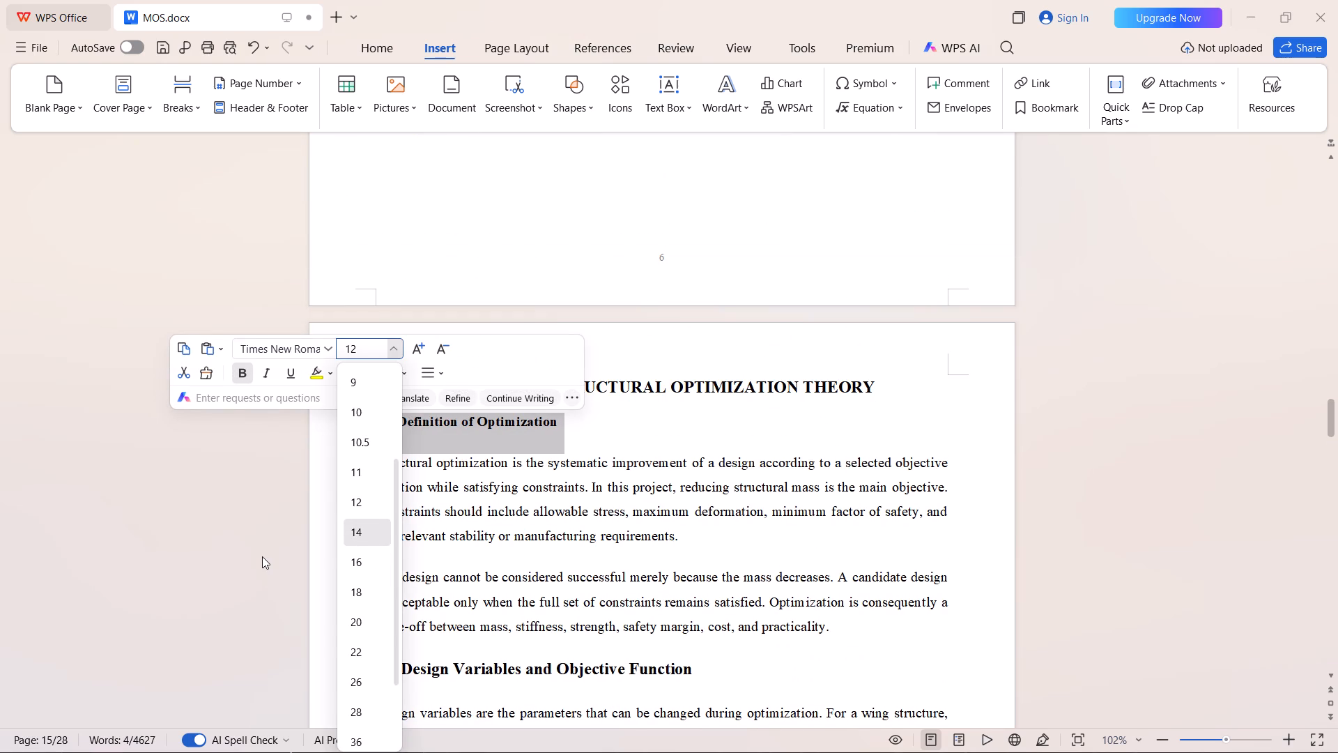
pyautogui.click(386, 533)
pyautogui.click(755, 322)
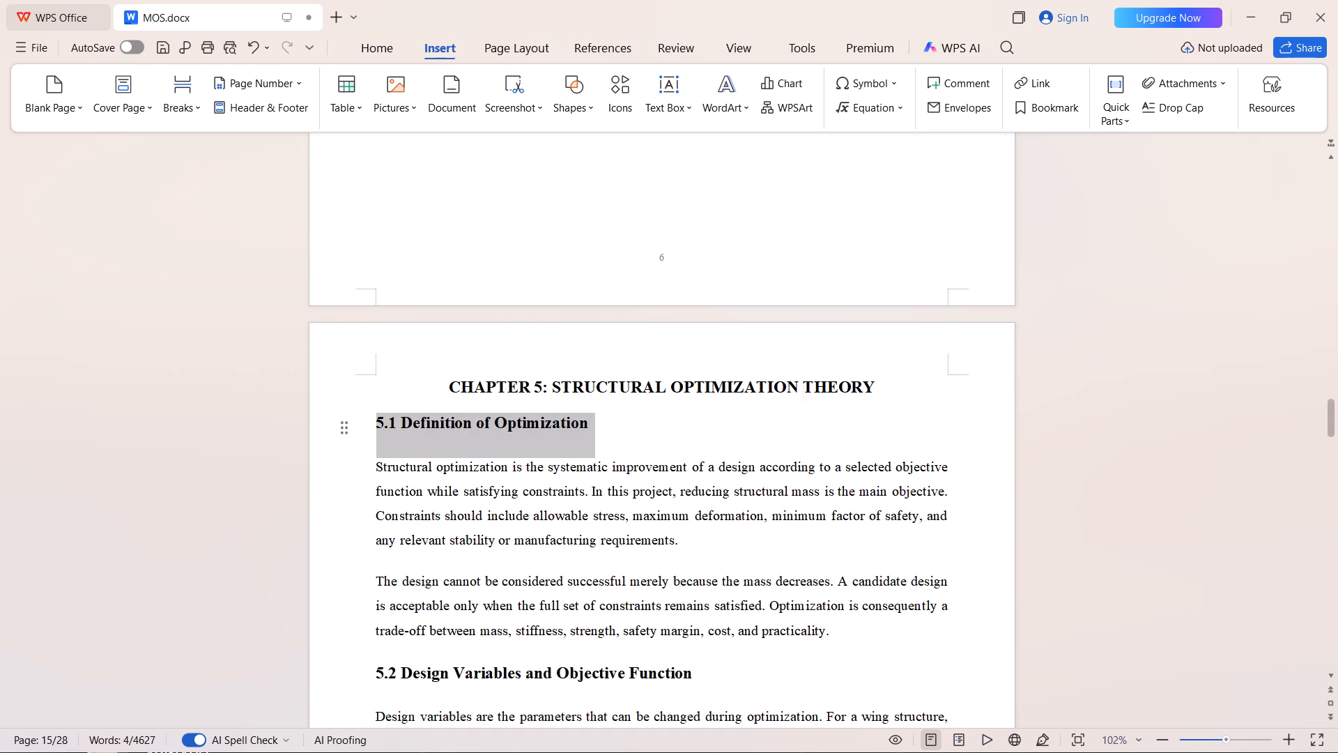
pyautogui.click(767, 290)
# Insert a blank line before the 4.4 Research Gap and Project Relevance heading to move it onto the page with its text.
pyautogui.scroll(12, 766, 292)
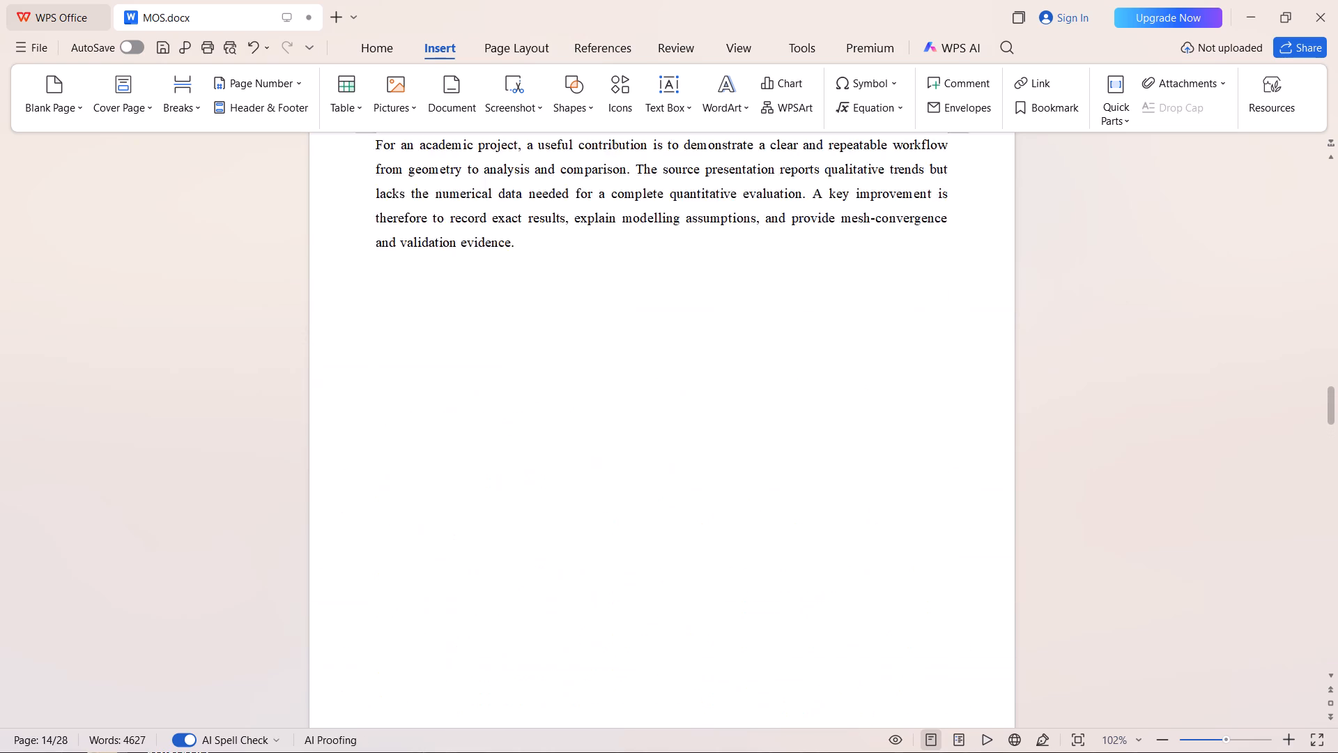
pyautogui.scroll(5, 759, 294)
pyautogui.click(372, 219)
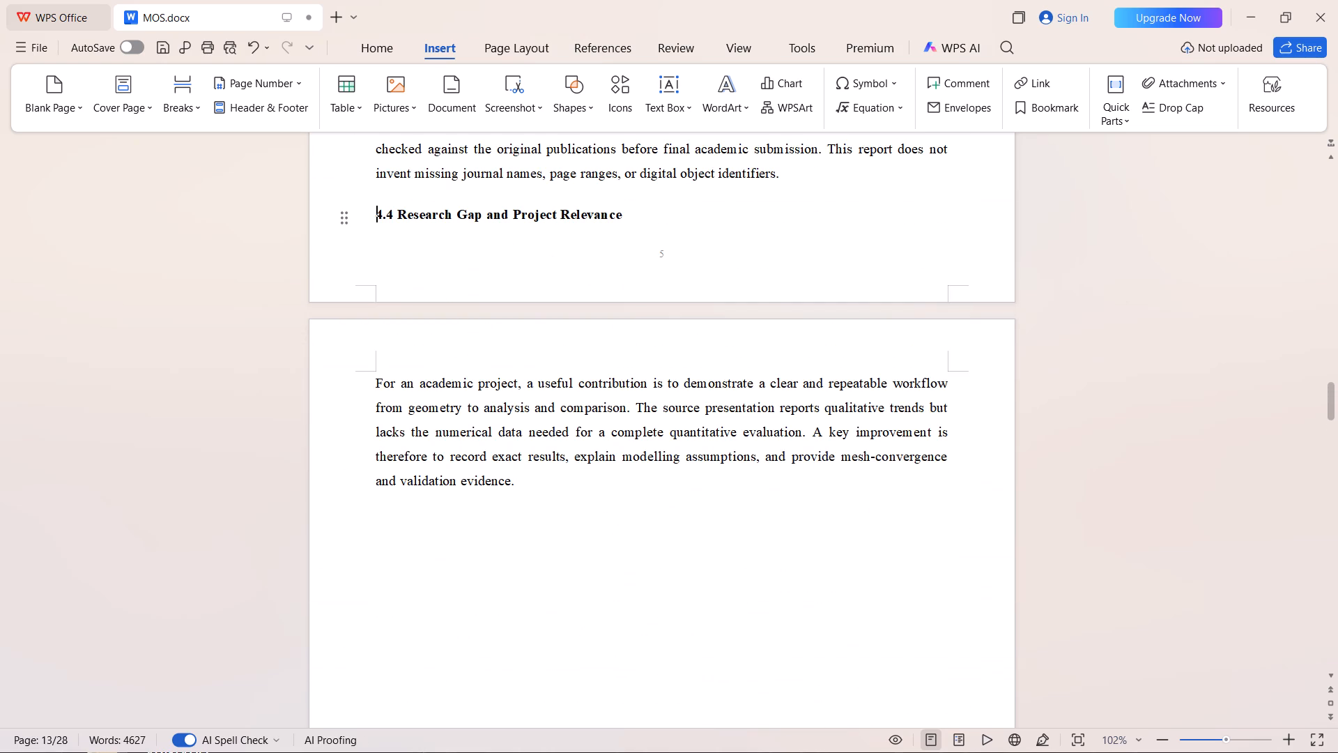
pyautogui.press('Return')
# Set the font size of the 4.4 Research Gap and Project Relevance heading in Chapter 4 to 14.
pyautogui.moveTo(639, 381); pyautogui.dragTo(591, 386)
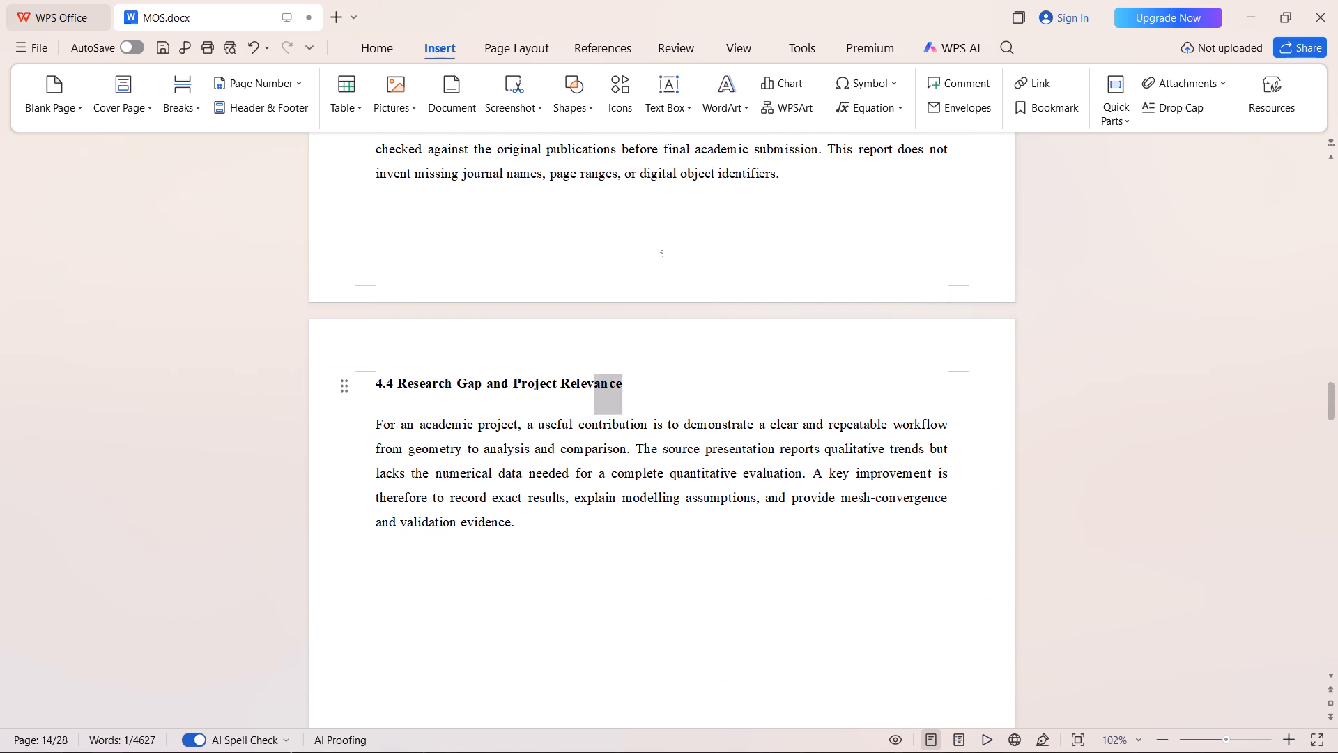
pyautogui.moveTo(591, 386); pyautogui.dragTo(348, 407)
pyautogui.click(395, 313)
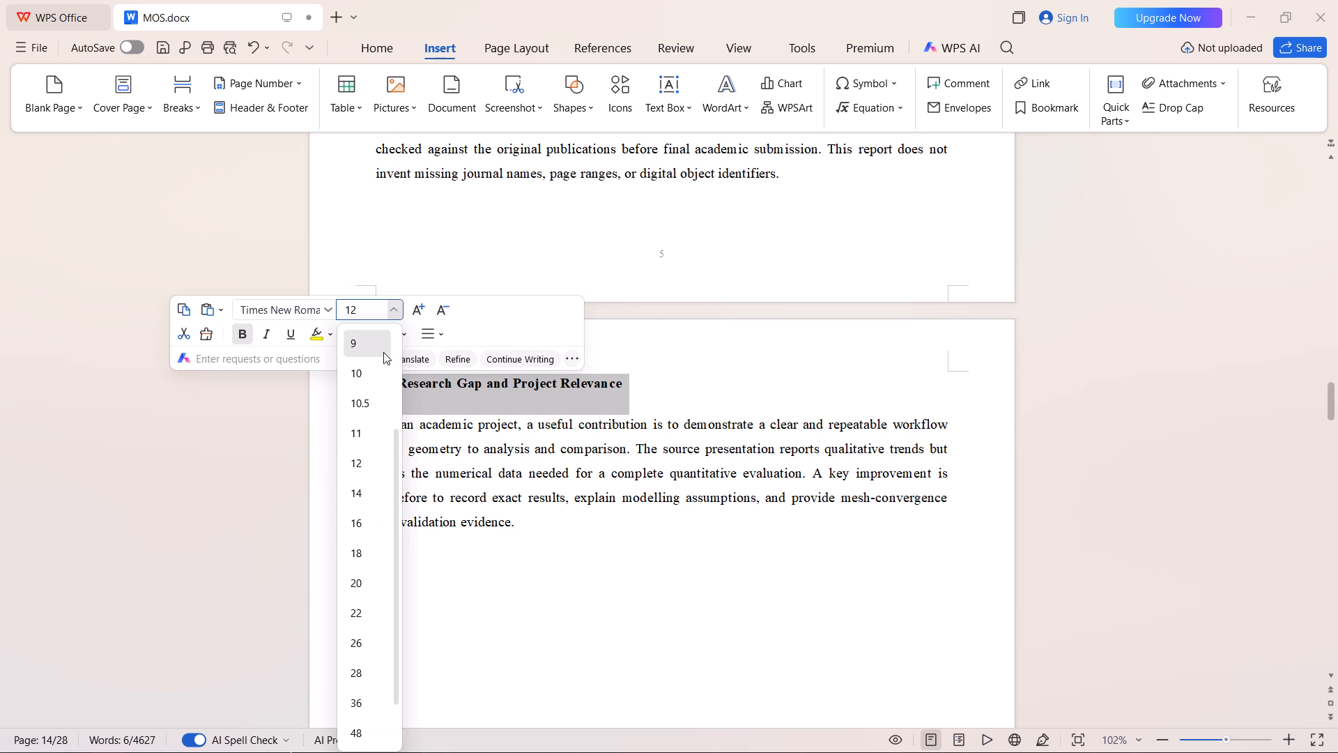
pyautogui.click(367, 516)
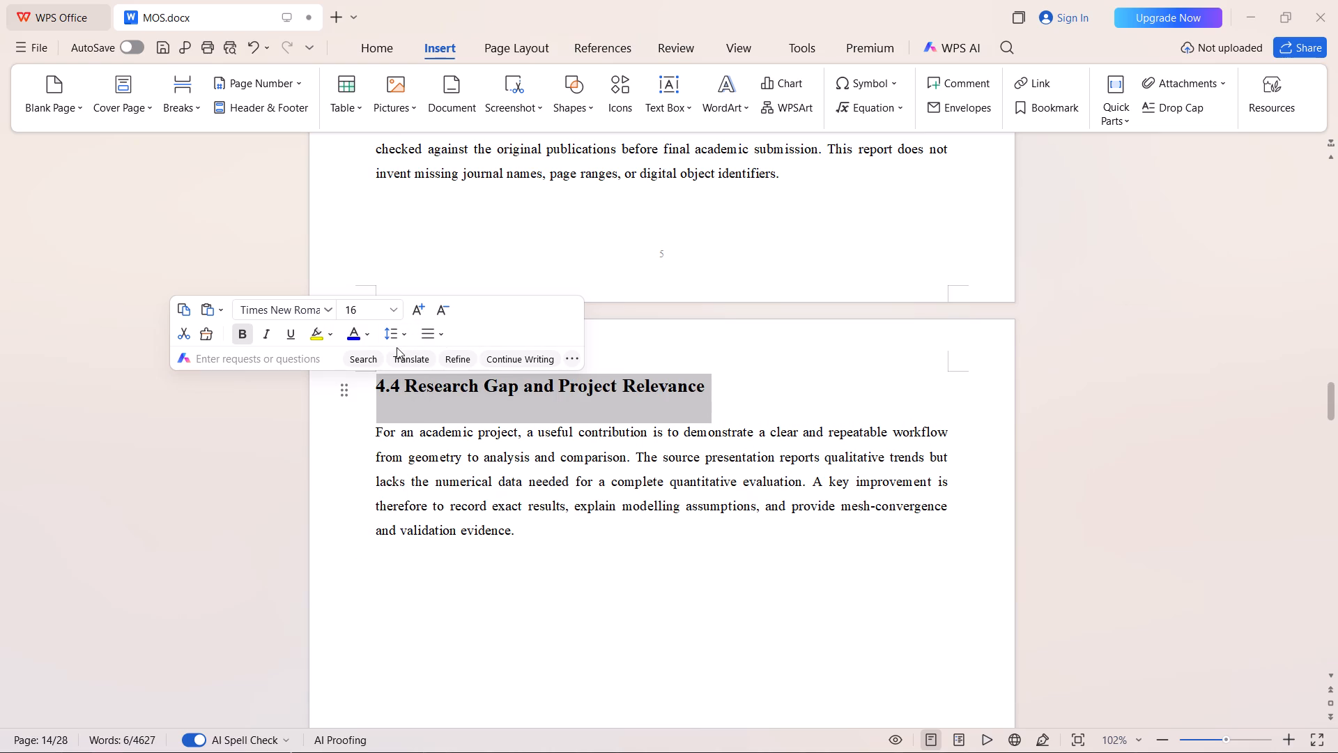
pyautogui.click(399, 310)
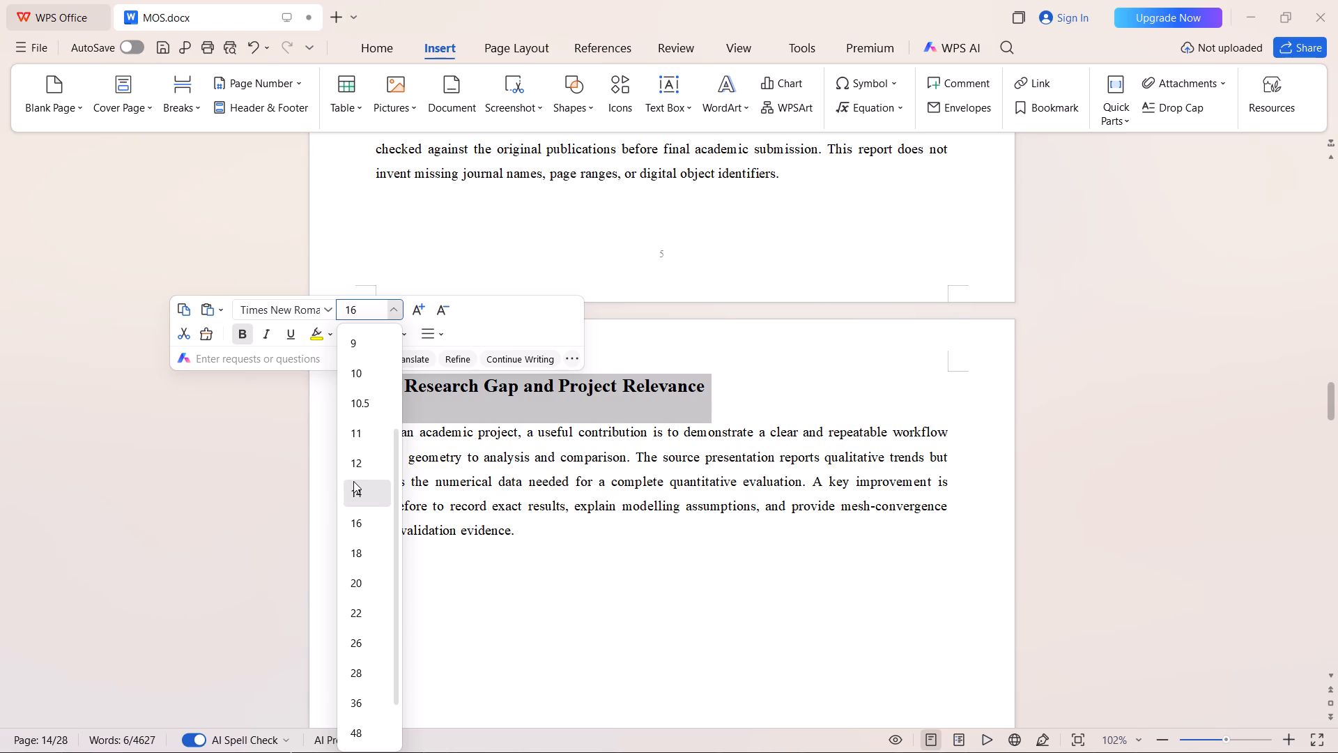
pyautogui.click(353, 481)
pyautogui.click(679, 247)
# Set the font size of the 4.3 Literature Mentioned in the Source Presentation heading in Chapter 4 to 14.
pyautogui.scroll(4, 670, 252)
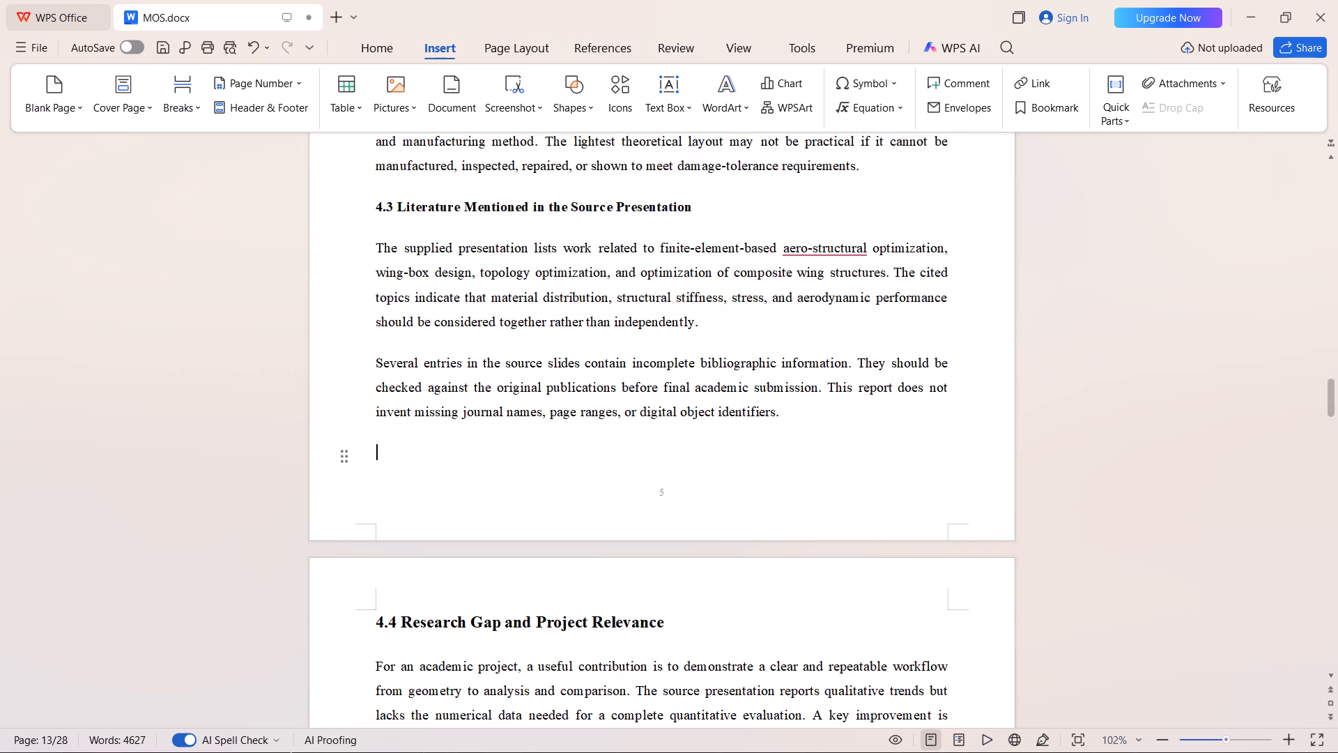
pyautogui.scroll(2, 606, 312)
pyautogui.moveTo(700, 321); pyautogui.dragTo(353, 330)
pyautogui.click(394, 248)
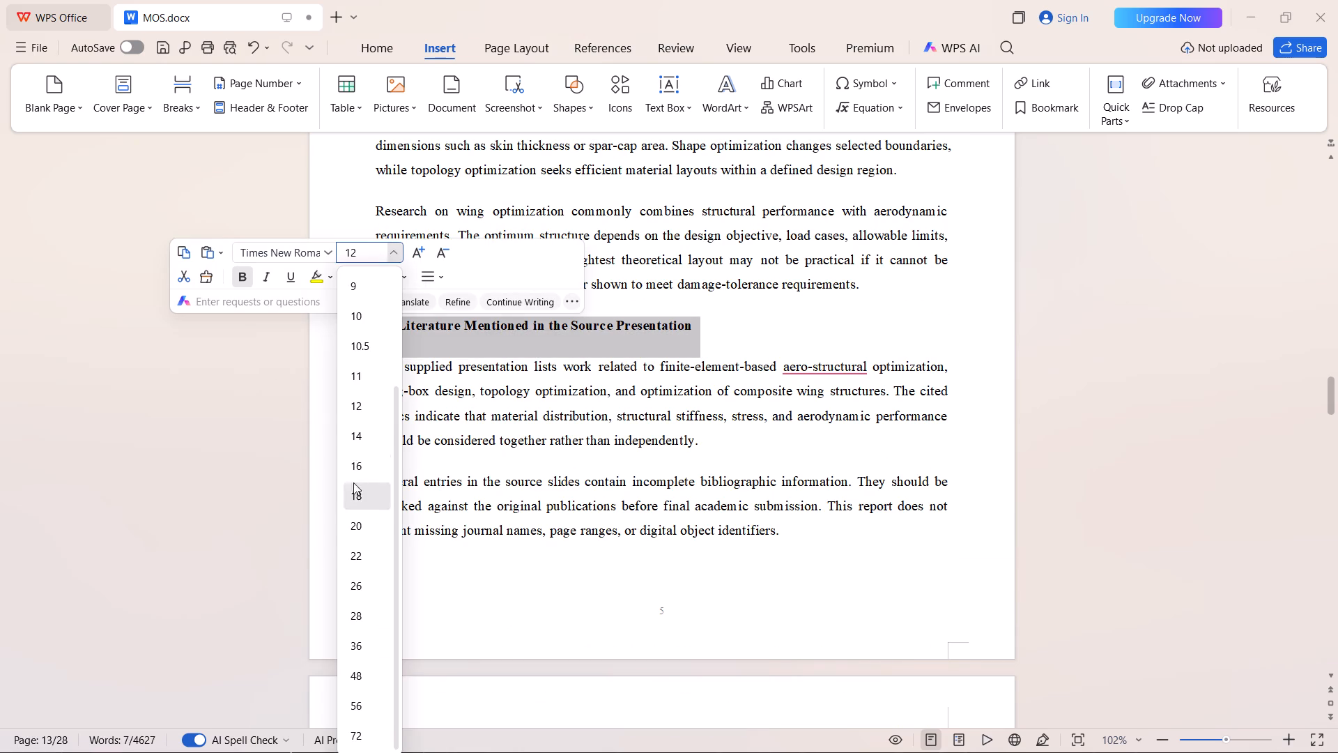
pyautogui.click(352, 439)
# Set the font size of the 4.2 Weight and Topology Optimization heading in Chapter 4 to 14.
pyautogui.scroll(5, 570, 400)
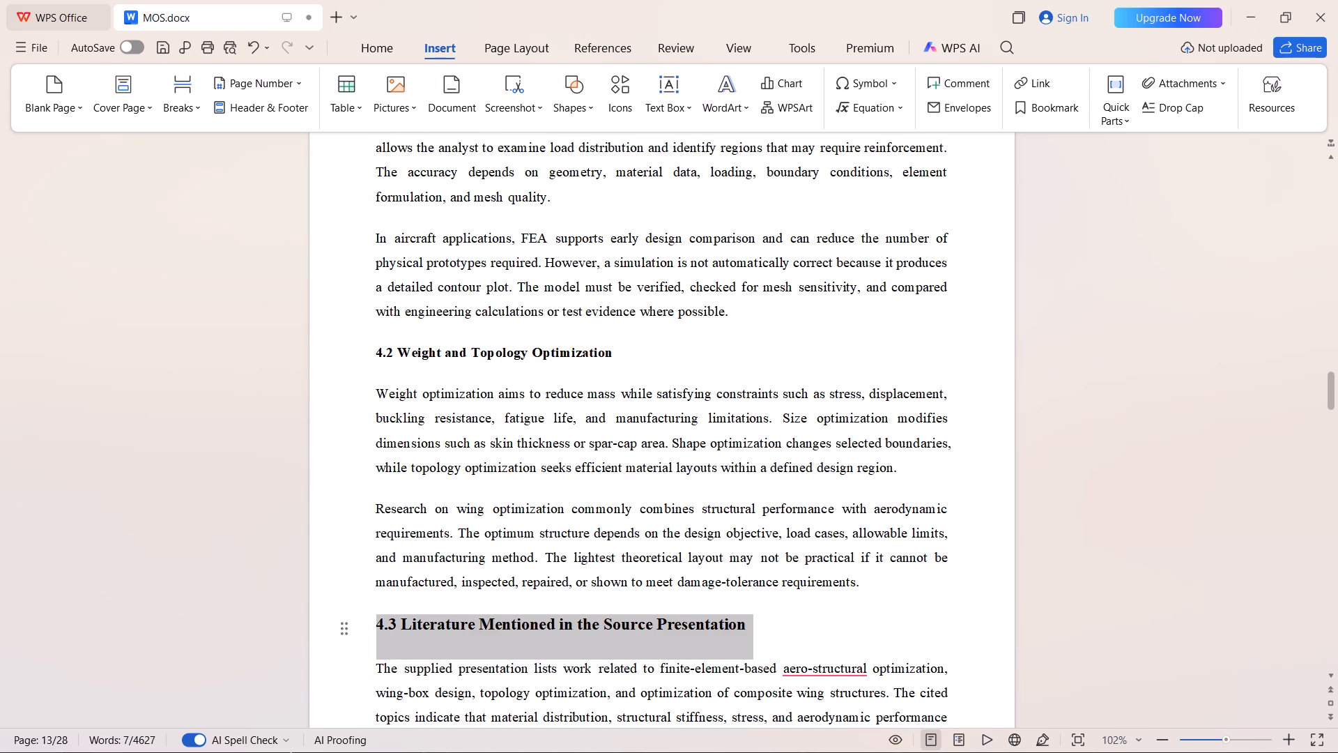
pyautogui.moveTo(617, 350); pyautogui.dragTo(371, 365)
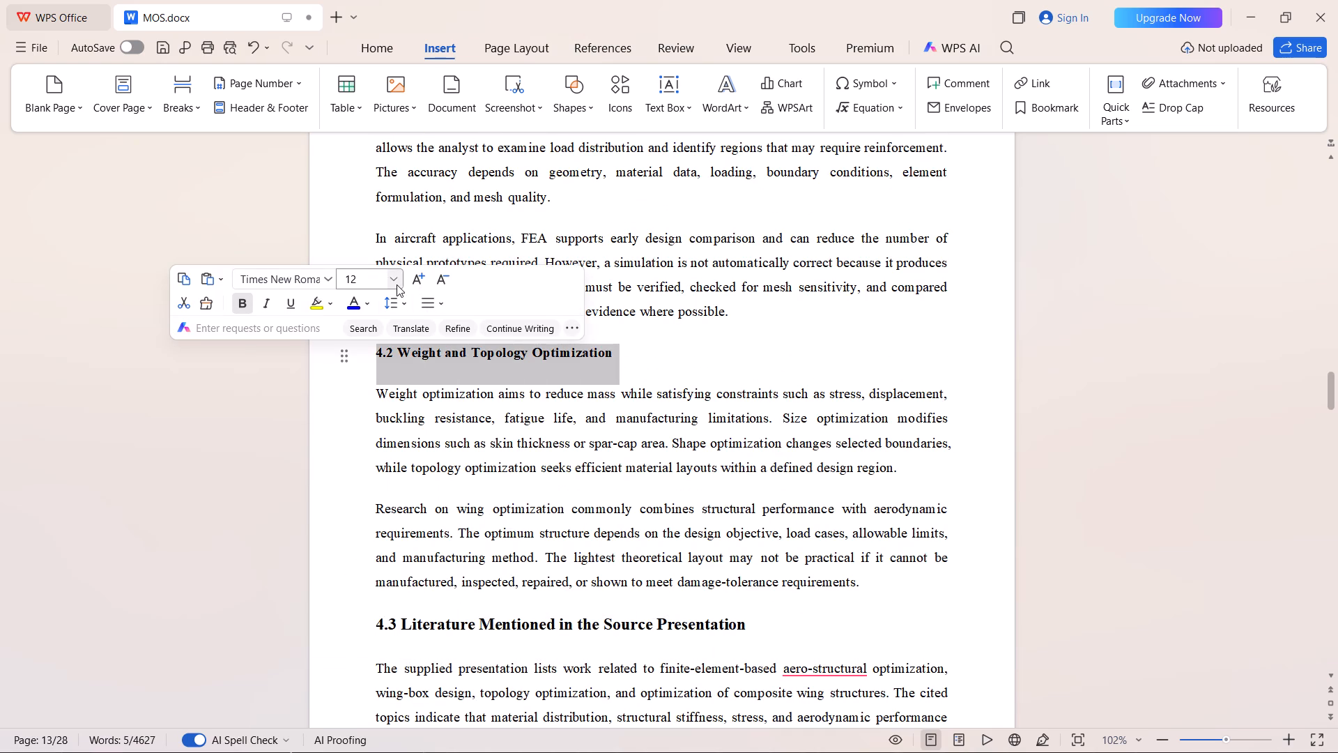
pyautogui.click(397, 284)
pyautogui.click(378, 477)
pyautogui.scroll(4, 408, 473)
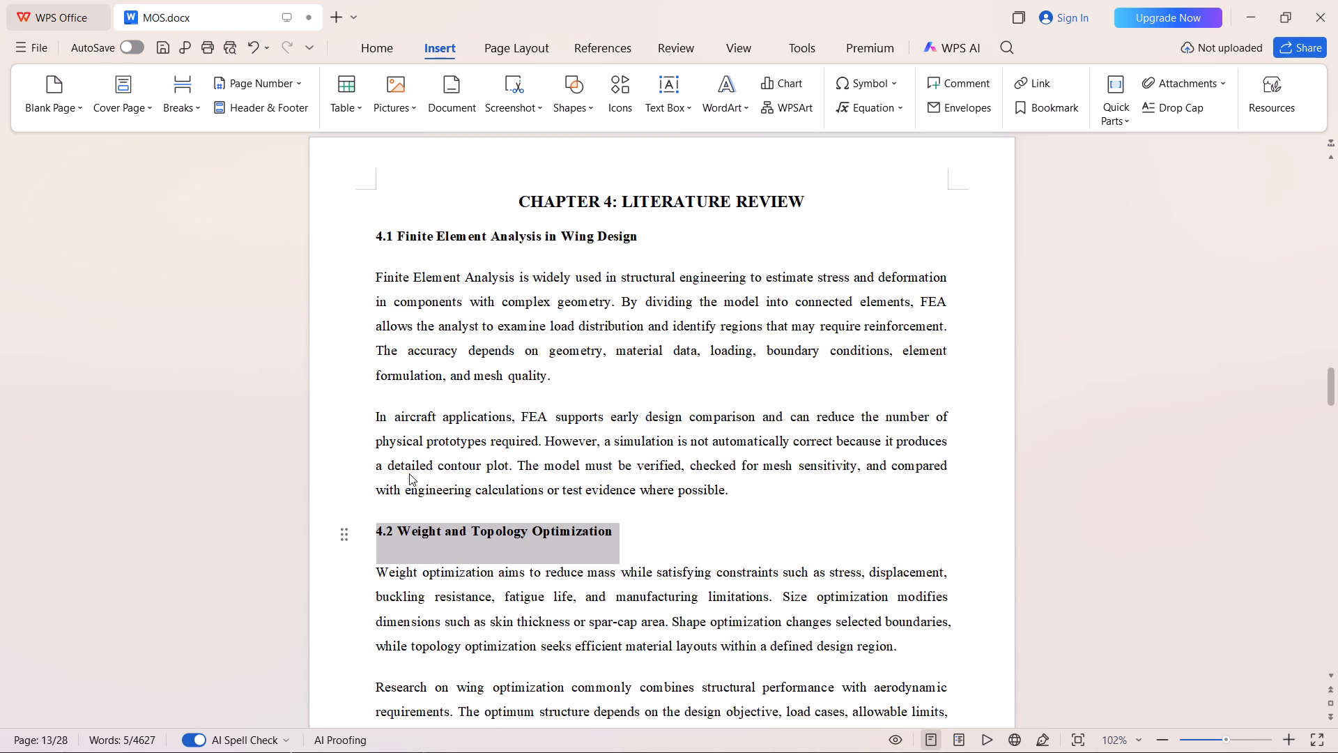
pyautogui.scroll(-2, 413, 484)
pyautogui.moveTo(651, 463); pyautogui.dragTo(579, 473)
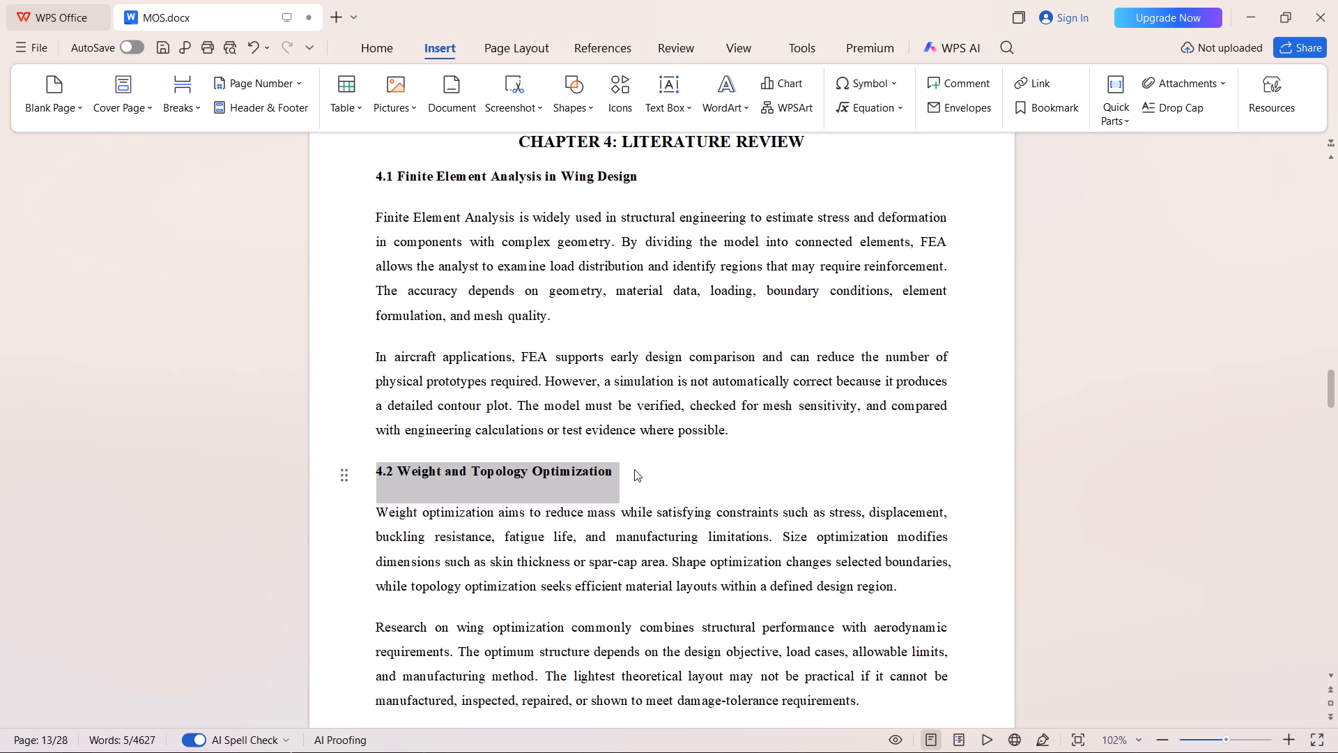
pyautogui.click(634, 469)
pyautogui.moveTo(620, 477); pyautogui.dragTo(369, 469)
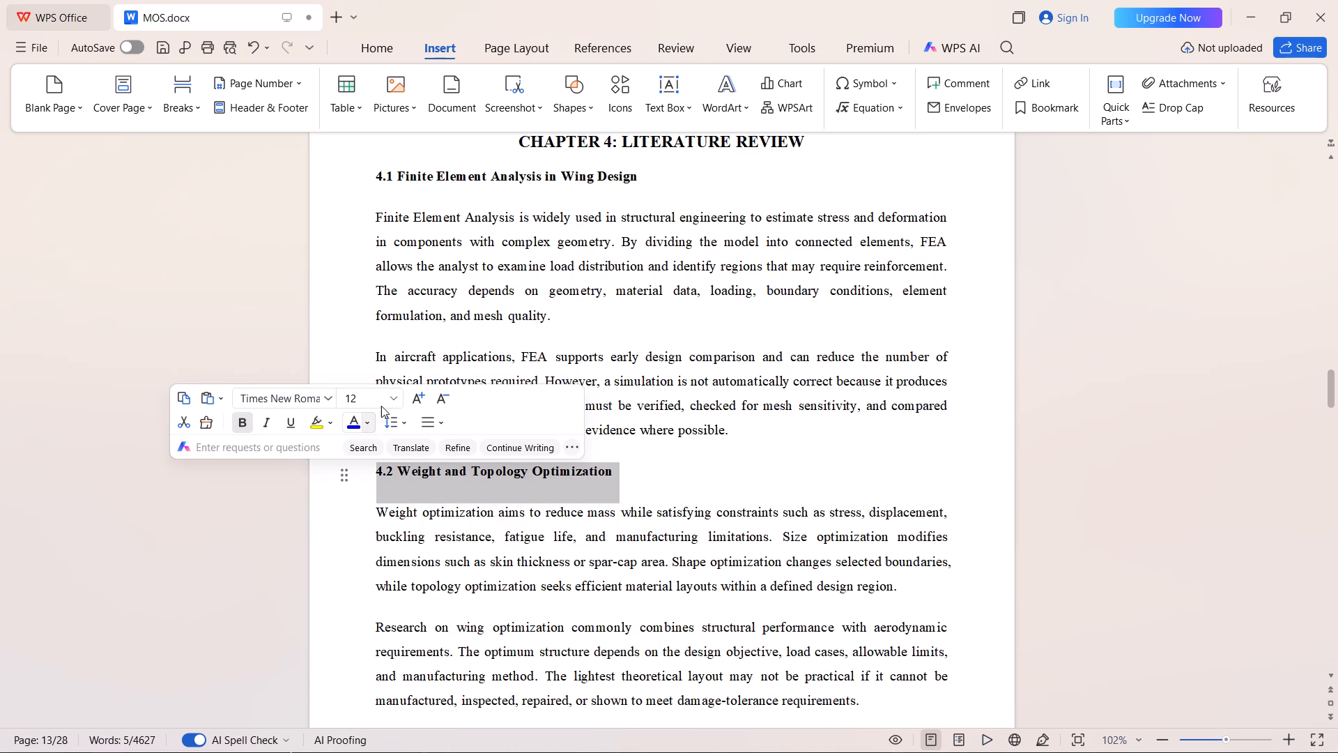
pyautogui.click(395, 403)
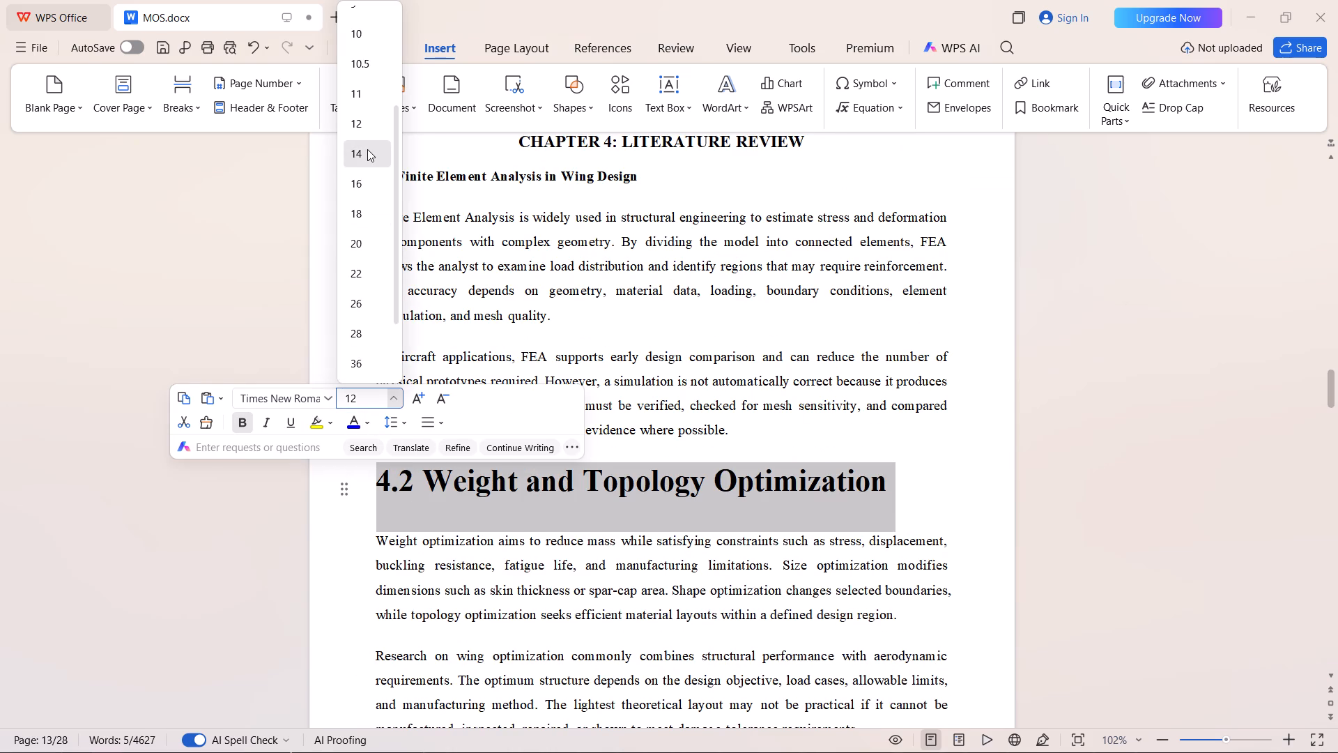
pyautogui.click(367, 149)
# Set the font size of the 4.1 Finite Element Analysis in Wing Design heading in Chapter 4 to 14.
pyautogui.moveTo(684, 176); pyautogui.dragTo(352, 184)
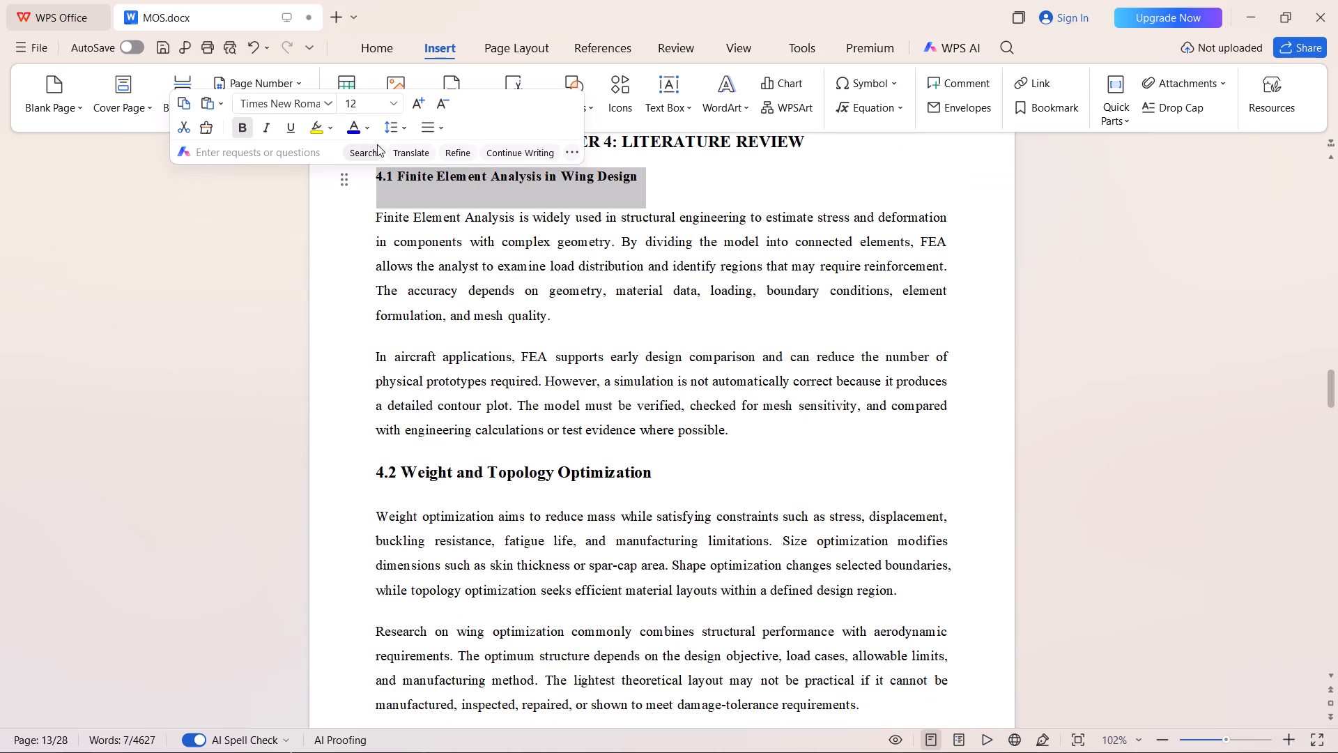
pyautogui.click(393, 108)
pyautogui.click(364, 295)
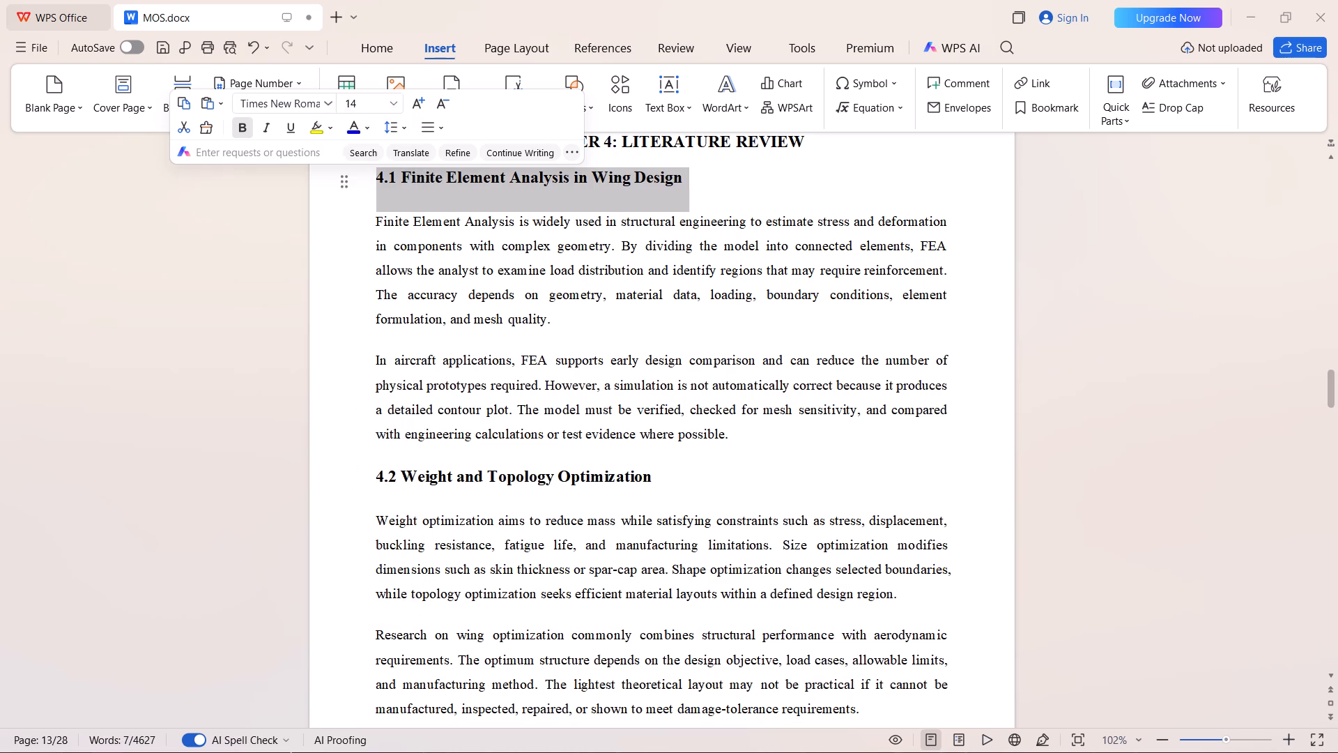
# Set the font size of the 3.4 Scope and Limitations heading in Chapter 3 to 14.
pyautogui.scroll(13, 608, 353)
pyautogui.scroll(8, 610, 358)
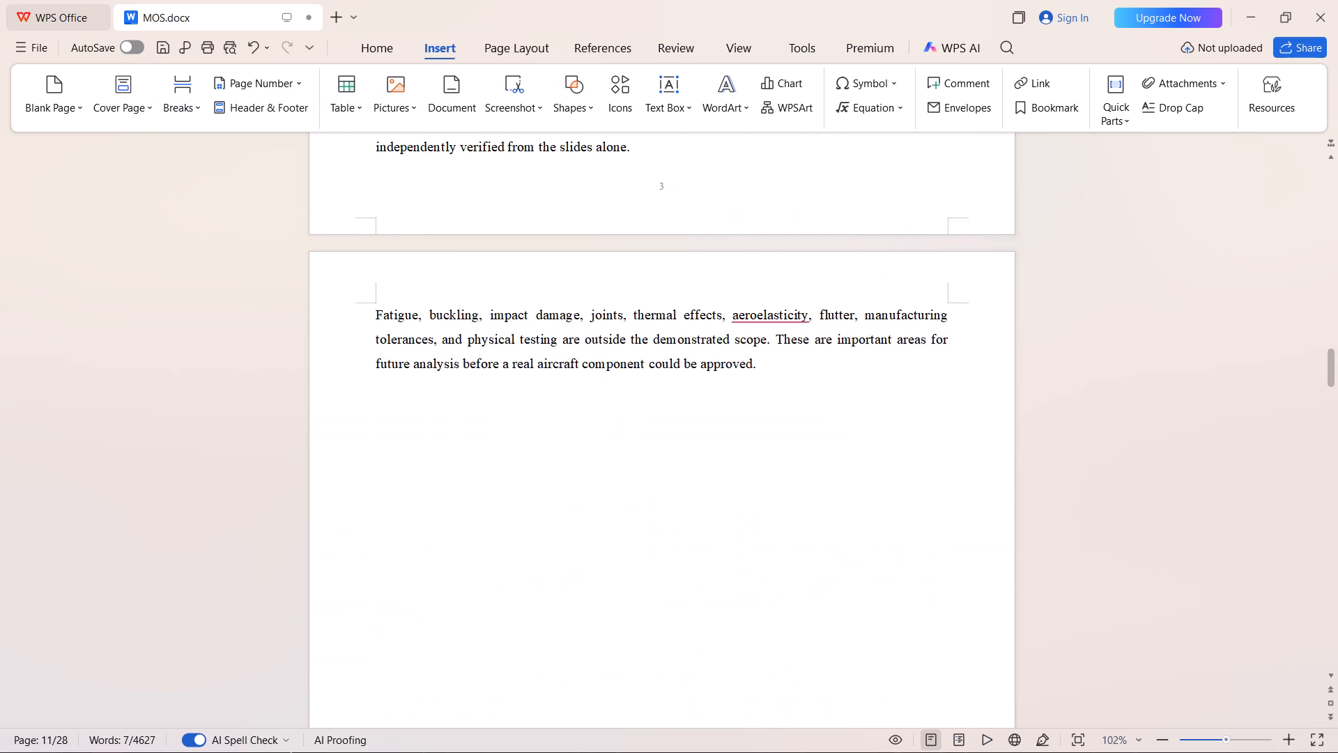
pyautogui.scroll(7, 610, 358)
pyautogui.moveTo(542, 480); pyautogui.dragTo(376, 508)
pyautogui.click(393, 411)
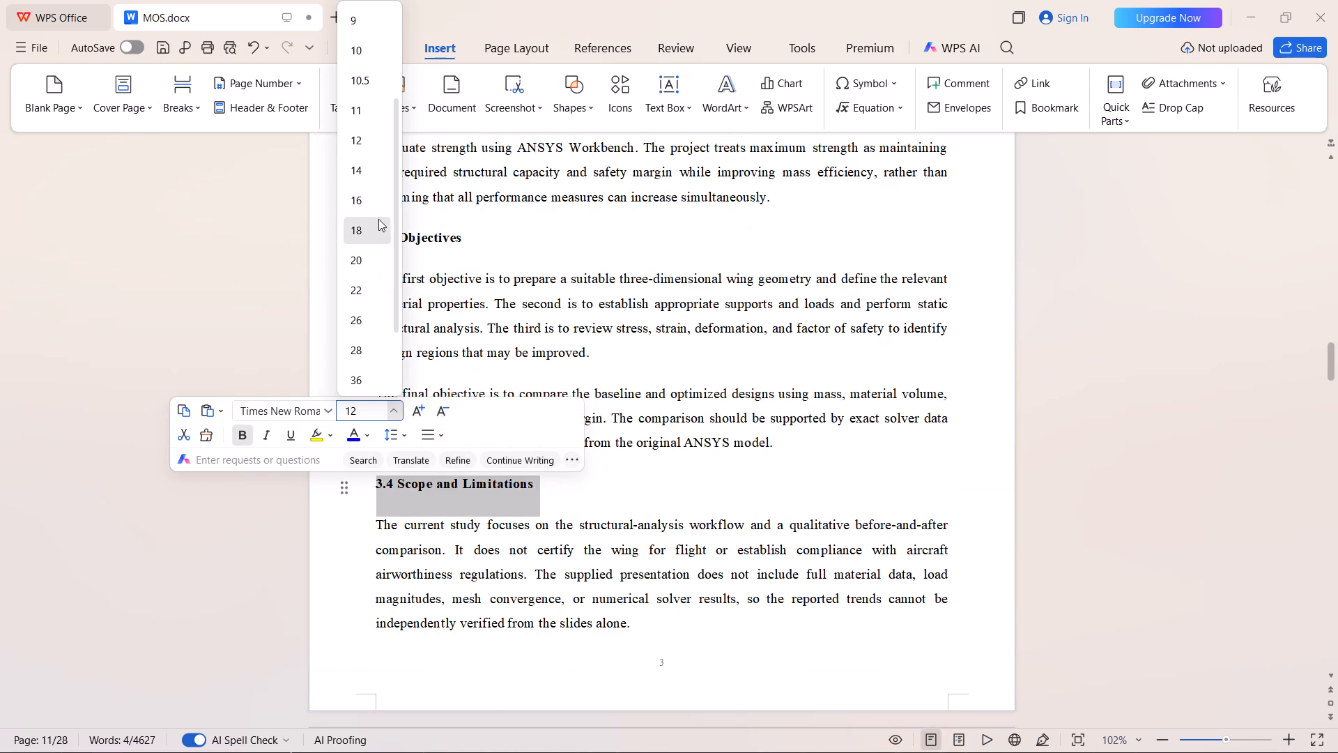
pyautogui.click(387, 182)
# Set the font size of the 3.3 Objectives heading in Chapter 3 to 14.
pyautogui.moveTo(462, 234); pyautogui.dragTo(379, 243)
pyautogui.click(401, 171)
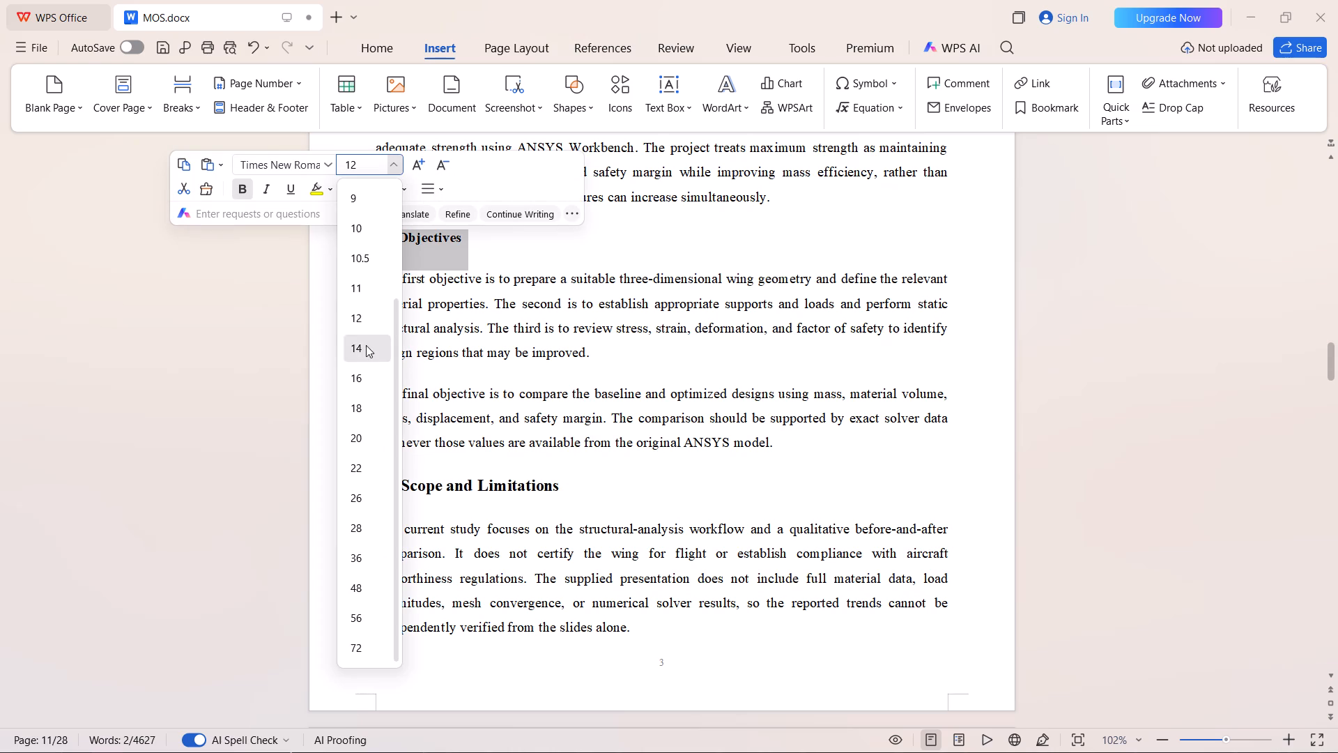
pyautogui.click(366, 345)
# Set the font size of the 3.2 Aim heading in Chapter 3 to 14.
pyautogui.scroll(6, 503, 310)
pyautogui.moveTo(447, 439); pyautogui.dragTo(291, 431)
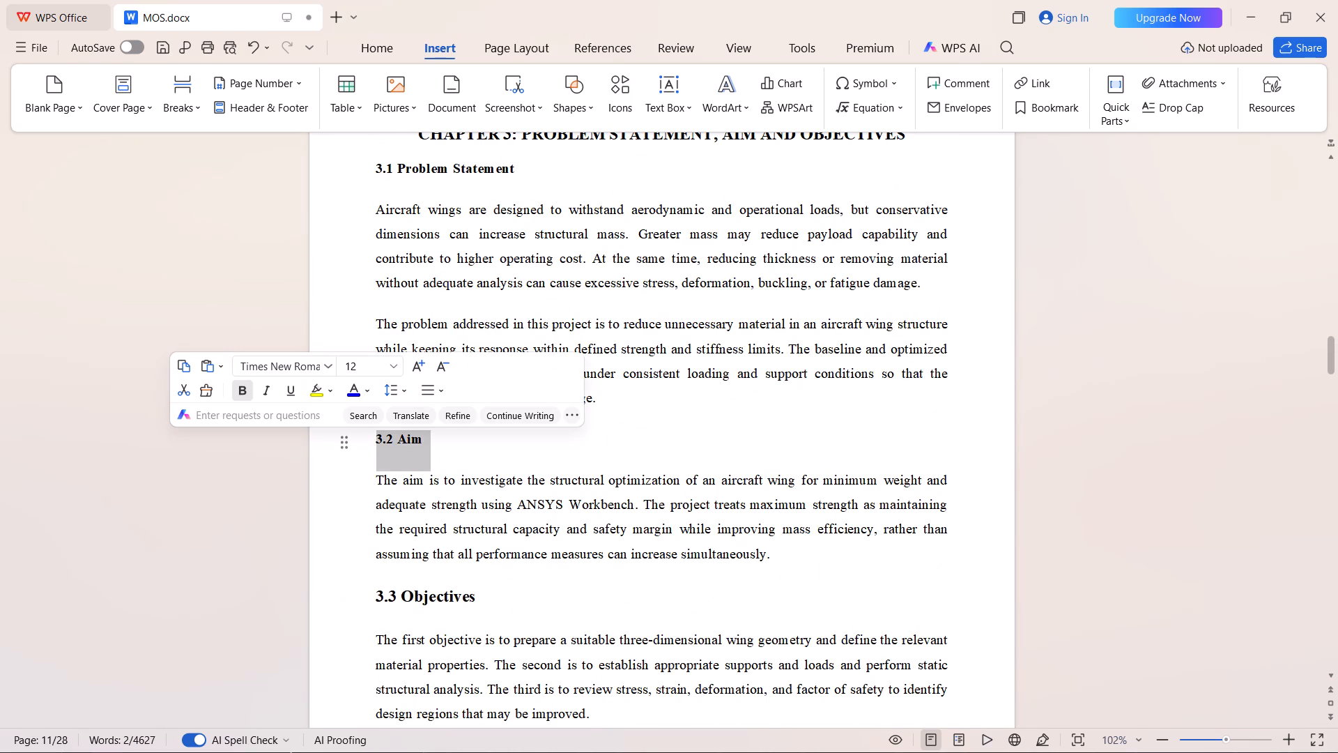
pyautogui.click(394, 373)
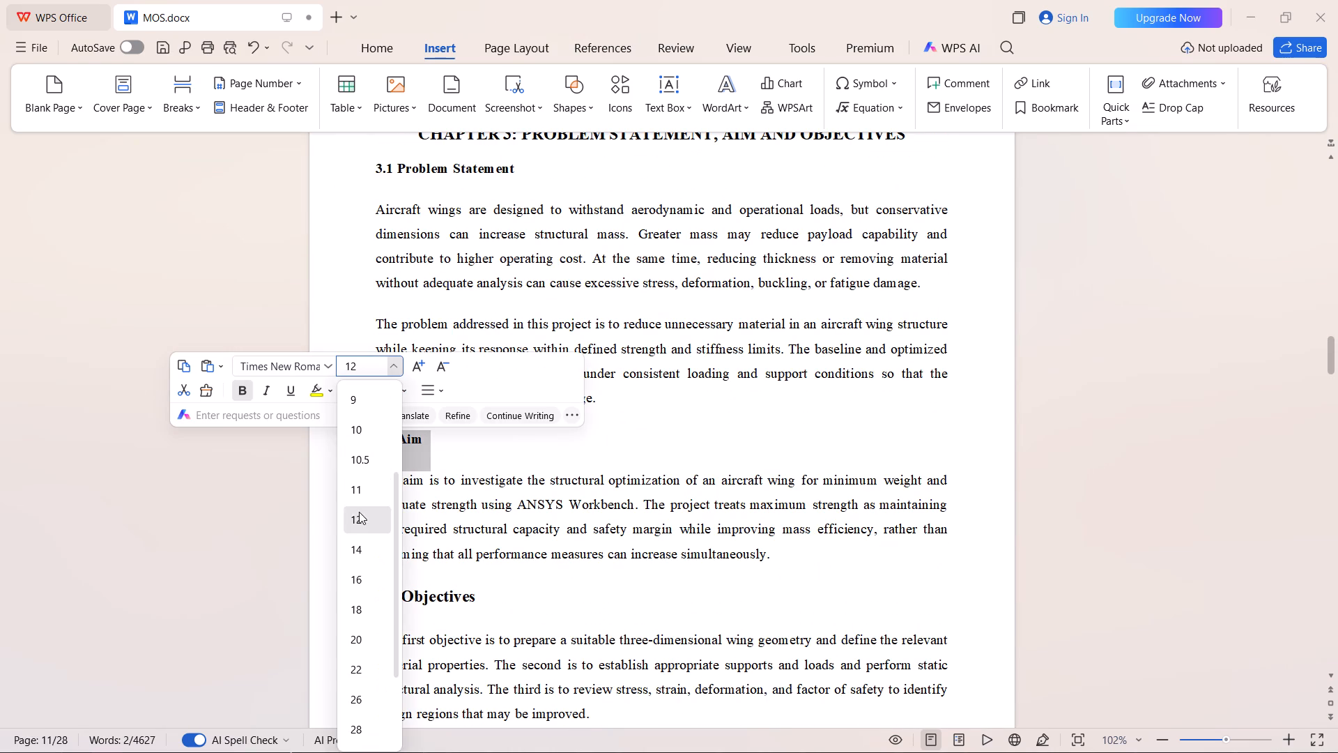
pyautogui.click(360, 538)
# Set the font size of the 3.1 Problem Statement heading in Chapter 3 to 14.
pyautogui.scroll(5, 529, 469)
pyautogui.moveTo(534, 406); pyautogui.dragTo(534, 406)
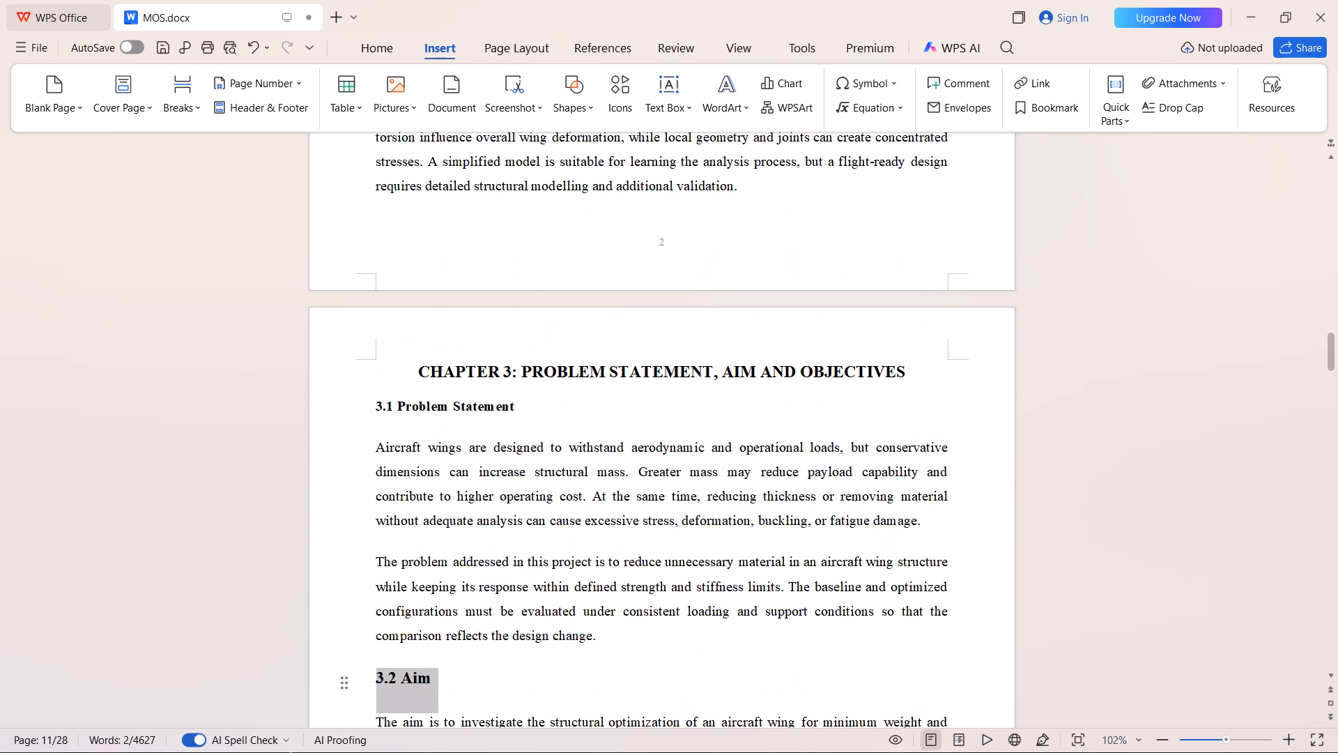
pyautogui.moveTo(534, 406); pyautogui.dragTo(373, 402)
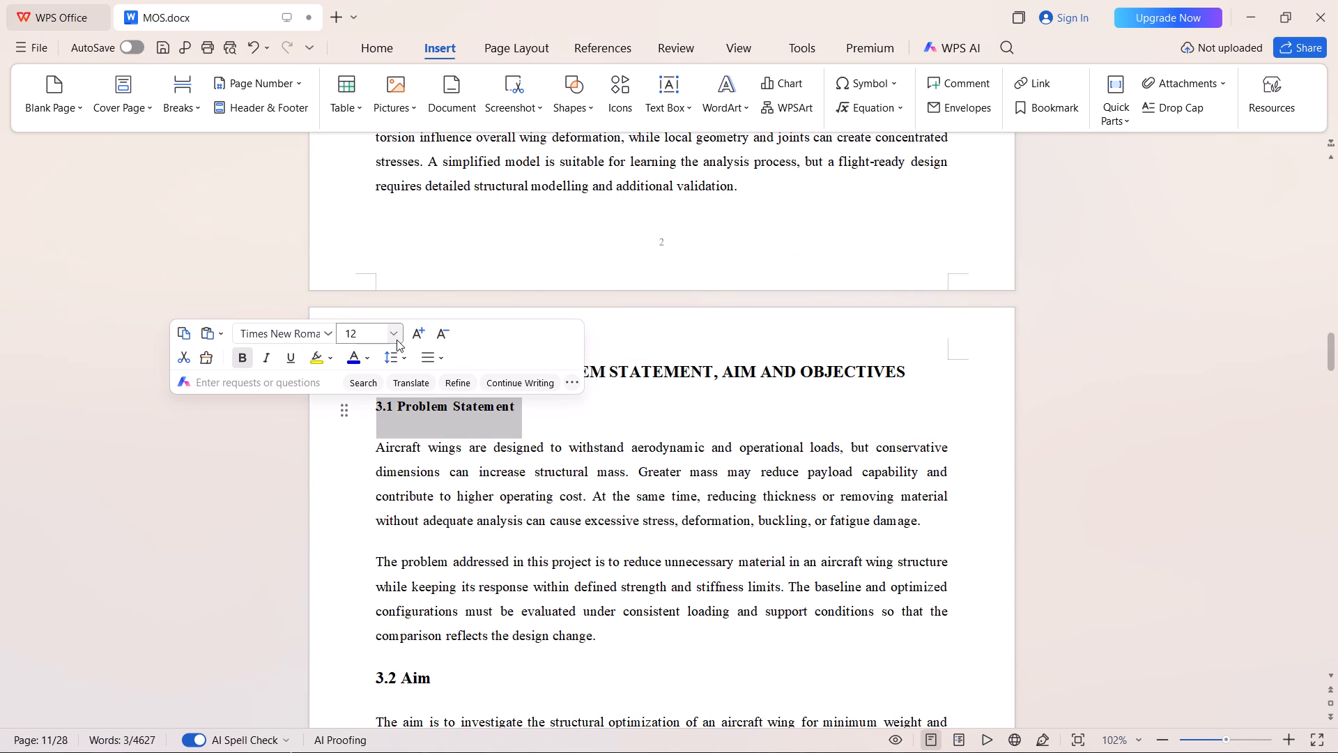
pyautogui.click(397, 340)
pyautogui.click(368, 520)
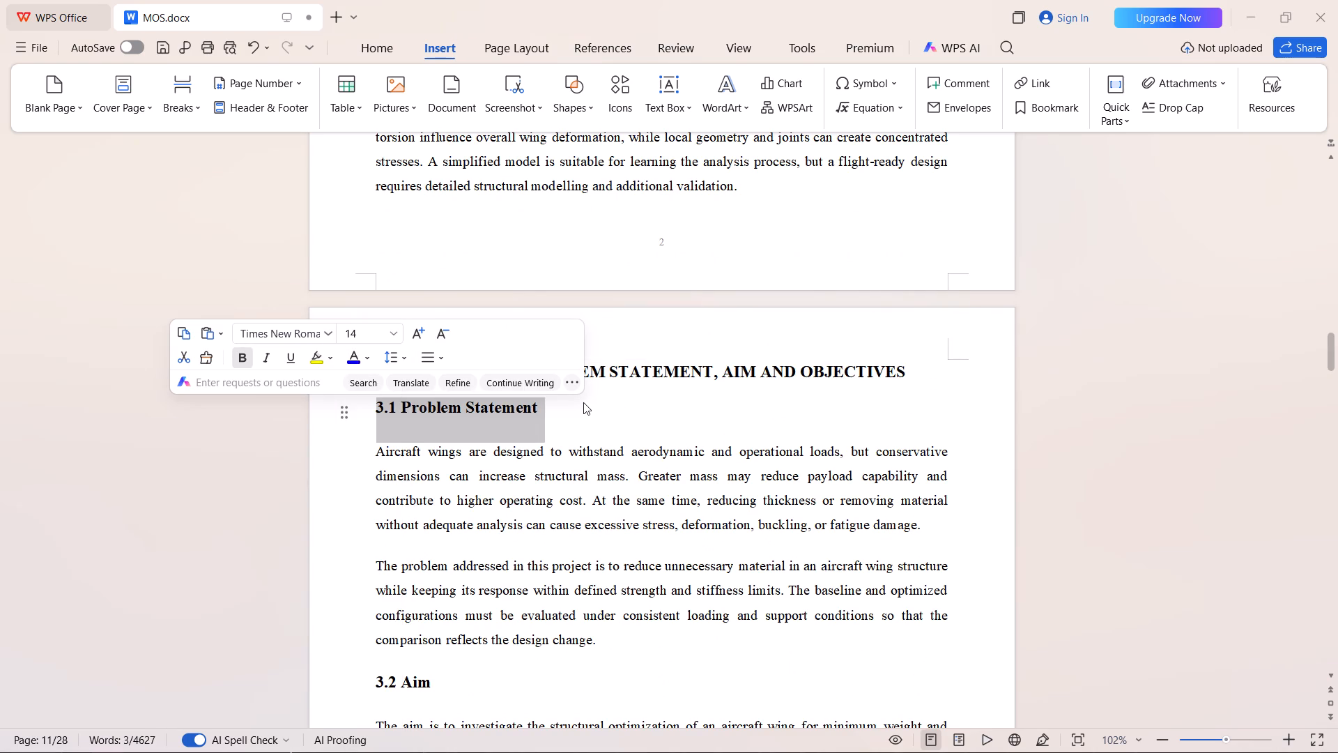
# Set the font size of the 2.3 Load Path and Design Considerations heading in Chapter 2 to 14.
pyautogui.scroll(9, 583, 402)
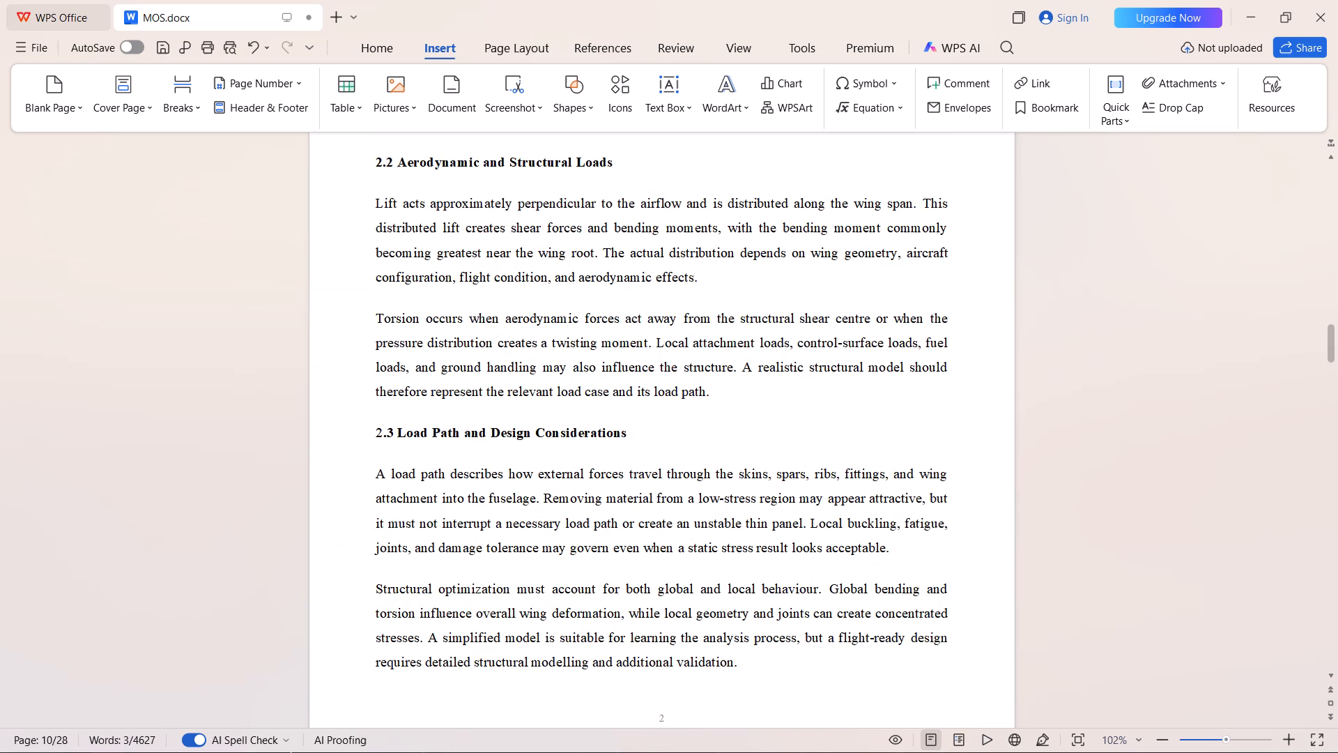
pyautogui.moveTo(640, 425); pyautogui.dragTo(360, 440)
pyautogui.click(392, 368)
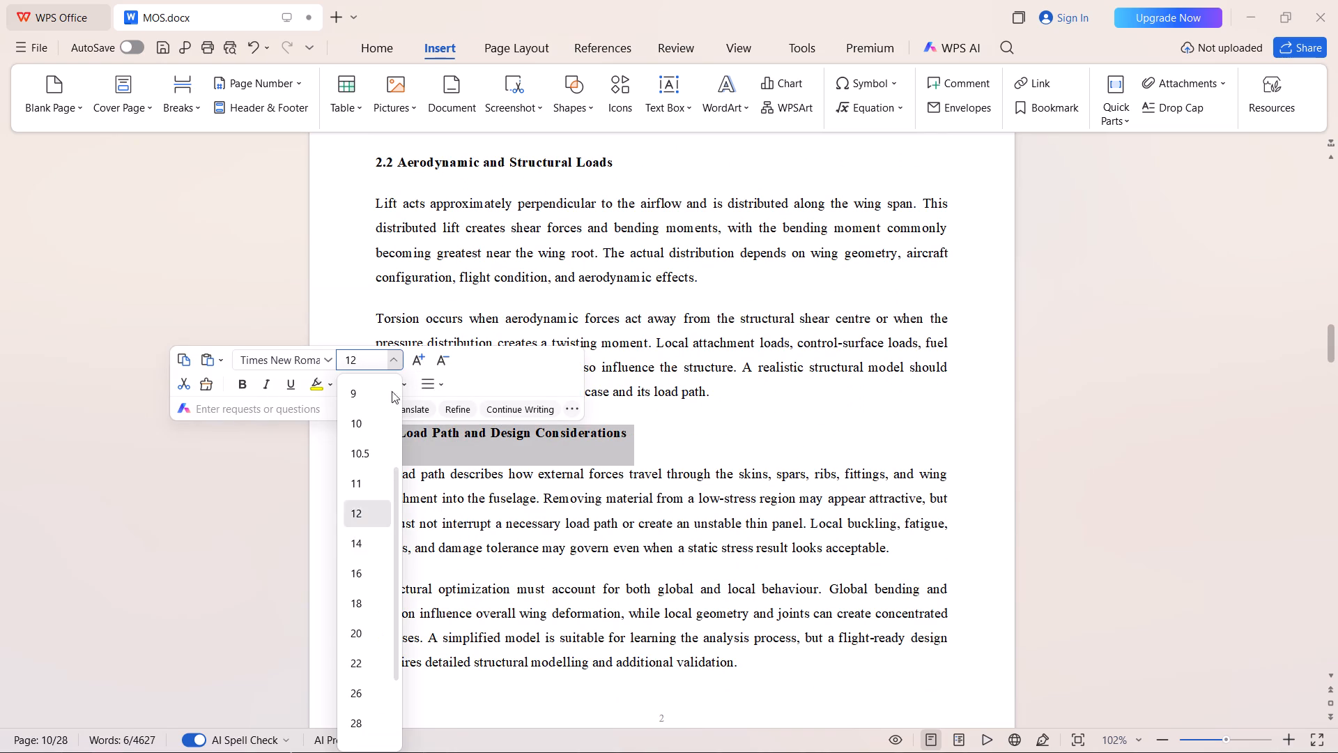
pyautogui.click(364, 541)
# Set the font size of the 2.2 Aerodynamic and Structural Loads heading in Chapter 2 to 14.
pyautogui.scroll(3, 528, 420)
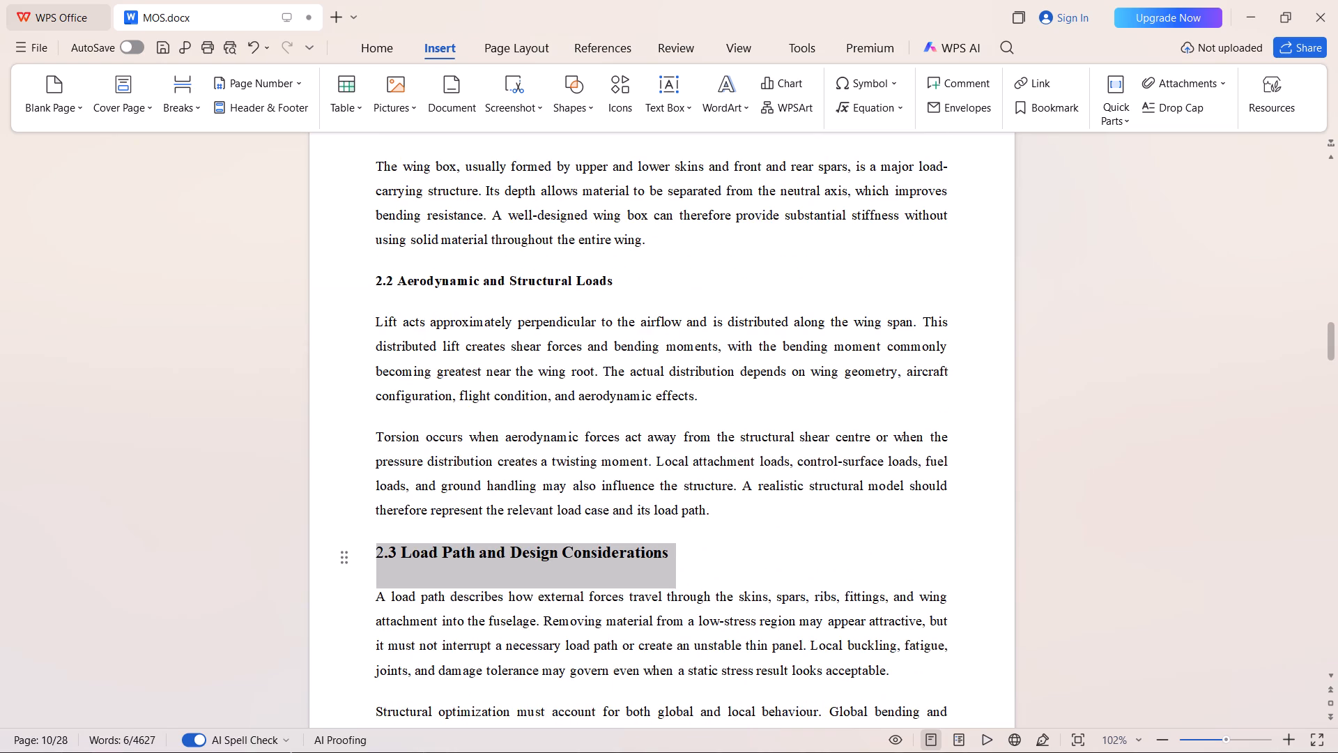
pyautogui.moveTo(627, 272); pyautogui.dragTo(609, 302)
pyautogui.moveTo(631, 296); pyautogui.dragTo(277, 307)
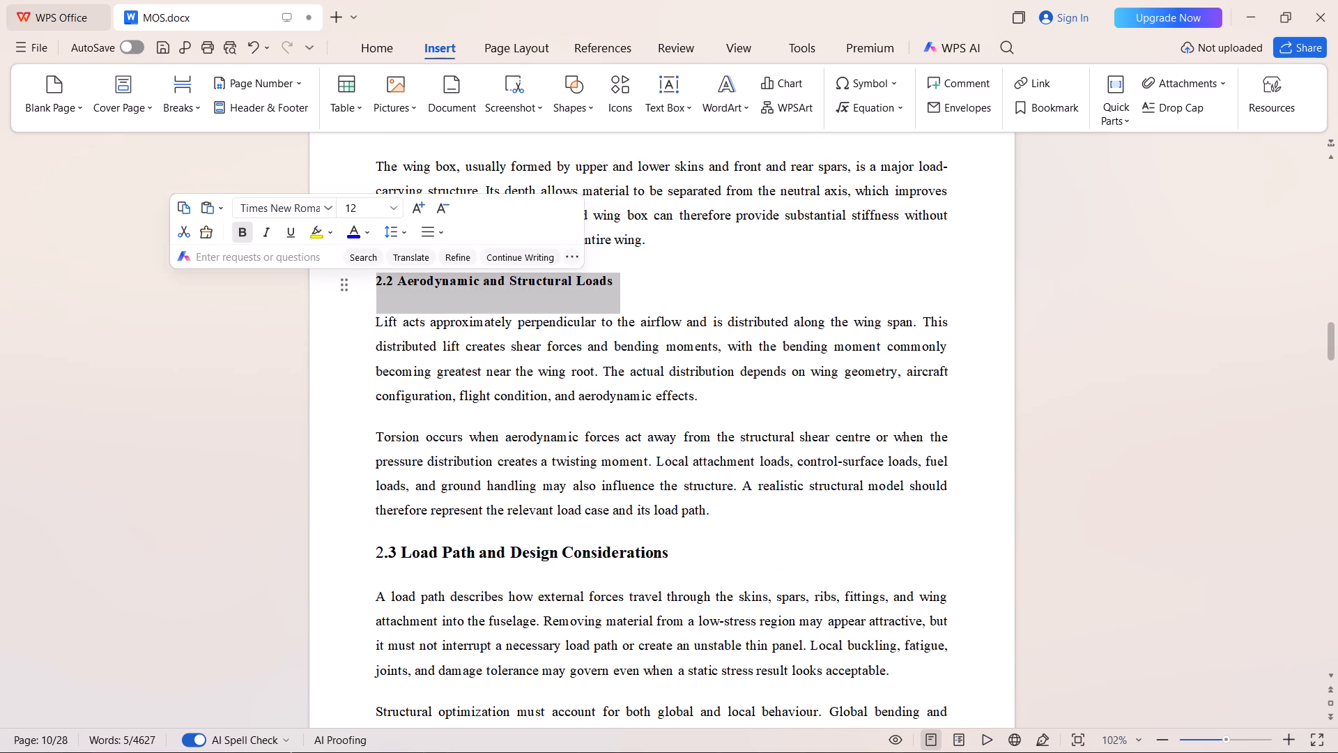
pyautogui.click(390, 209)
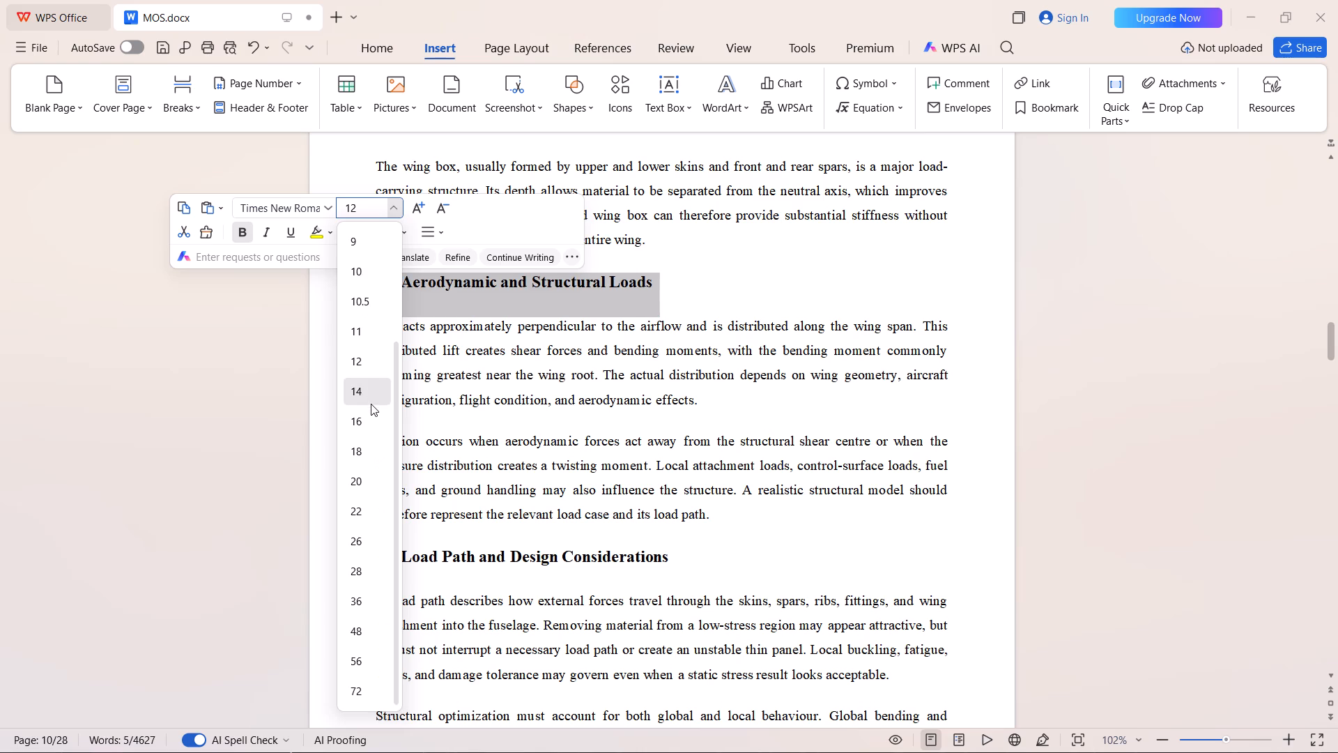
pyautogui.click(371, 404)
# Set the font size of the 2.1 Main Structural Components heading in Chapter 2 to 14.
pyautogui.scroll(6, 509, 358)
pyautogui.moveTo(586, 339); pyautogui.dragTo(377, 336)
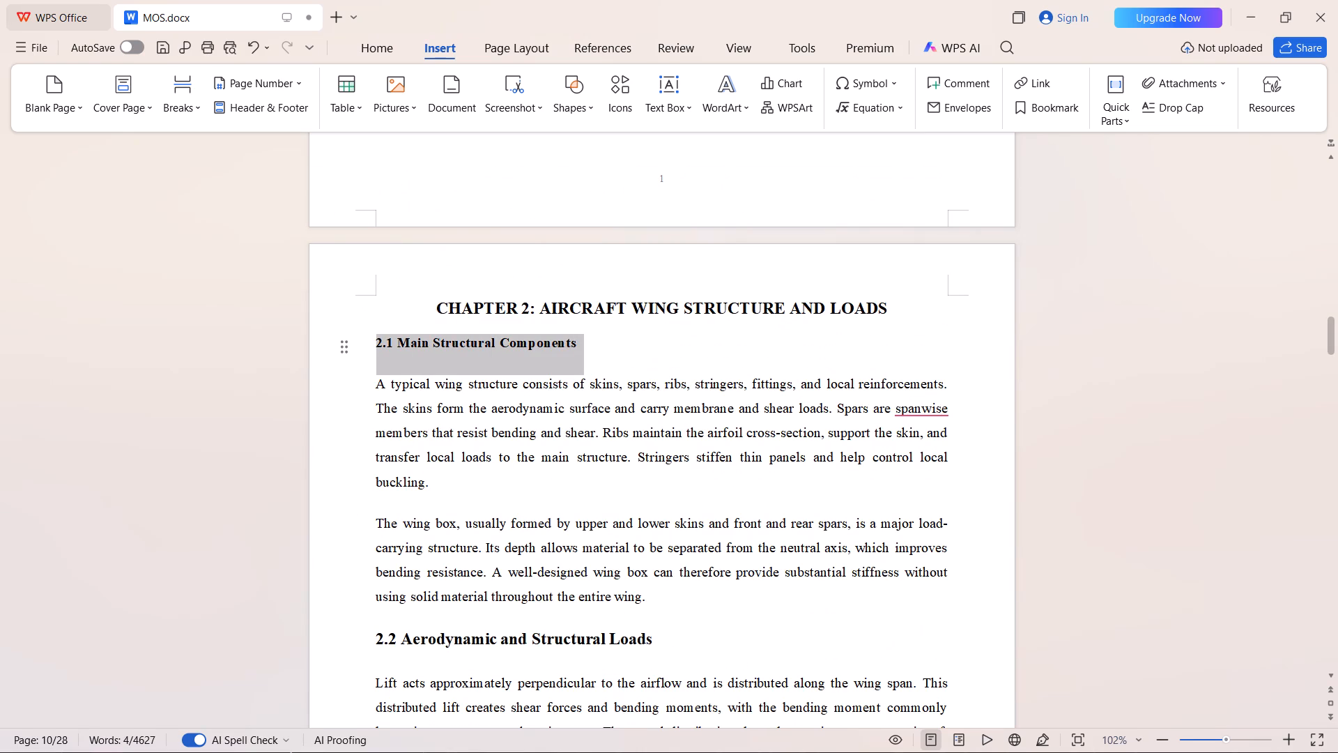
pyautogui.moveTo(377, 336); pyautogui.dragTo(376, 336)
pyautogui.click(399, 275)
pyautogui.click(374, 449)
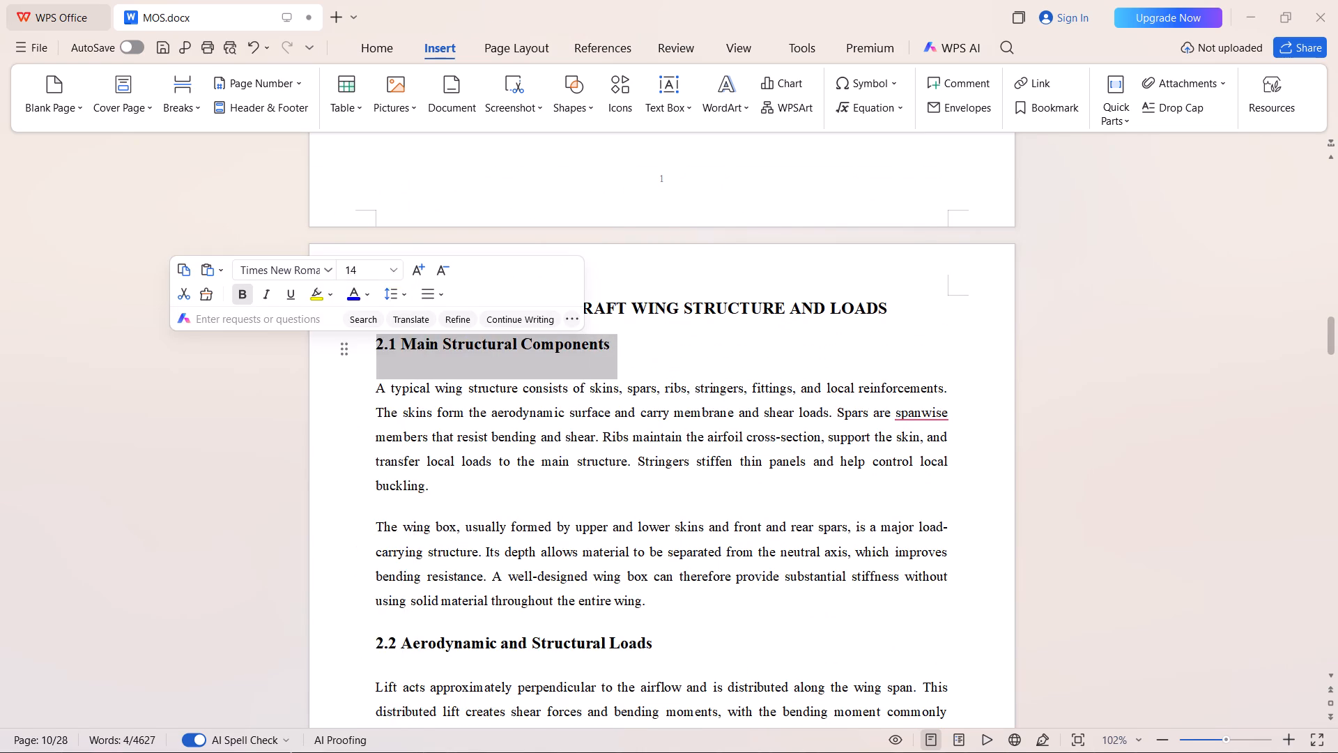
# Set the font size of the 1.3 Organization of the Report heading in Chapter 1 to 14.
pyautogui.scroll(5, 519, 426)
pyautogui.moveTo(579, 228); pyautogui.dragTo(378, 234)
pyautogui.click(396, 146)
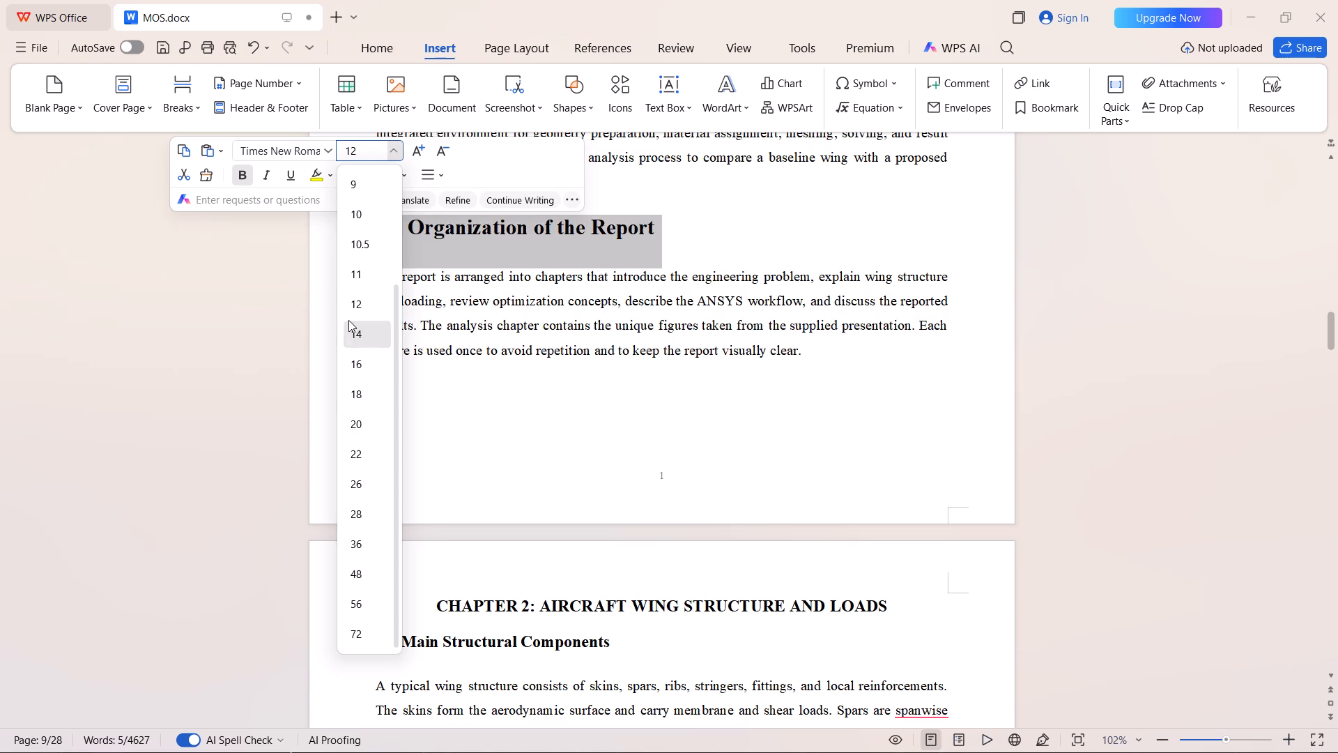
pyautogui.click(348, 320)
pyautogui.scroll(5, 466, 392)
pyautogui.scroll(-2, 455, 456)
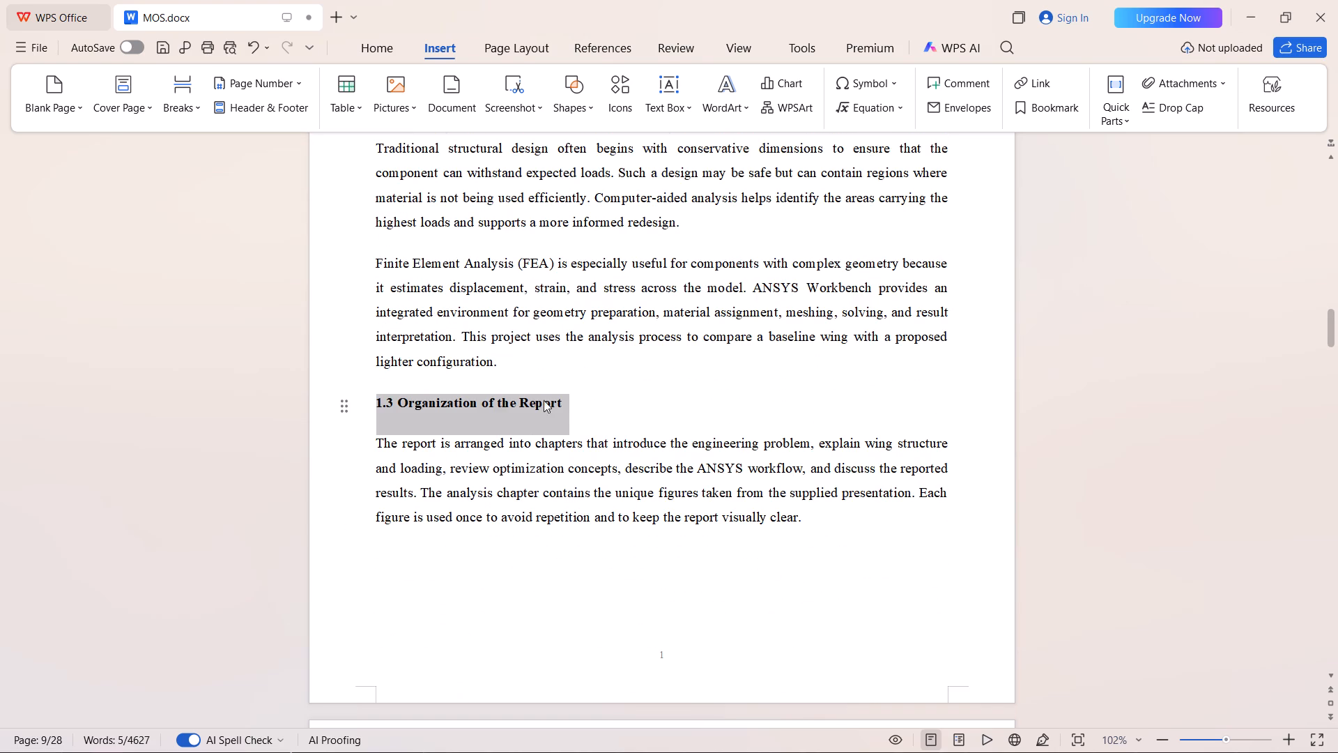
pyautogui.click(578, 399)
pyautogui.moveTo(586, 399); pyautogui.dragTo(352, 395)
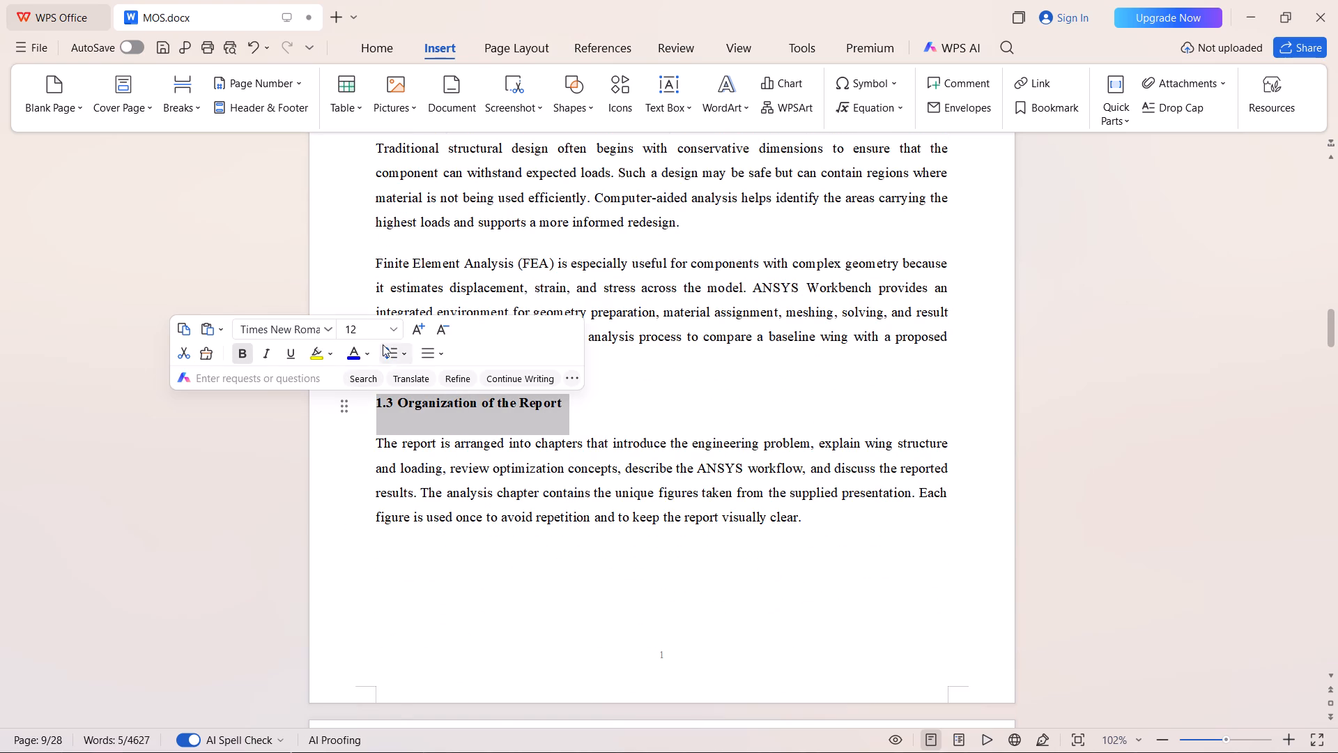
pyautogui.click(394, 333)
pyautogui.click(373, 504)
# Set the font size of the 1.2 Need for the Study heading in Chapter 1 to 14.
pyautogui.scroll(-2, 517, 497)
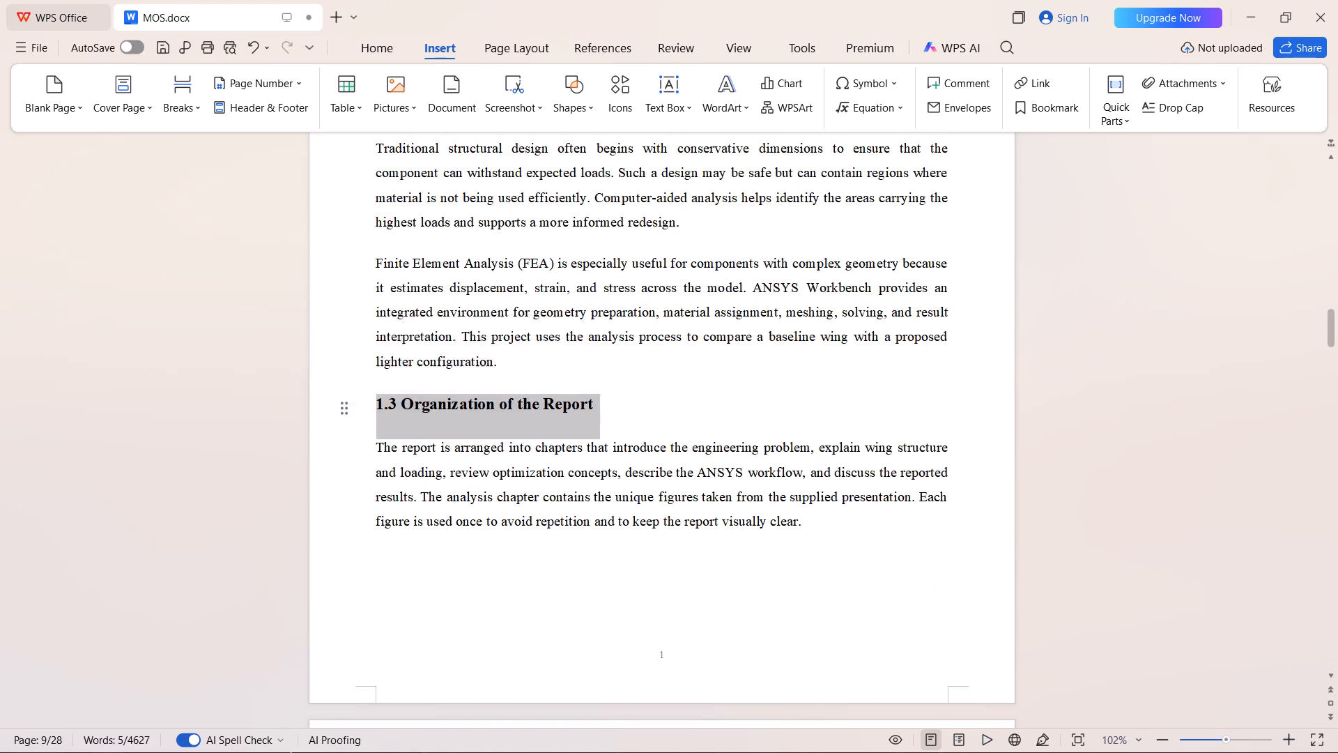
pyautogui.scroll(-5, 517, 497)
pyautogui.doubleClick(541, 405)
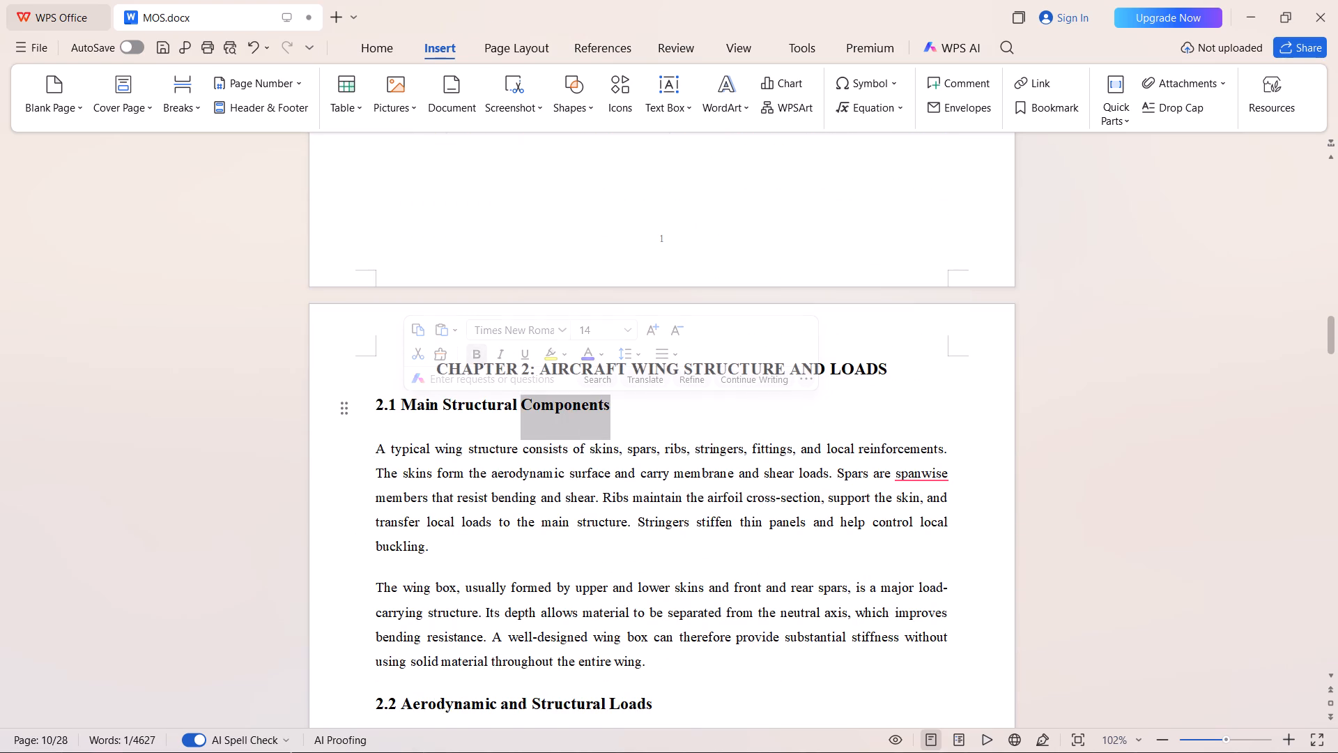
pyautogui.scroll(11, 682, 489)
pyautogui.moveTo(528, 337); pyautogui.dragTo(449, 344)
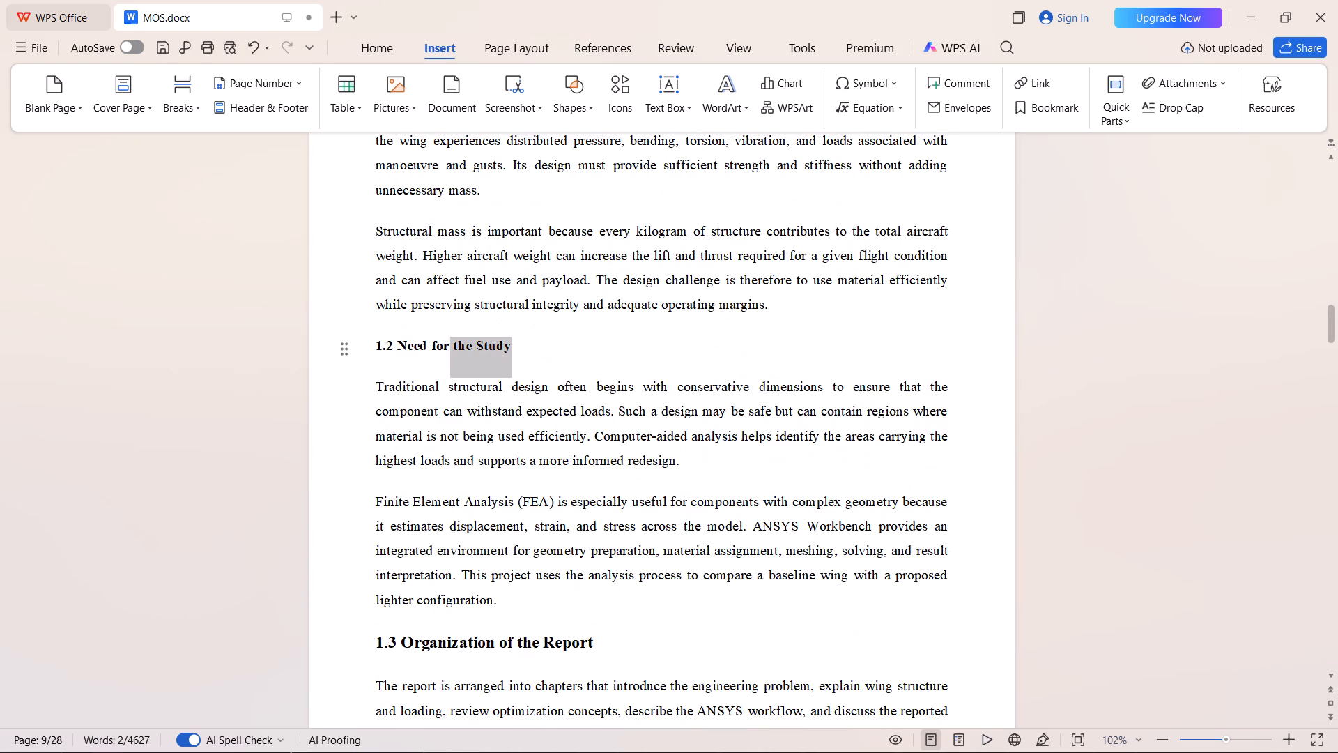
pyautogui.moveTo(449, 344); pyautogui.dragTo(360, 345)
pyautogui.click(396, 275)
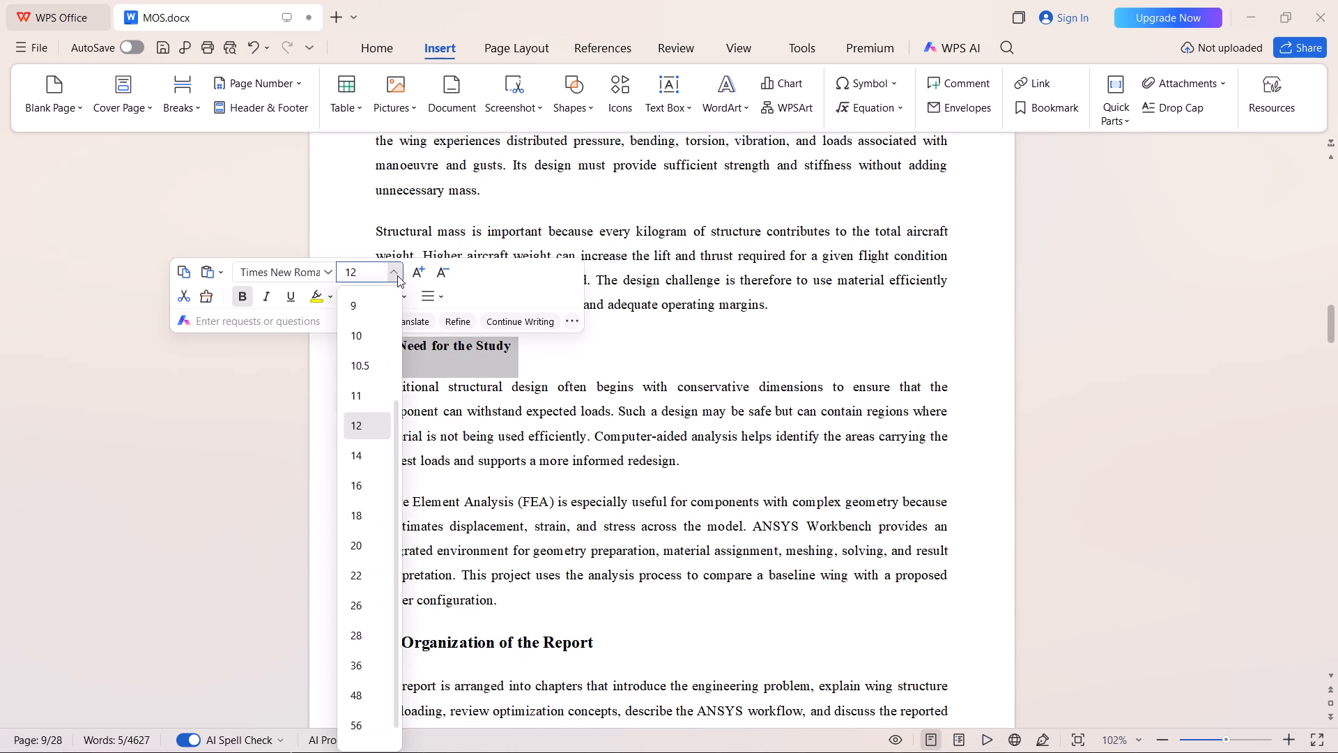
pyautogui.click(378, 456)
# Look through Chapters 2 to 6 for headings and paragraphs that still need formatting, ending at section 6.4.
pyautogui.scroll(-20, 743, 502)
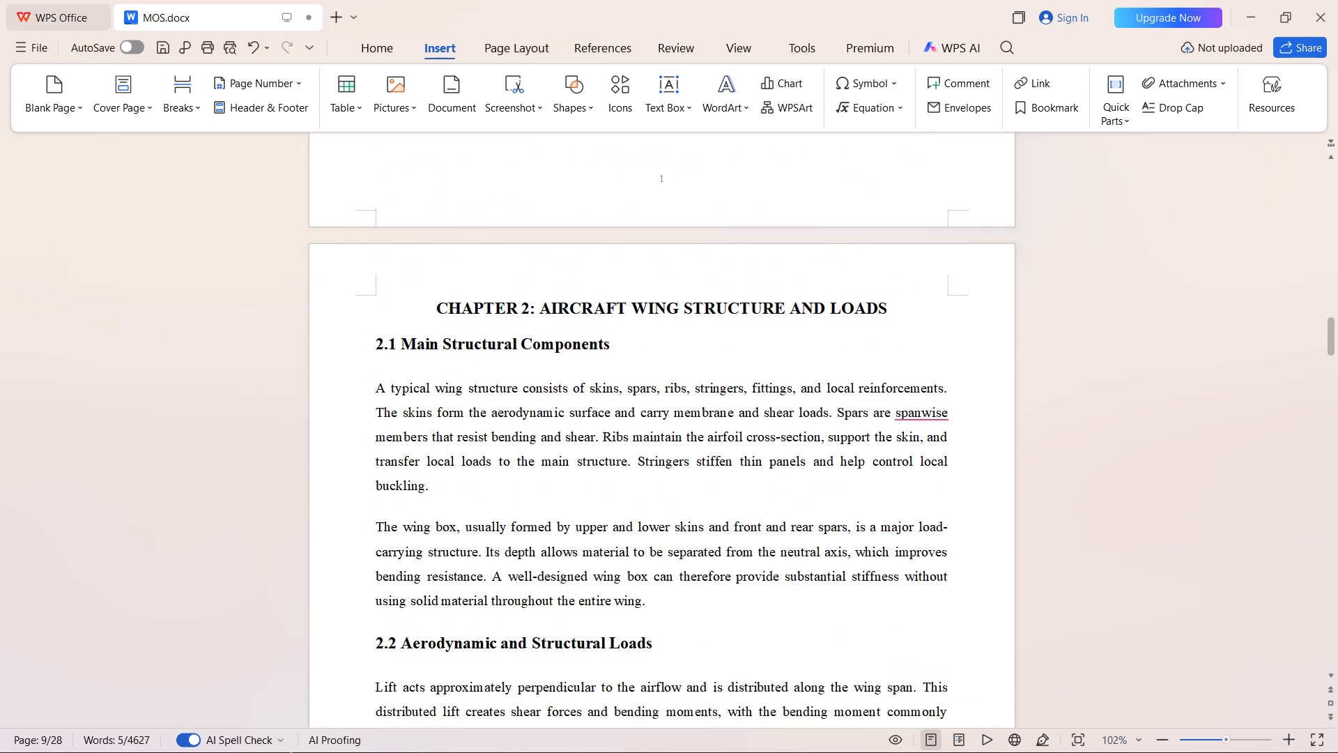
pyautogui.scroll(-12, 747, 494)
pyautogui.scroll(1, 757, 497)
pyautogui.moveTo(757, 497); pyautogui.dragTo(773, 690, button='middle')
pyautogui.scroll(-1, 766, 604)
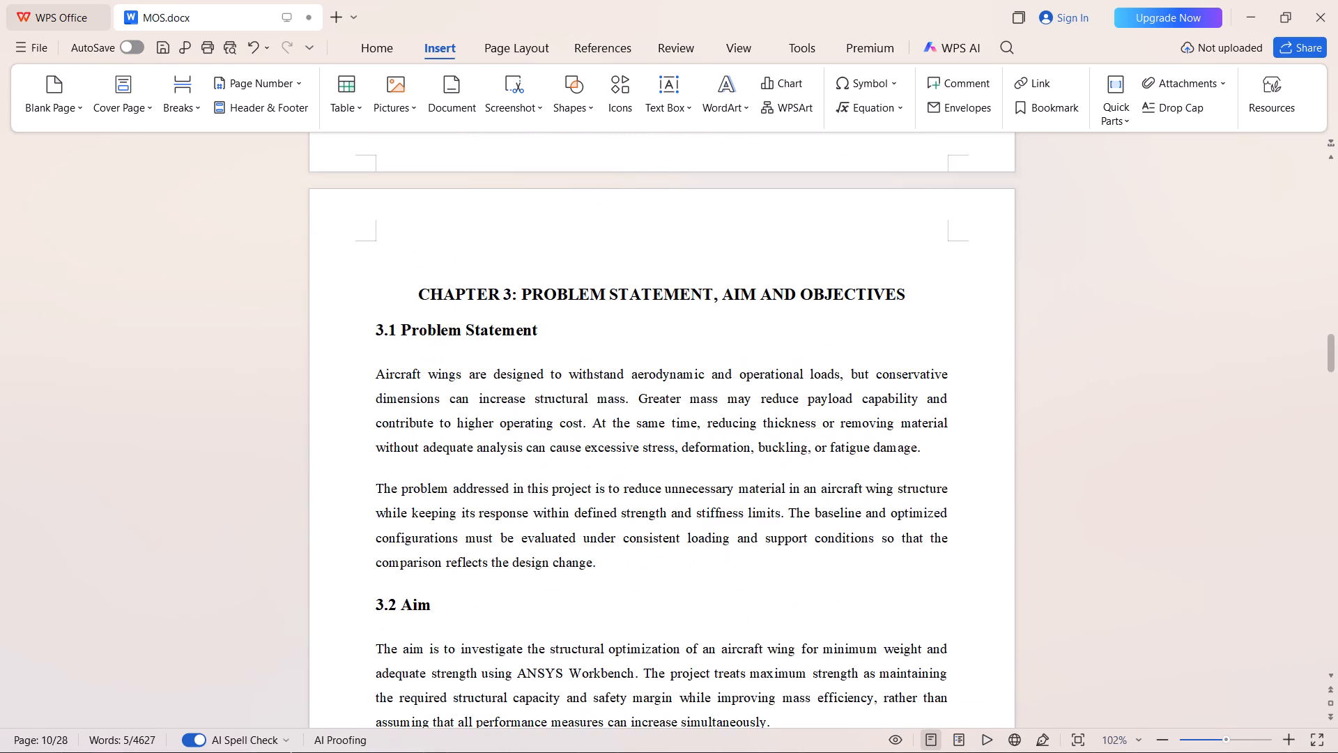
pyautogui.moveTo(773, 690); pyautogui.dragTo(775, 678, button='middle')
pyautogui.scroll(1, 773, 572)
pyautogui.moveTo(778, 503); pyautogui.dragTo(806, 733, button='middle')
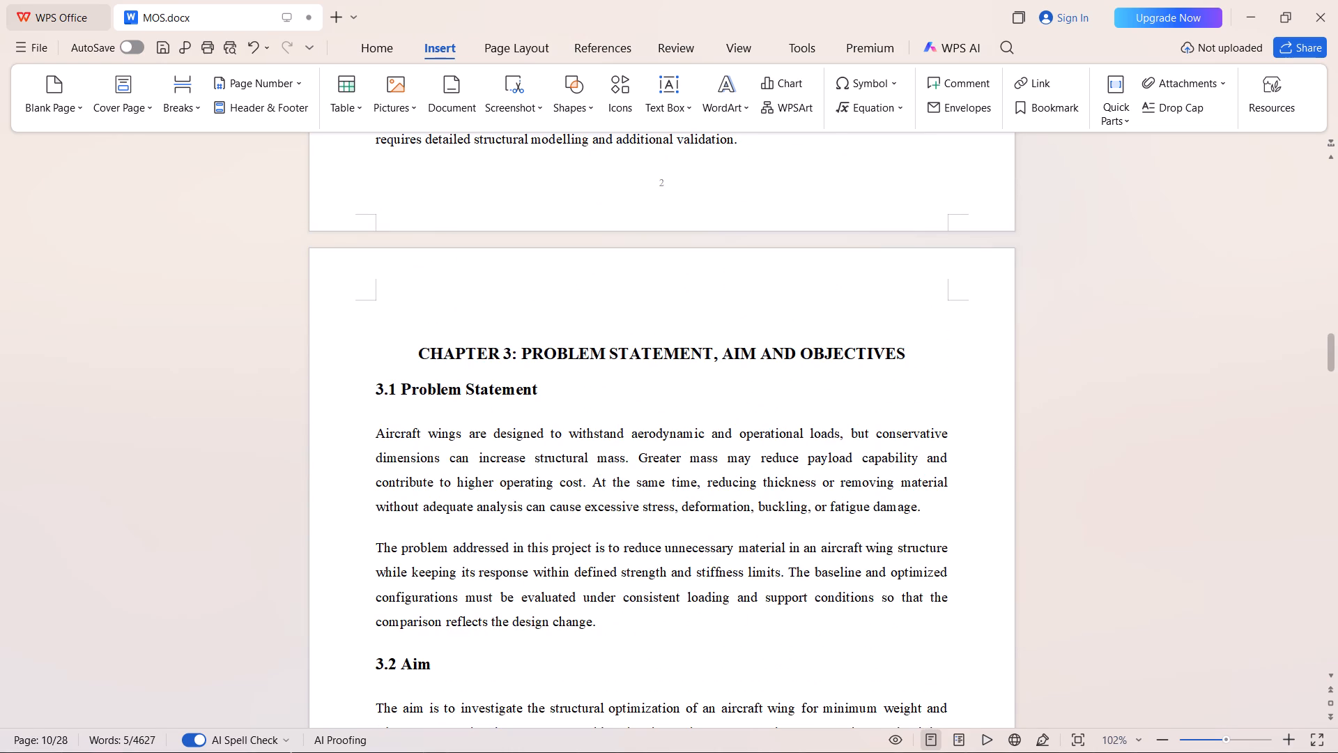
pyautogui.moveTo(806, 733); pyautogui.dragTo(1079, 495, button='middle')
pyautogui.scroll(1, 1077, 497)
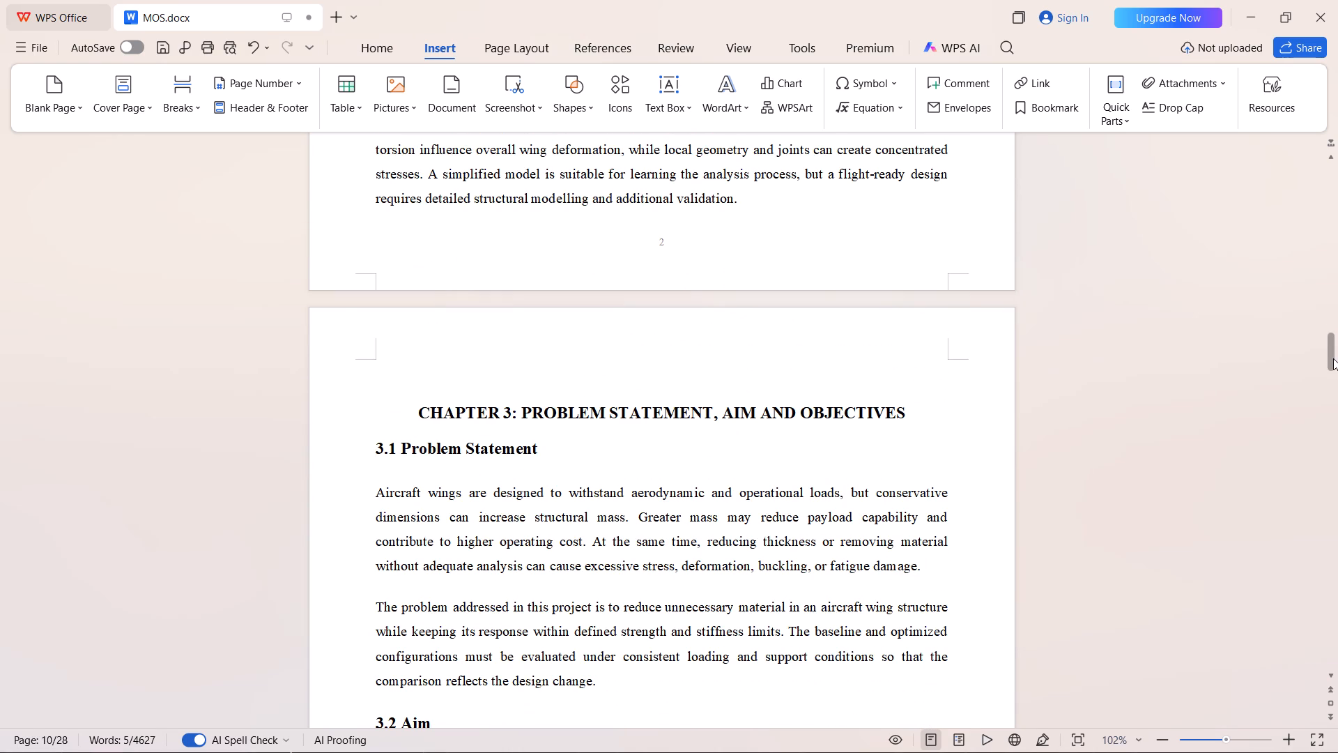
pyautogui.moveTo(1332, 359); pyautogui.dragTo(1326, 391, button='middle')
pyautogui.scroll(-1, 1323, 363)
pyautogui.moveTo(1325, 356); pyautogui.dragTo(1327, 358)
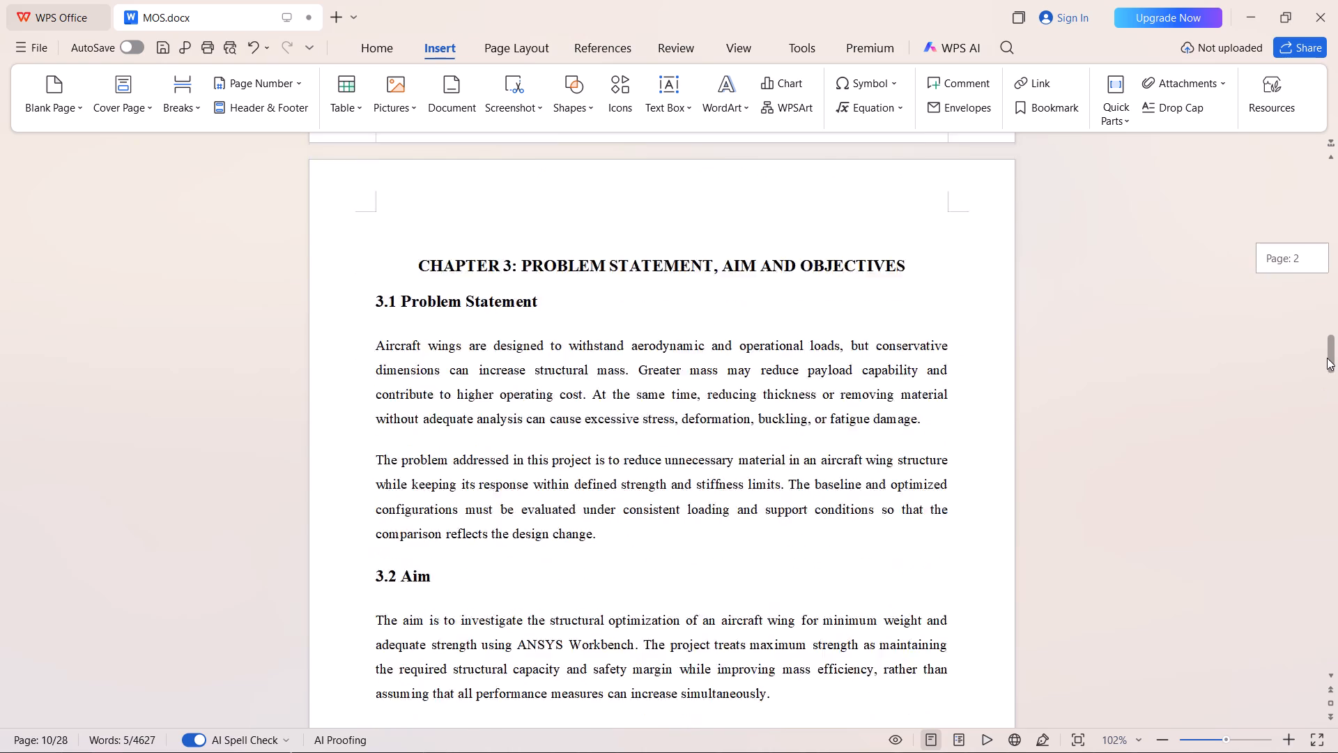
pyautogui.moveTo(1327, 358); pyautogui.dragTo(1337, 452)
pyautogui.scroll(-4, 1321, 370)
pyautogui.moveTo(1326, 415); pyautogui.dragTo(1337, 452, button='middle')
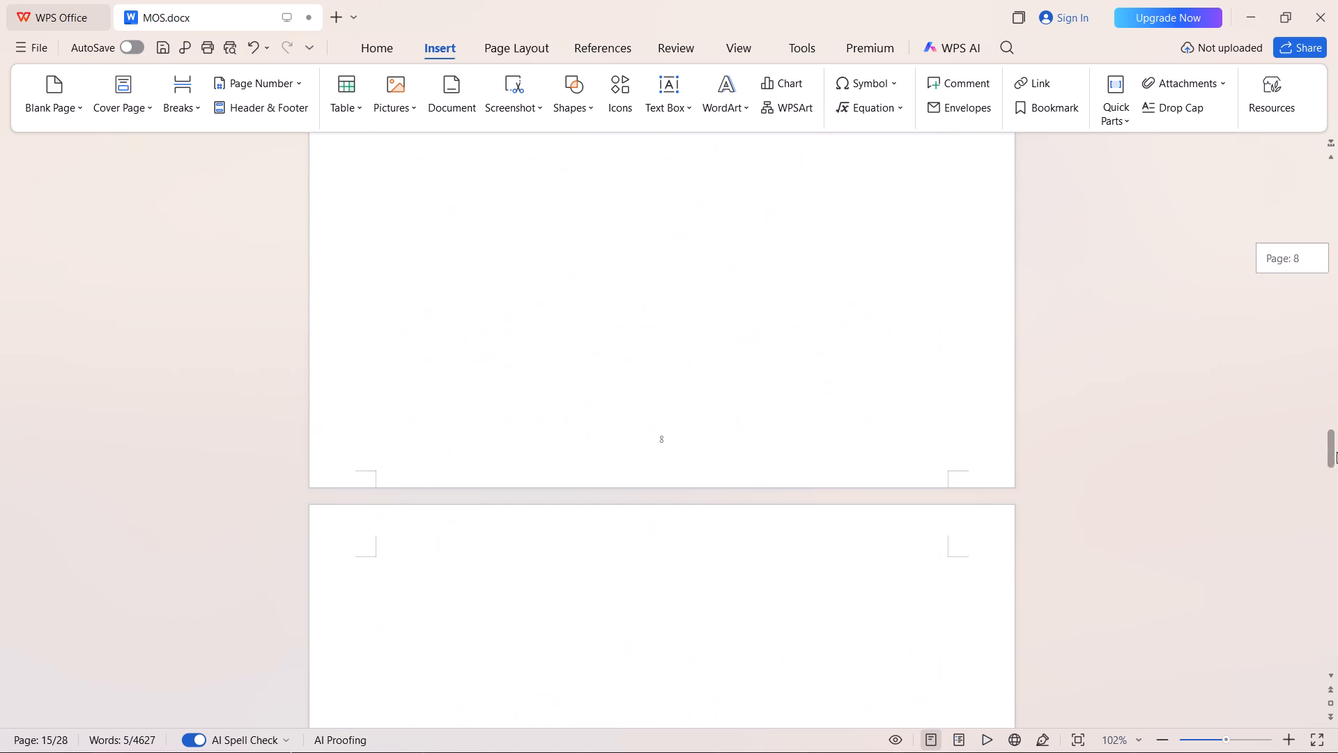
pyautogui.moveTo(1337, 452); pyautogui.dragTo(1337, 466, button='middle')
pyautogui.moveTo(1337, 452); pyautogui.dragTo(1337, 473)
pyautogui.moveTo(1337, 466); pyautogui.dragTo(1337, 473, button='right')
pyautogui.scroll(-1, 1337, 466)
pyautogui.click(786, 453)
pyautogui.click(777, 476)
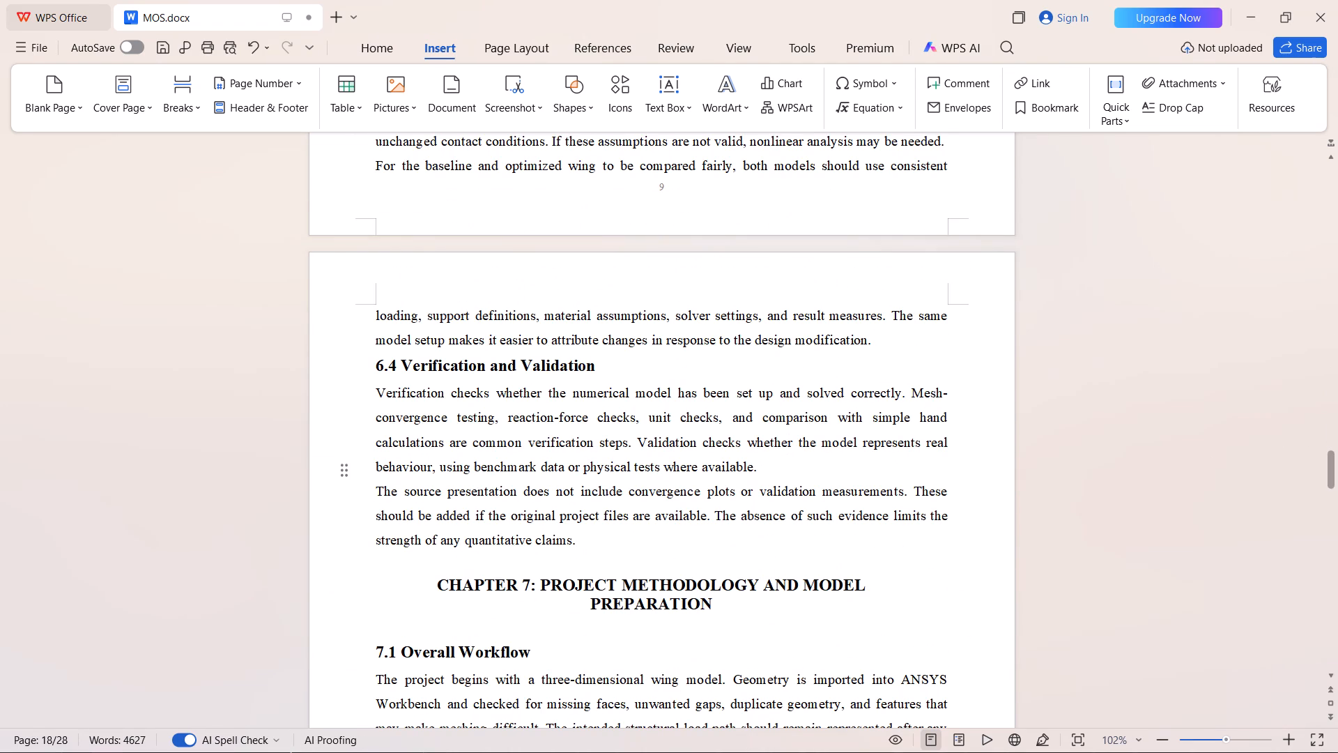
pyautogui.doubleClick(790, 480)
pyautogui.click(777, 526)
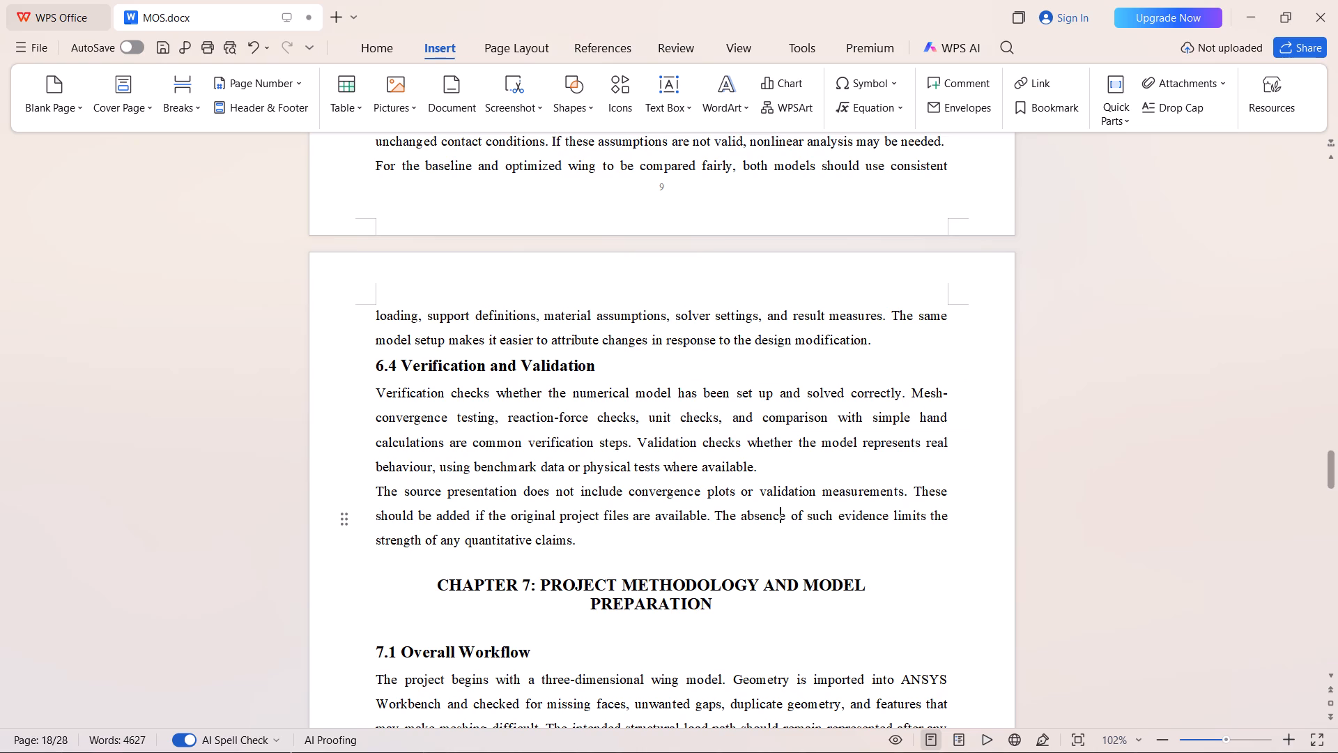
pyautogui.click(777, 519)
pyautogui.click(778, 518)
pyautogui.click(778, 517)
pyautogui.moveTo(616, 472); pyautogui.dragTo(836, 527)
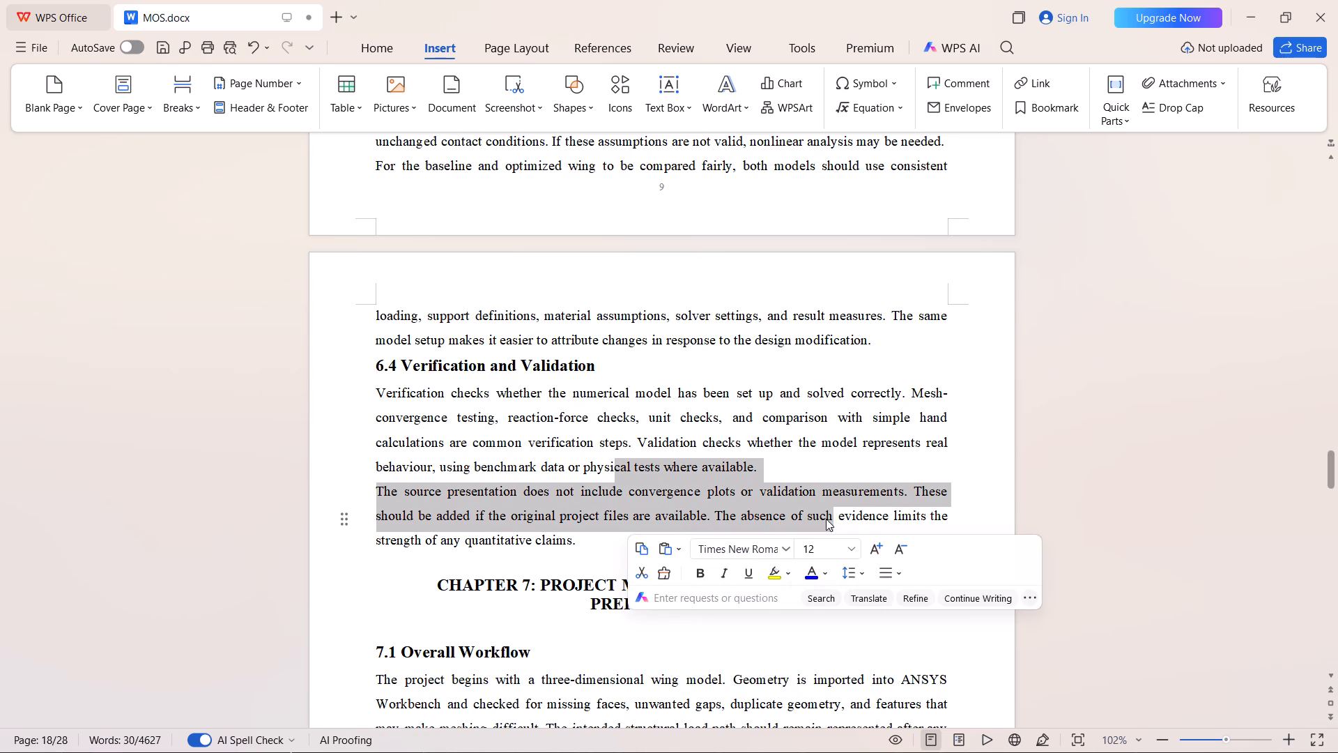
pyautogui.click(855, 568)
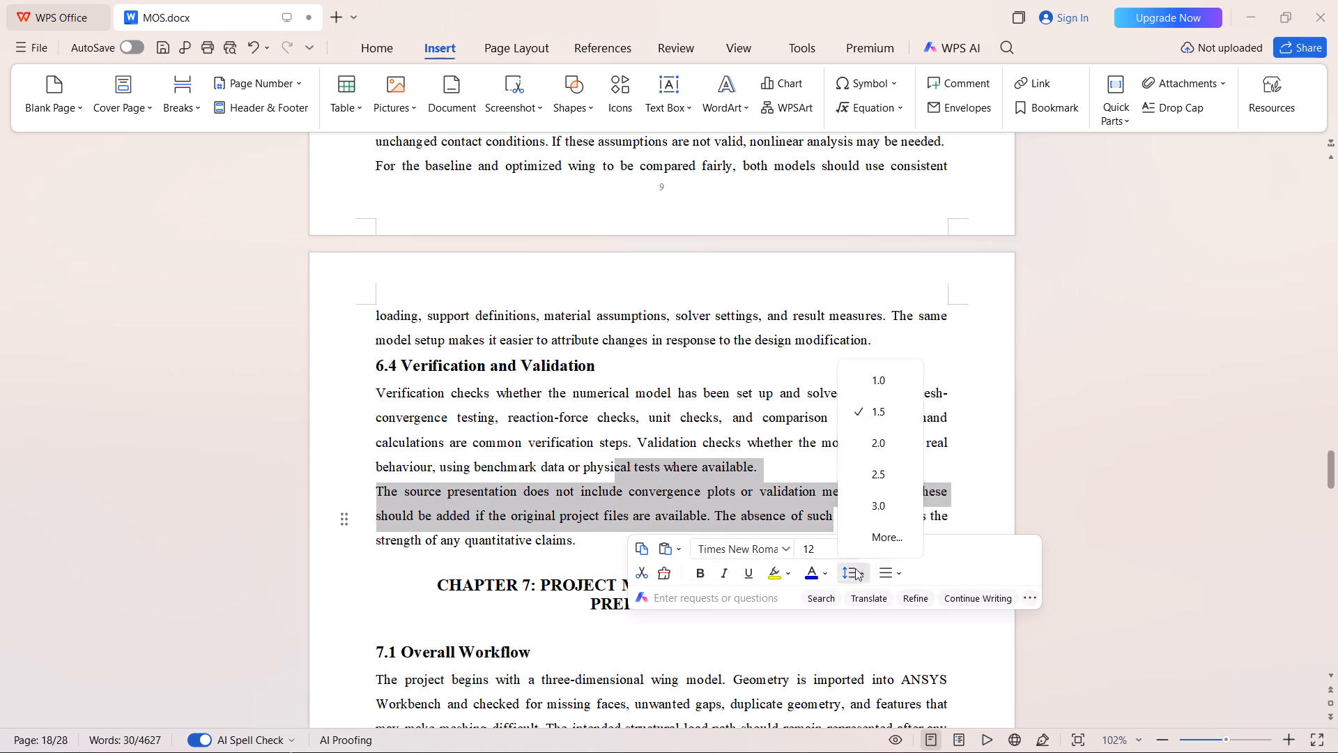
# Insert a blank line between the two paragraphs of section 6.4 Verification and Validation.
pyautogui.click(776, 463)
pyautogui.press('Return')
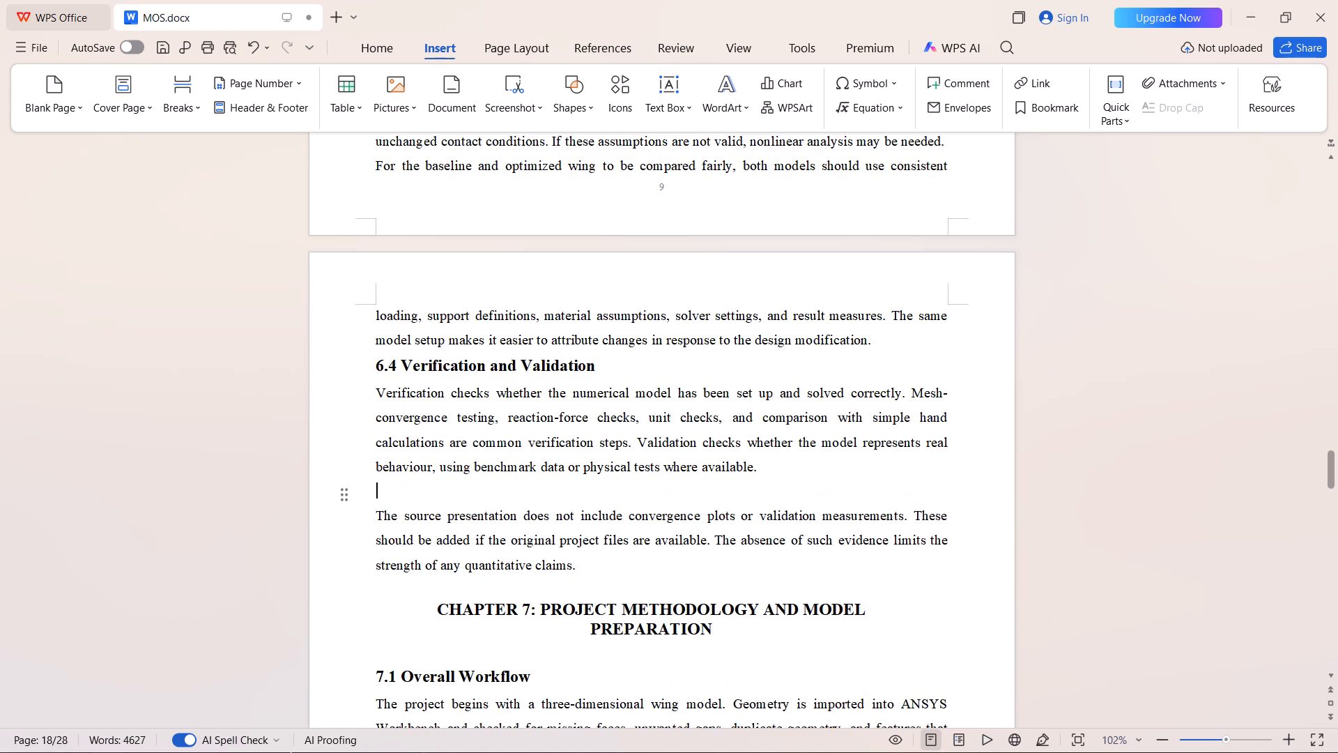
# Insert blank lines before the Chapter 7 title to push it onto a new page after section 6.4.
pyautogui.scroll(3, 797, 438)
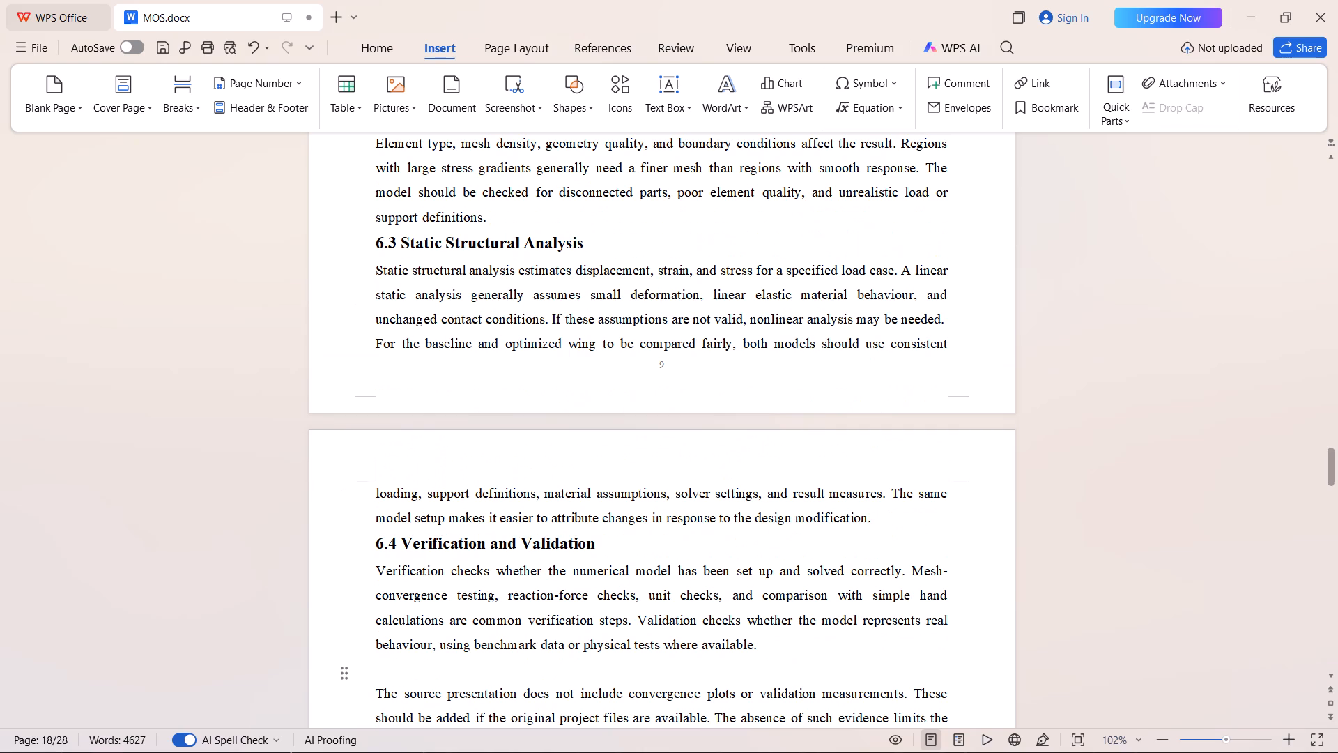
pyautogui.scroll(-7, 797, 439)
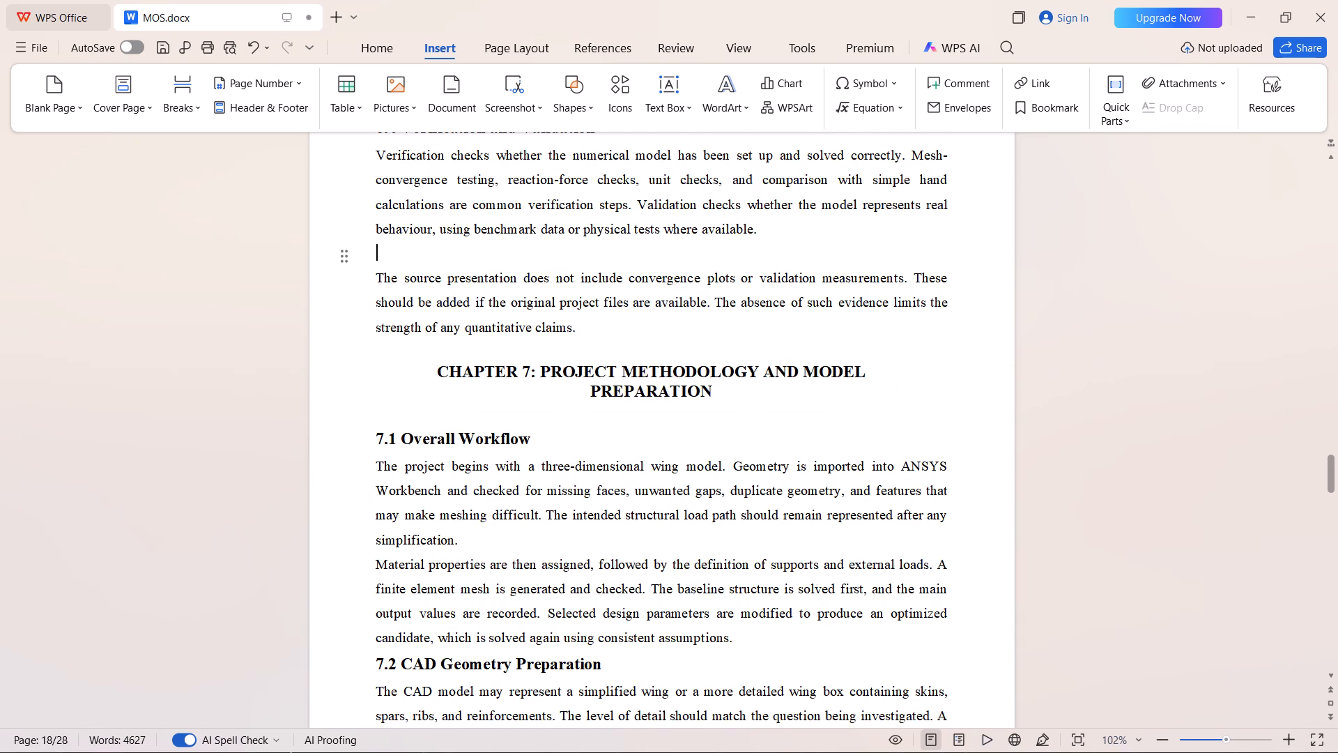
pyautogui.scroll(7, 798, 439)
pyautogui.scroll(-5, 602, 433)
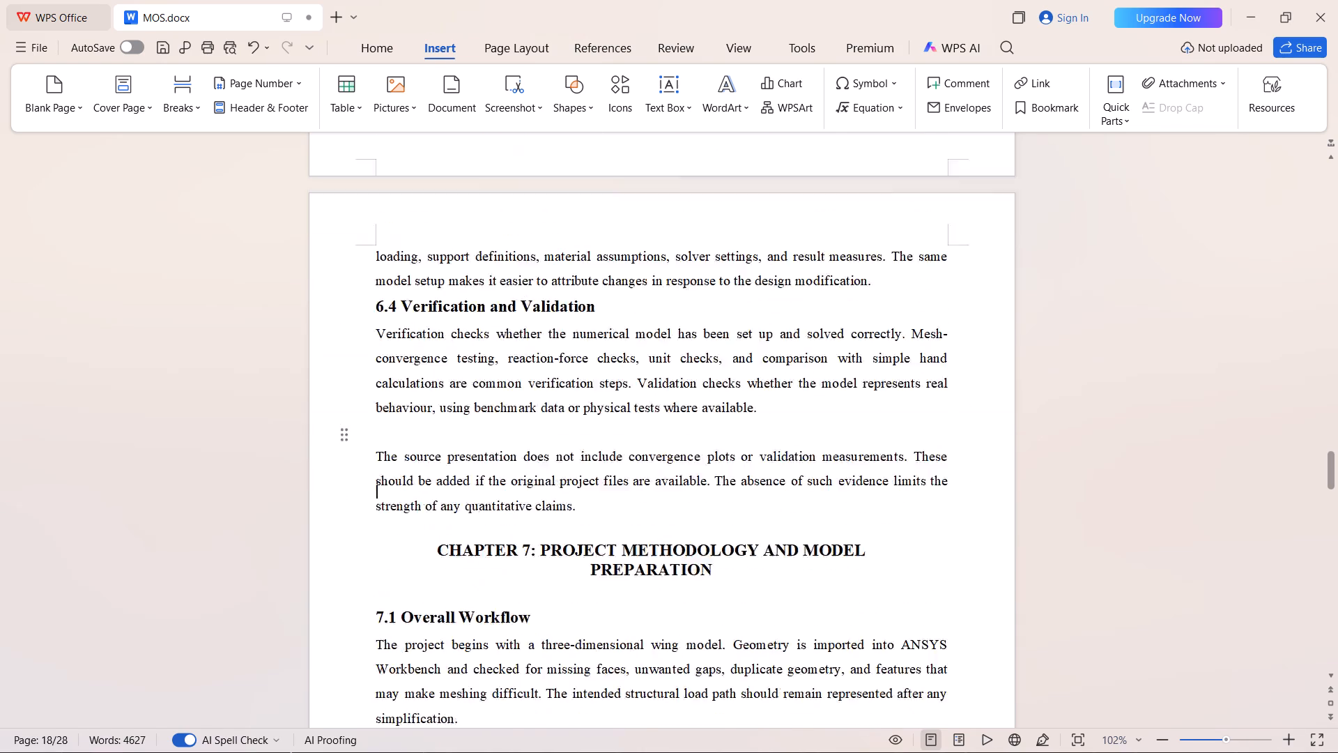
pyautogui.scroll(-3, 602, 433)
pyautogui.click(424, 317)
pyautogui.press('Return')
pyautogui.press('Return')
pyautogui.press('Return')
pyautogui.press('Return')
pyautogui.press('Return')
pyautogui.press('Return')
pyautogui.press('Return')
pyautogui.press('Return')
pyautogui.press('Return')
pyautogui.press('Return')
pyautogui.press('Return')
pyautogui.press('Return')
pyautogui.press('Return')
pyautogui.press('Return')
pyautogui.press('Return')
pyautogui.press('Return')
pyautogui.press('Return')
pyautogui.press('Return')
pyautogui.press('Return')
pyautogui.press('Return')
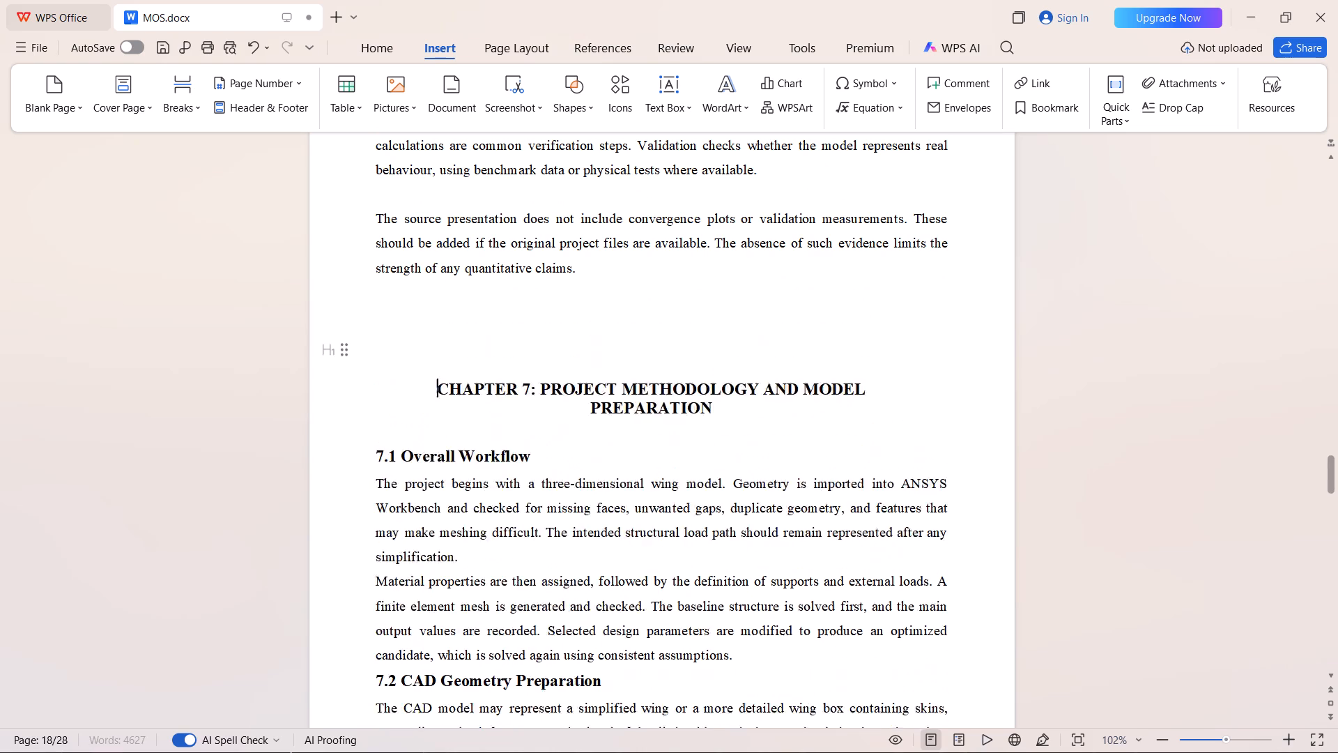
pyautogui.scroll(6, 449, 333)
pyautogui.press('Return')
pyautogui.scroll(2, 449, 333)
pyautogui.scroll(-6, 463, 337)
pyautogui.press('Return')
pyautogui.press('Return')
pyautogui.press('Return')
# Delete the blank lines and indentation before the Chapter 6 title so it sits on one line at the page's beginning.
pyautogui.scroll(-13, 463, 337)
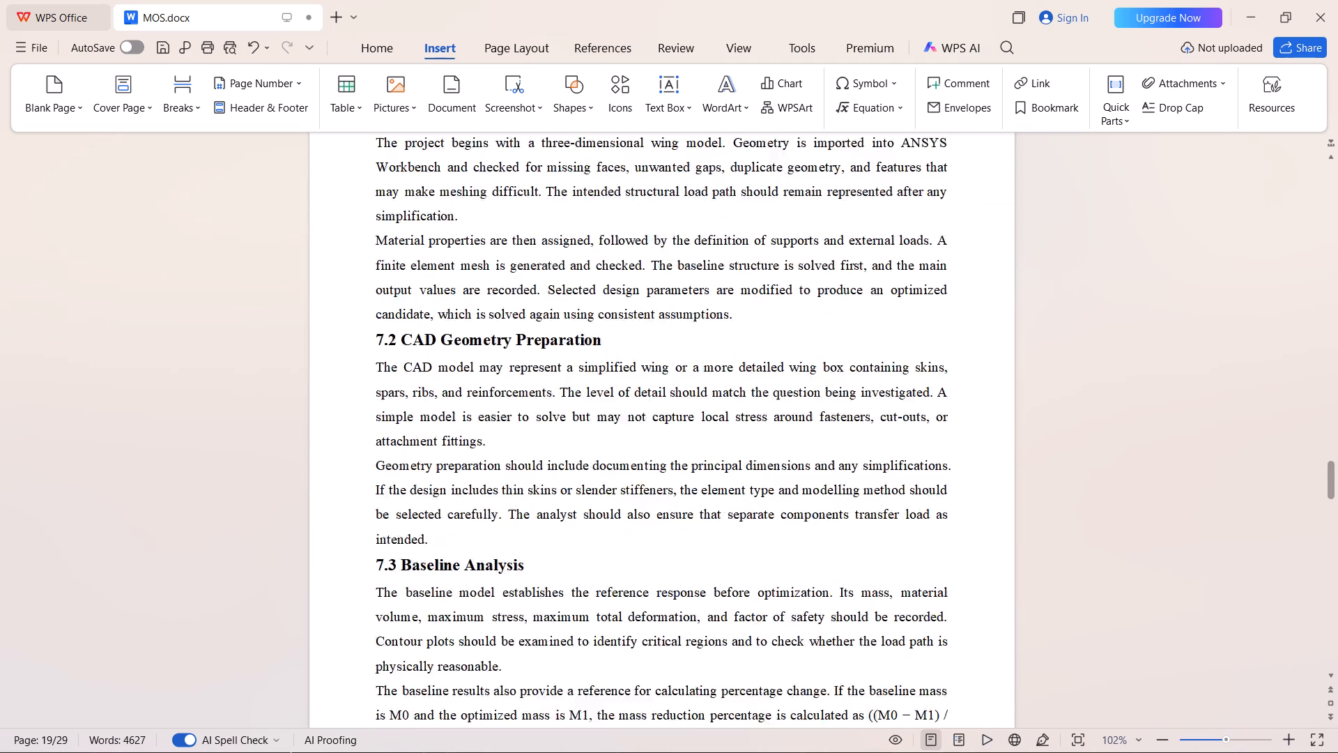
pyautogui.scroll(-20, 472, 335)
pyautogui.scroll(-8, 472, 335)
pyautogui.scroll(12, 508, 296)
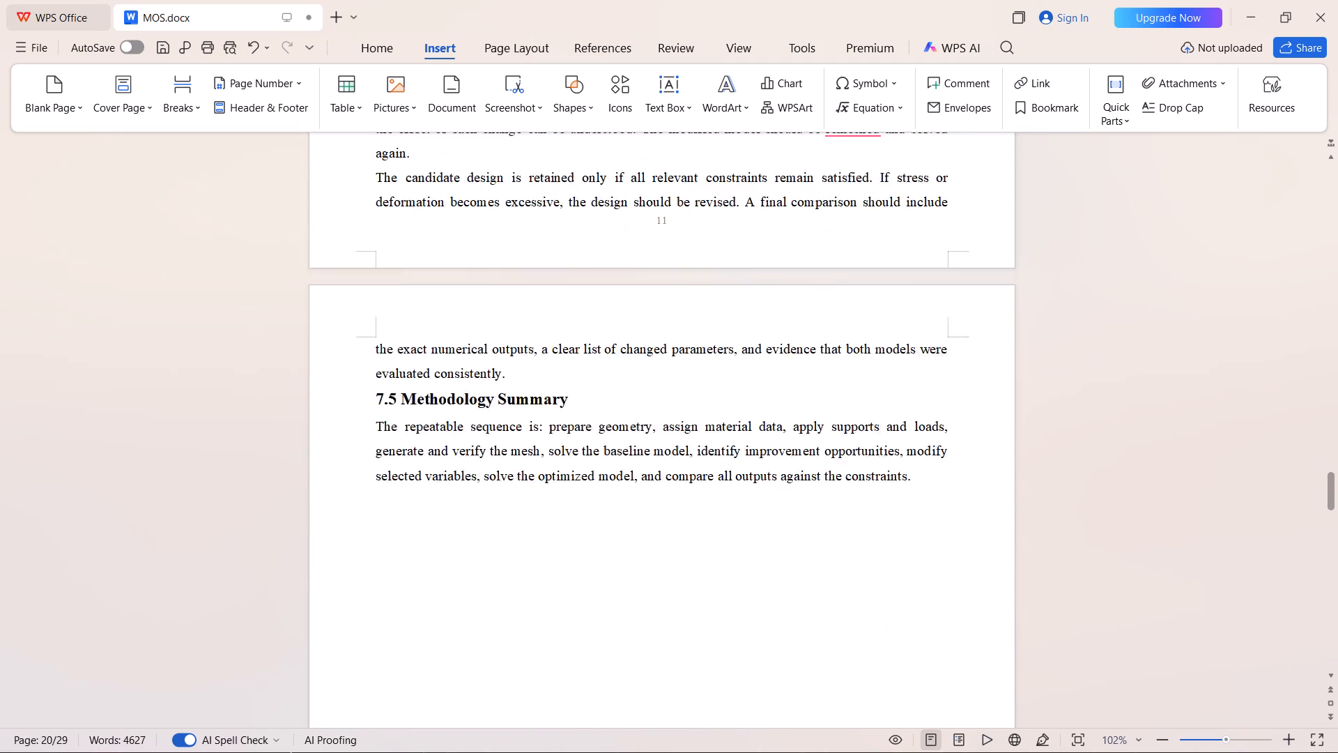
pyautogui.scroll(20, 513, 298)
pyautogui.scroll(20, 513, 298)
pyautogui.scroll(4, 513, 298)
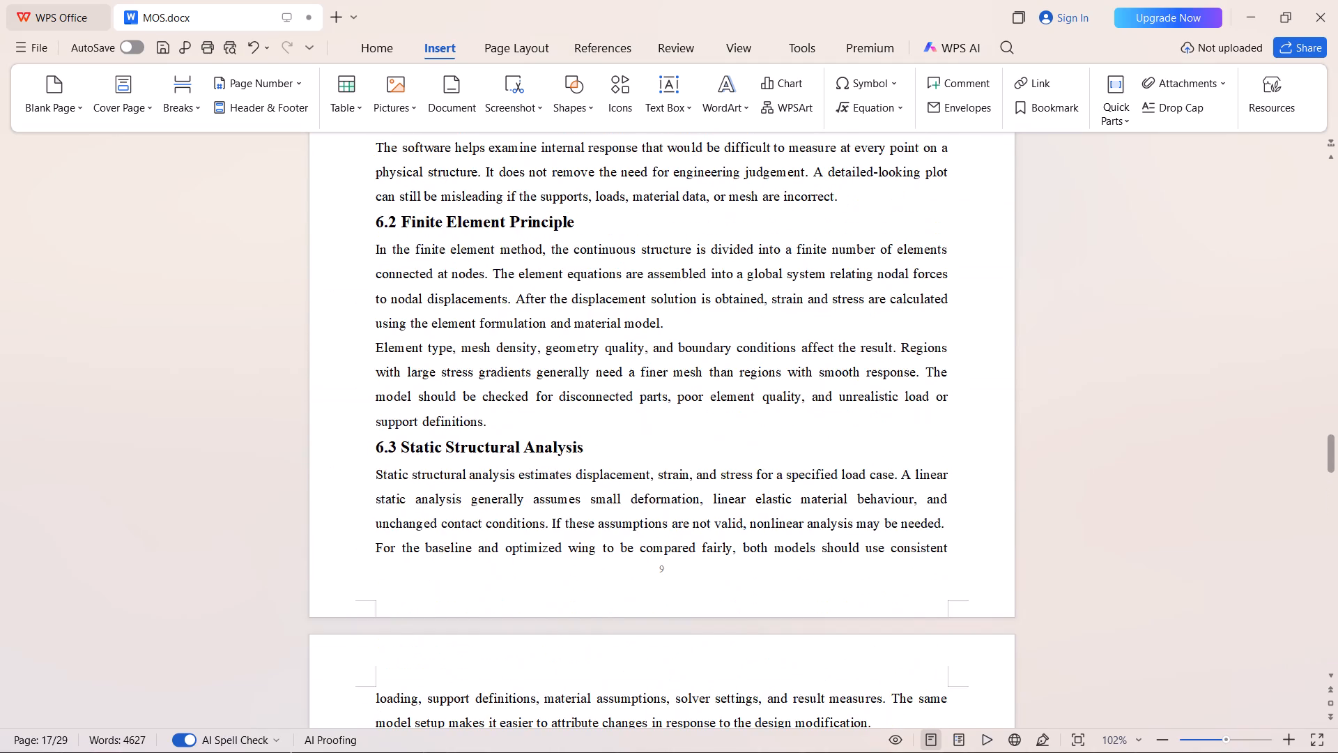
pyautogui.scroll(9, 510, 298)
pyautogui.scroll(-3, 510, 298)
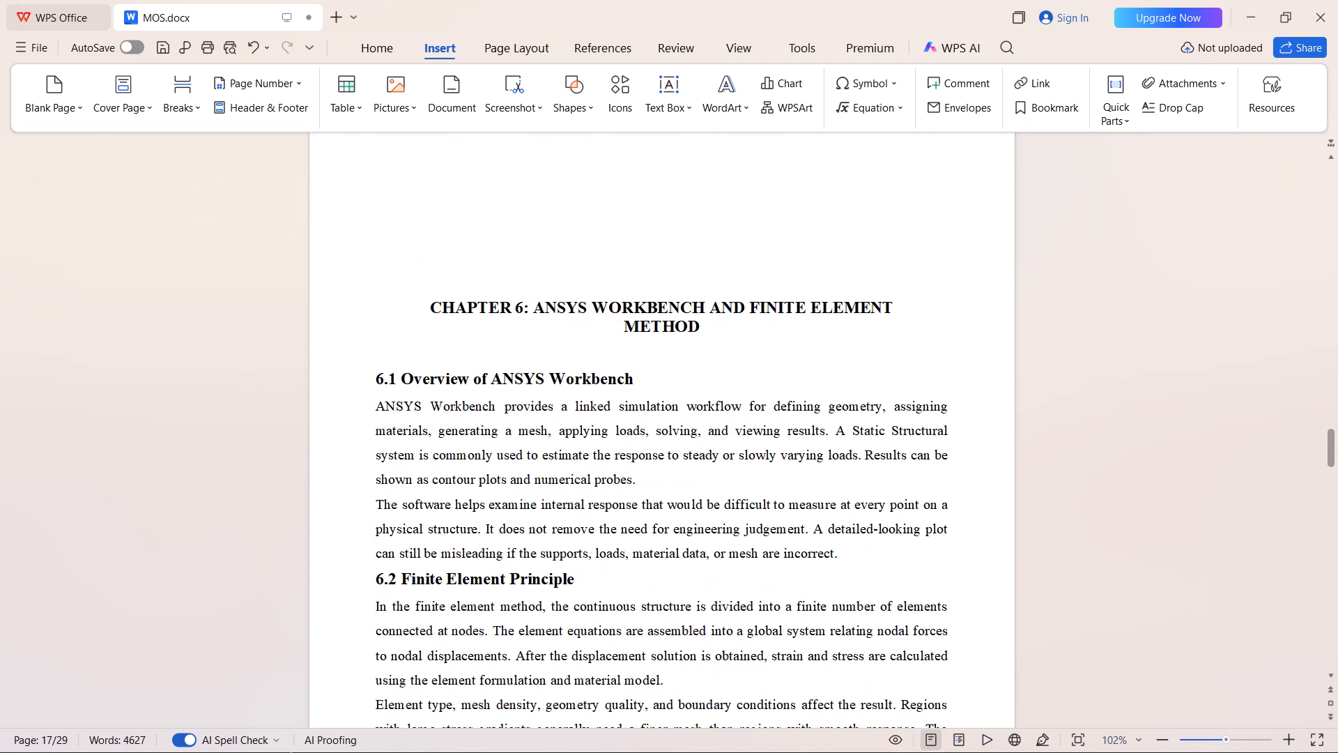
pyautogui.click(422, 313)
pyautogui.press('BackSpace')
pyautogui.press('BackSpace')
pyautogui.press('BackSpace')
pyautogui.press('BackSpace')
pyautogui.press('BackSpace')
pyautogui.press('BackSpace')
pyautogui.scroll(5, 437, 310)
pyautogui.press('BackSpace')
pyautogui.press('BackSpace')
pyautogui.press('BackSpace')
pyautogui.press('BackSpace')
pyautogui.press('BackSpace')
pyautogui.press('BackSpace')
pyautogui.press('BackSpace')
pyautogui.press('BackSpace')
pyautogui.press('BackSpace')
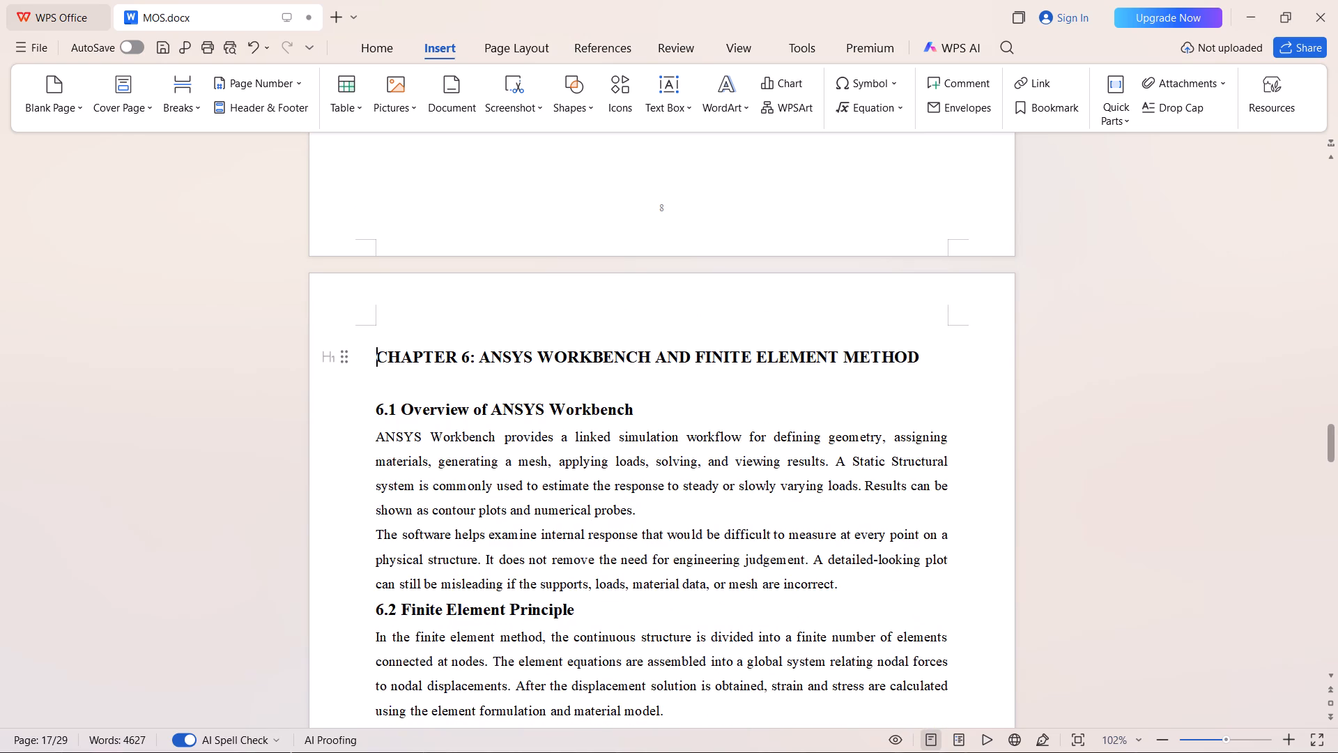
# Center the title CHAPTER 6: ANSYS WORKBENCH AND FINITE ELEMENT METHOD.
pyautogui.moveTo(371, 363); pyautogui.dragTo(829, 376)
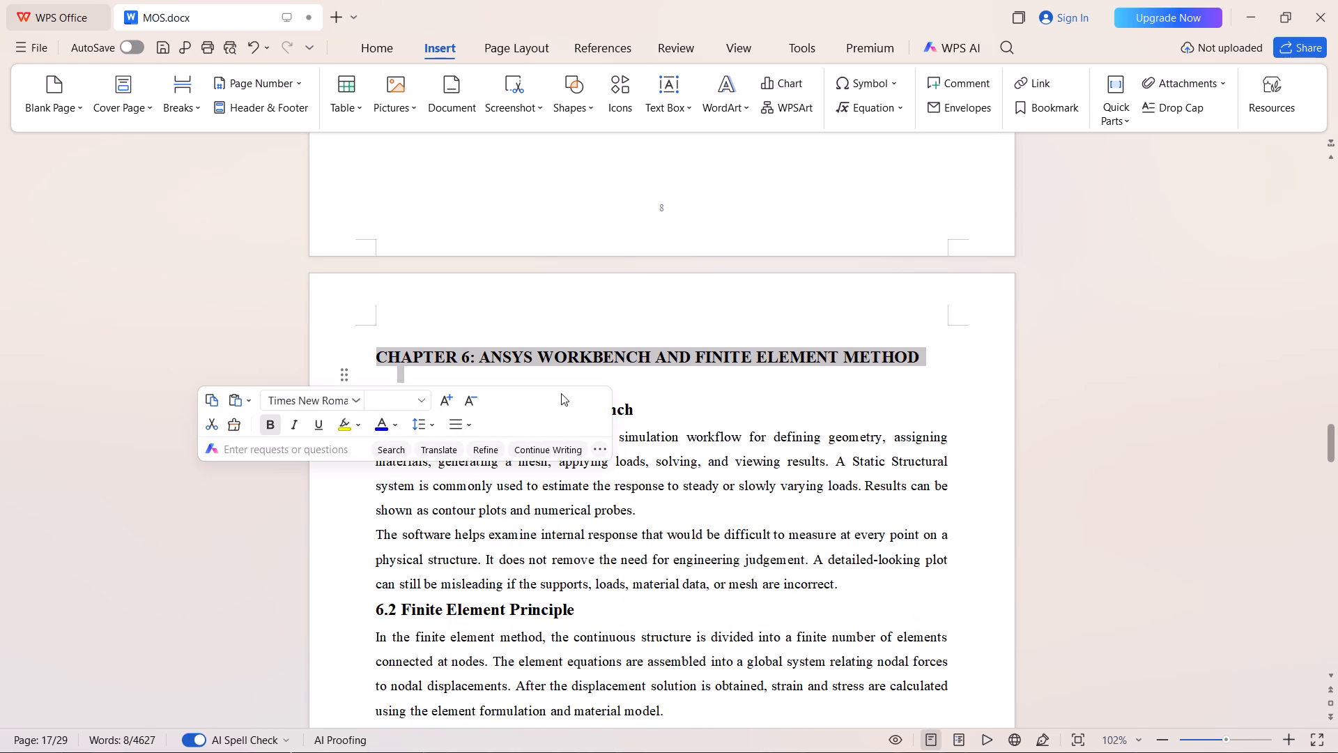
pyautogui.click(472, 418)
pyautogui.click(476, 490)
pyautogui.scroll(-1, 742, 397)
pyautogui.click(757, 359)
# Insert blank lines between the two paragraphs of section 6.3 Static Structural Analysis and before the 6.4 Verification and Validation heading.
pyautogui.scroll(-16, 755, 359)
pyautogui.scroll(-8, 755, 359)
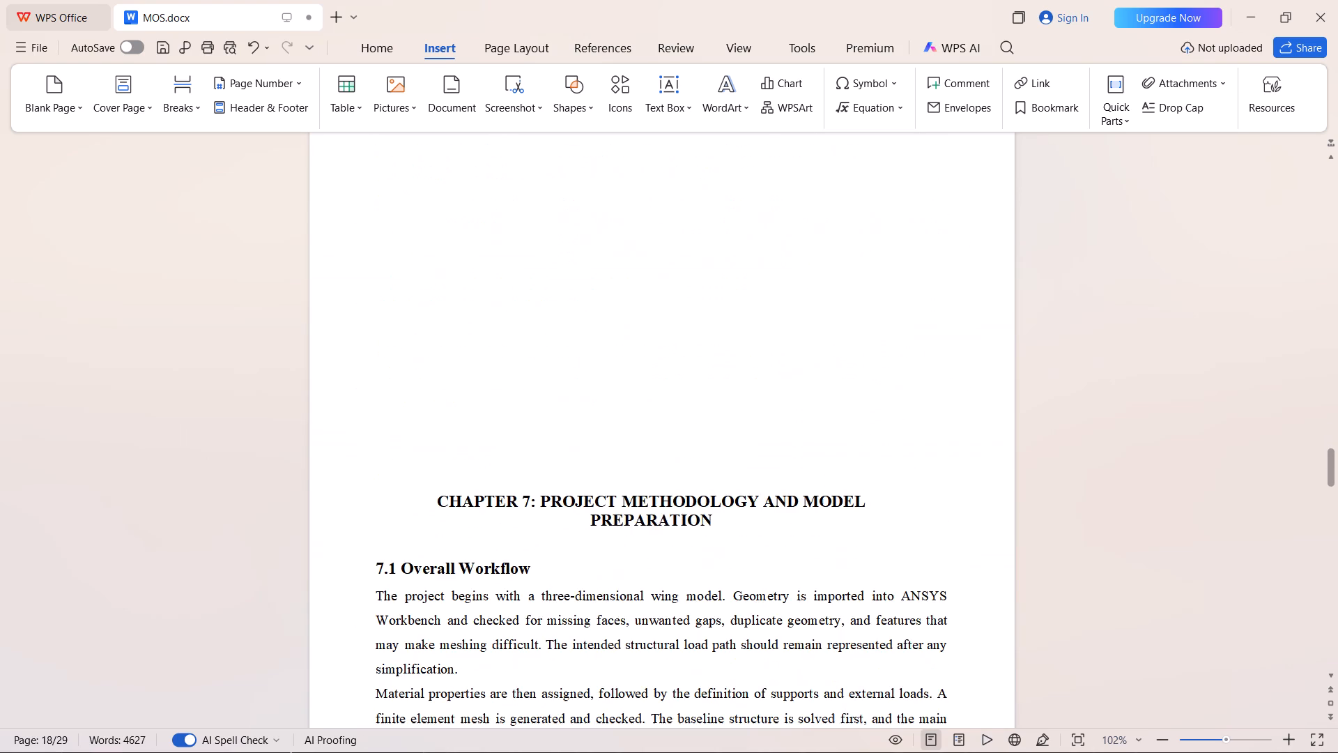
pyautogui.scroll(-1, 755, 359)
pyautogui.scroll(16, 537, 409)
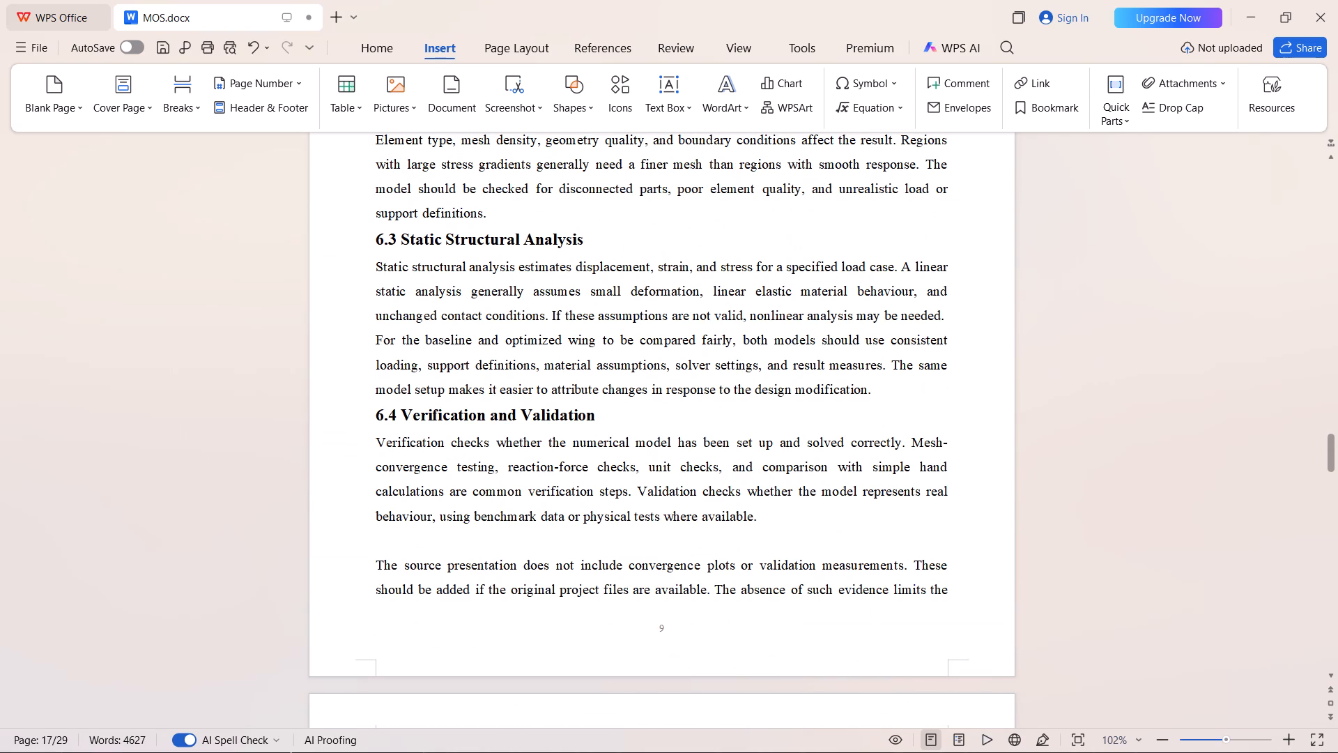
pyautogui.click(374, 565)
pyautogui.click(947, 318)
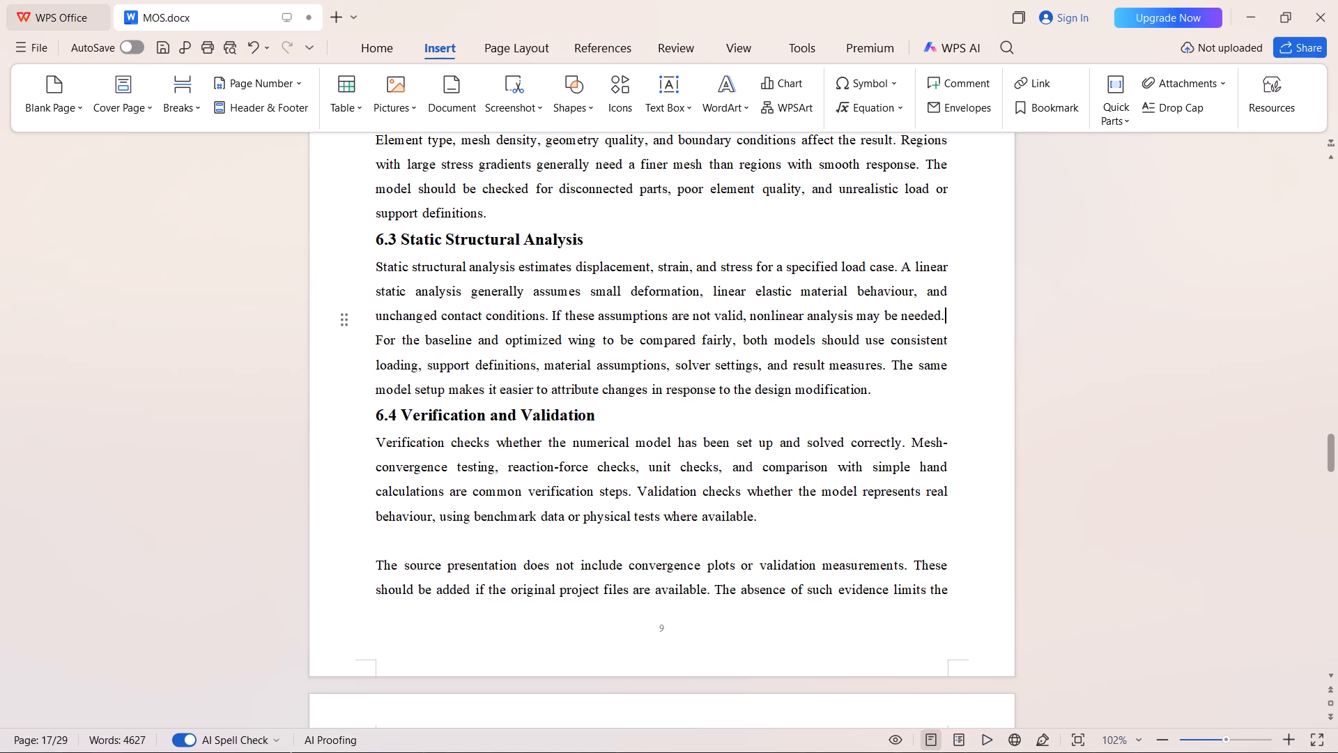
pyautogui.press('Return')
pyautogui.scroll(2, 954, 318)
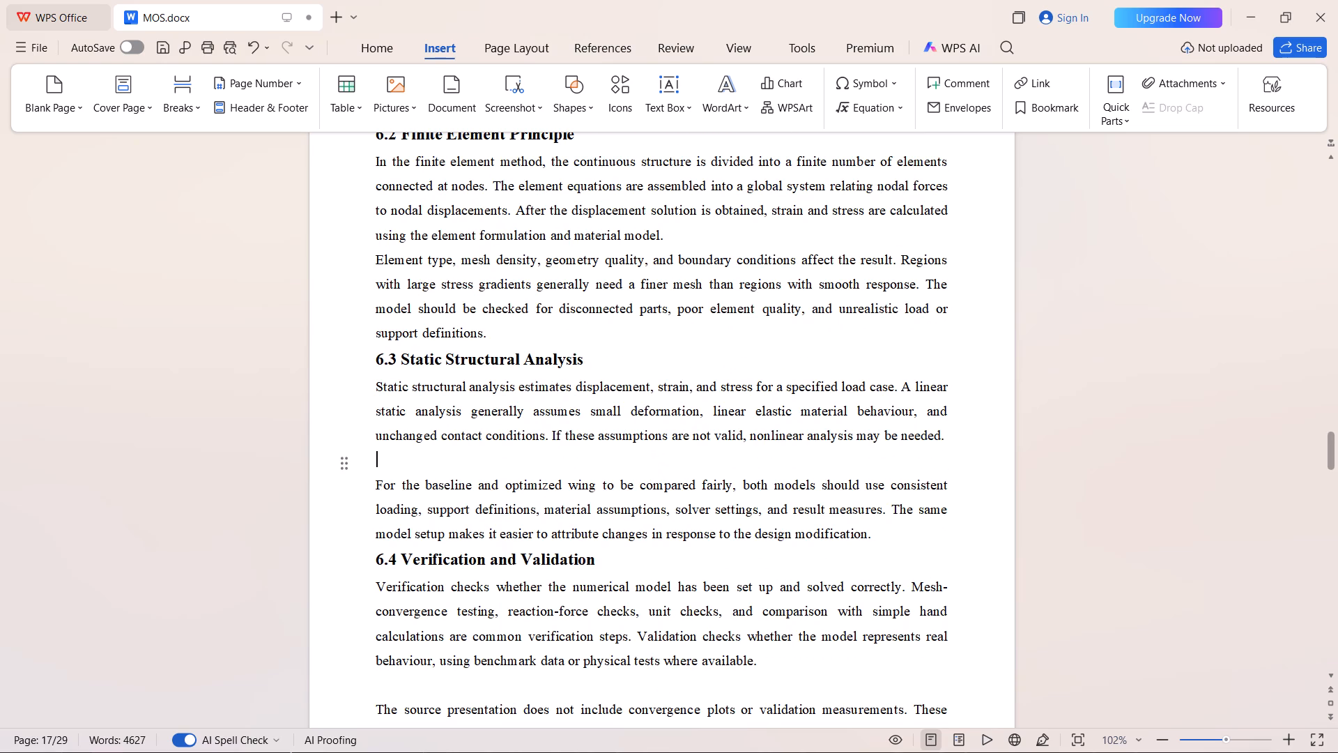
pyautogui.click(894, 528)
pyautogui.press('Return')
pyautogui.scroll(-2, 894, 528)
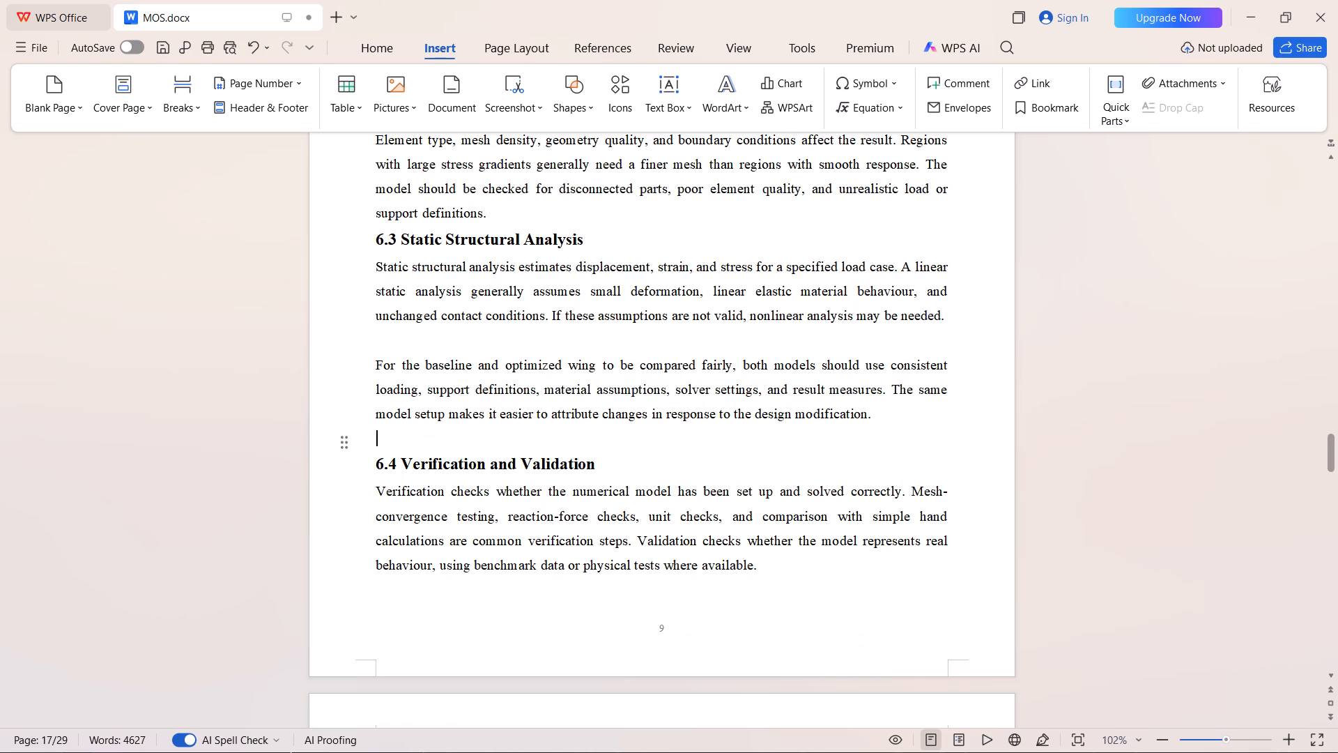
# Review the heading and paragraph spacing from the front pages through the earlier chapters up to the Chapter 6 title.
pyautogui.scroll(-4, 603, 455)
pyautogui.scroll(5, 601, 455)
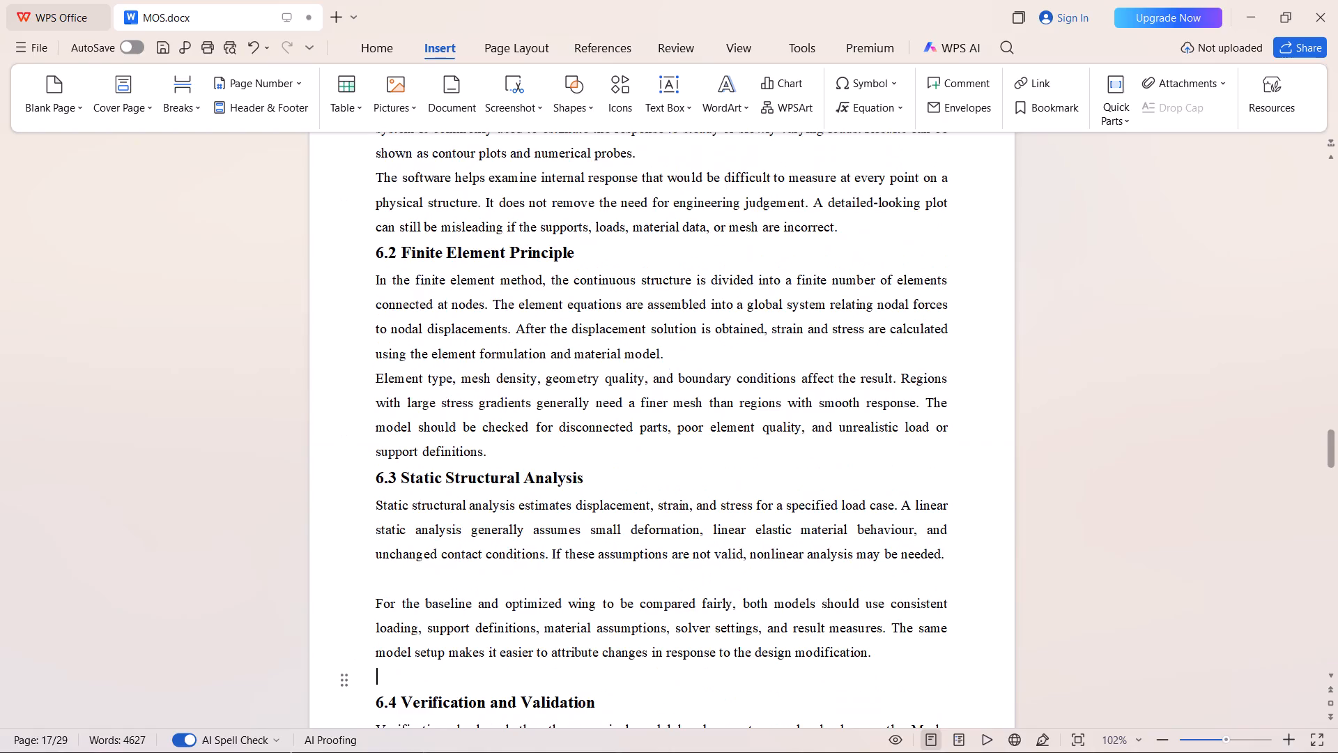
pyautogui.scroll(7, 599, 452)
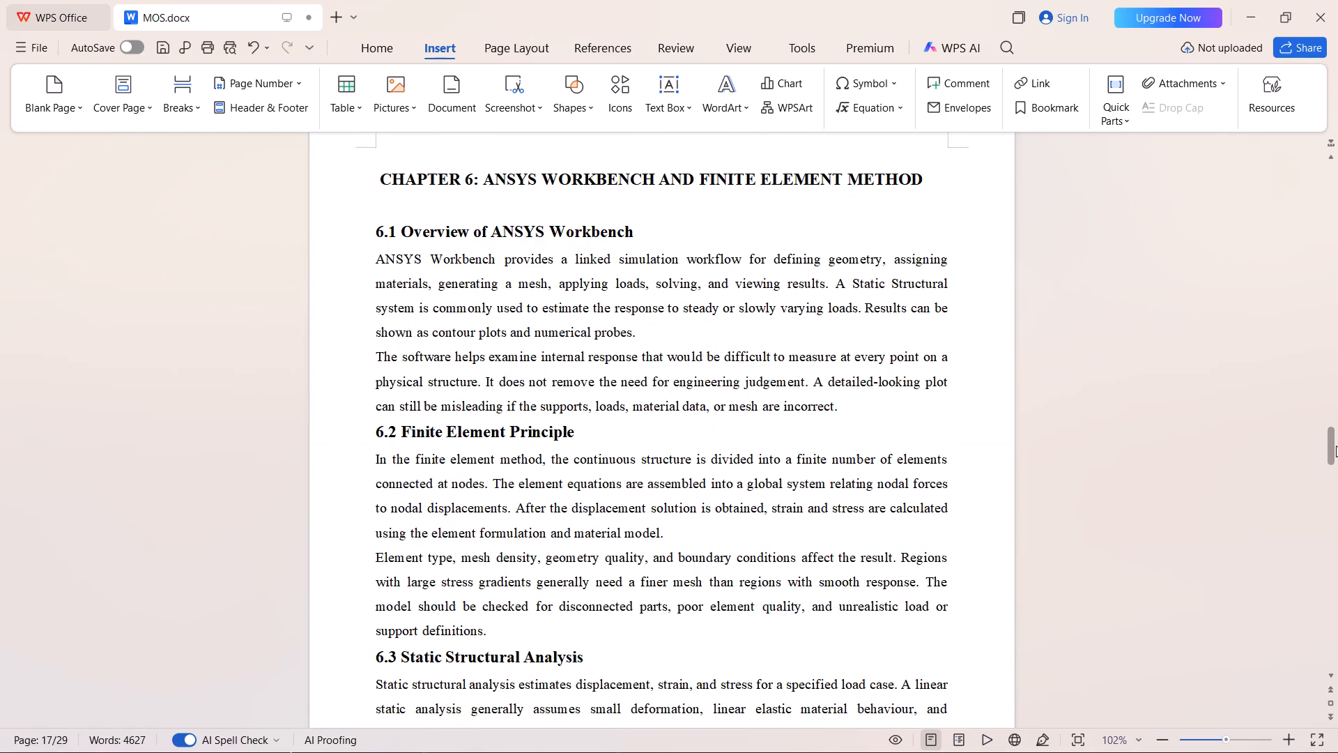
pyautogui.moveTo(1330, 448); pyautogui.dragTo(1318, 215)
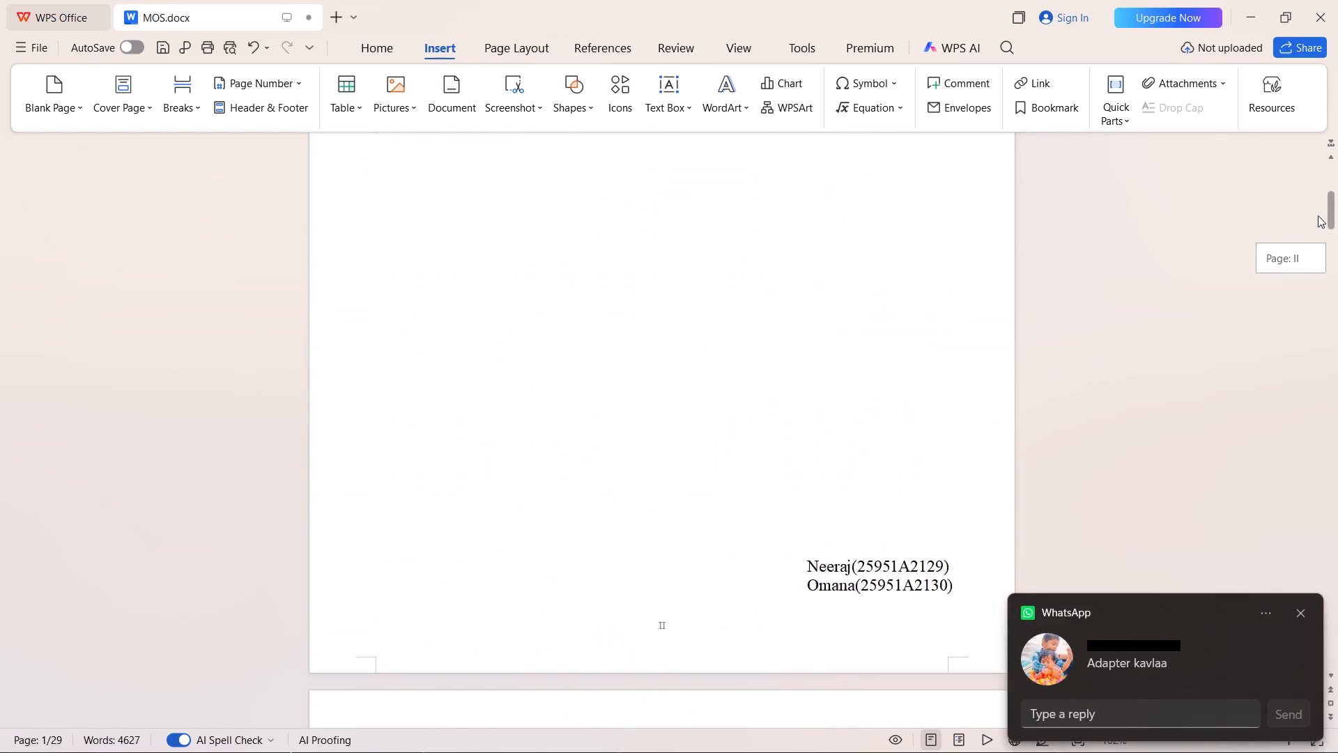
pyautogui.moveTo(1318, 215); pyautogui.dragTo(1318, 272)
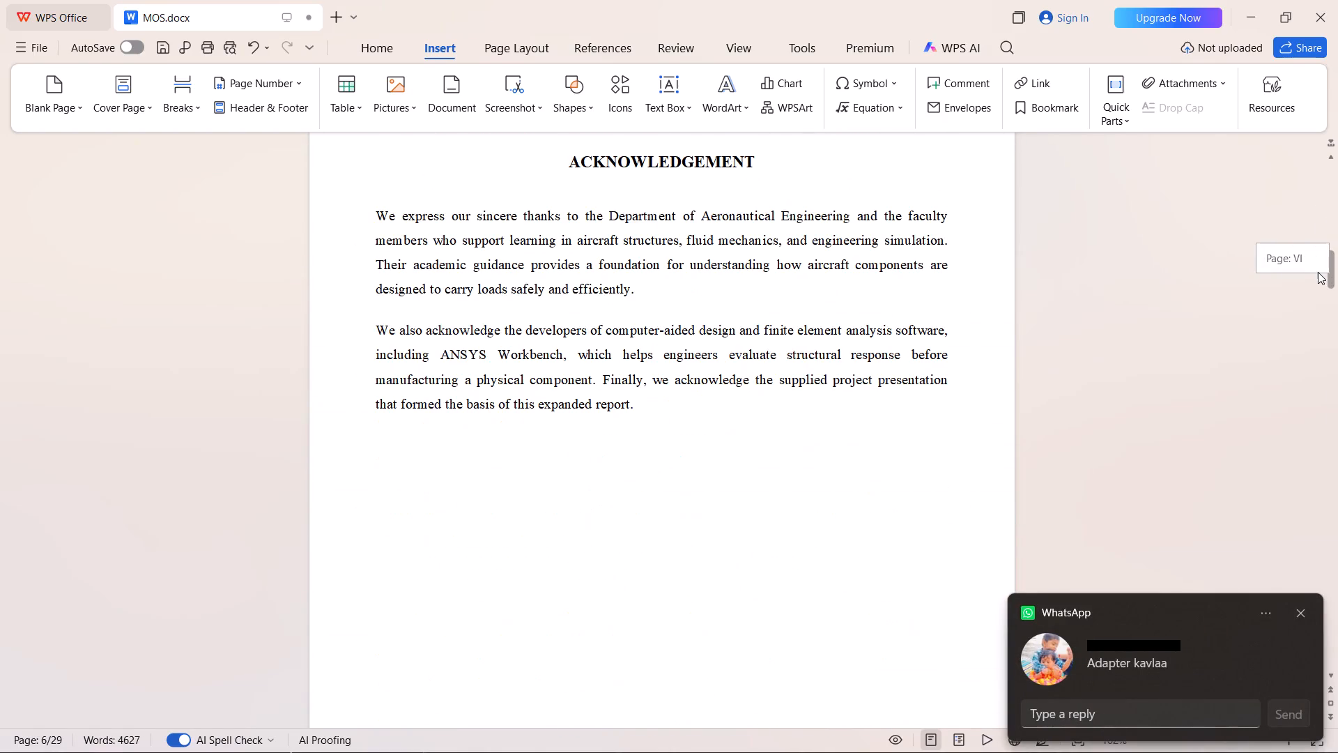
pyautogui.moveTo(1318, 272); pyautogui.dragTo(1325, 291)
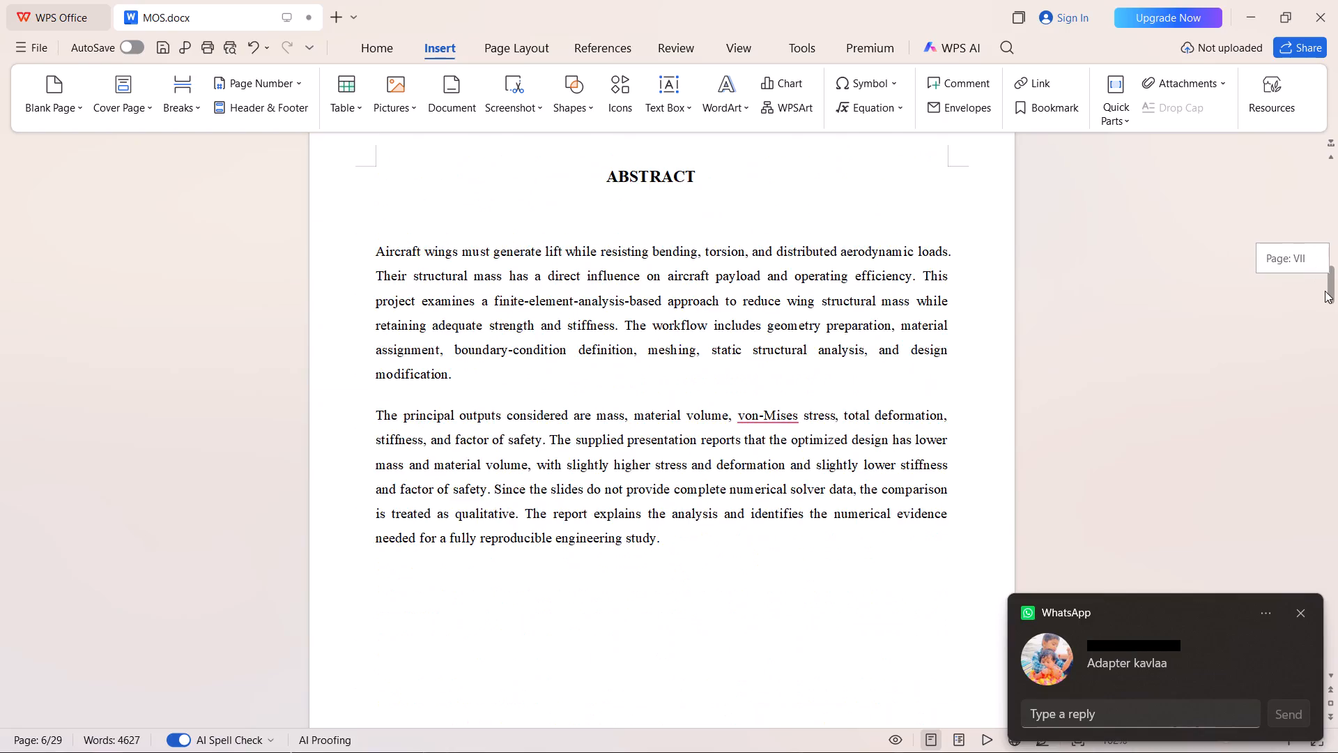
pyautogui.moveTo(1325, 291); pyautogui.dragTo(1333, 319)
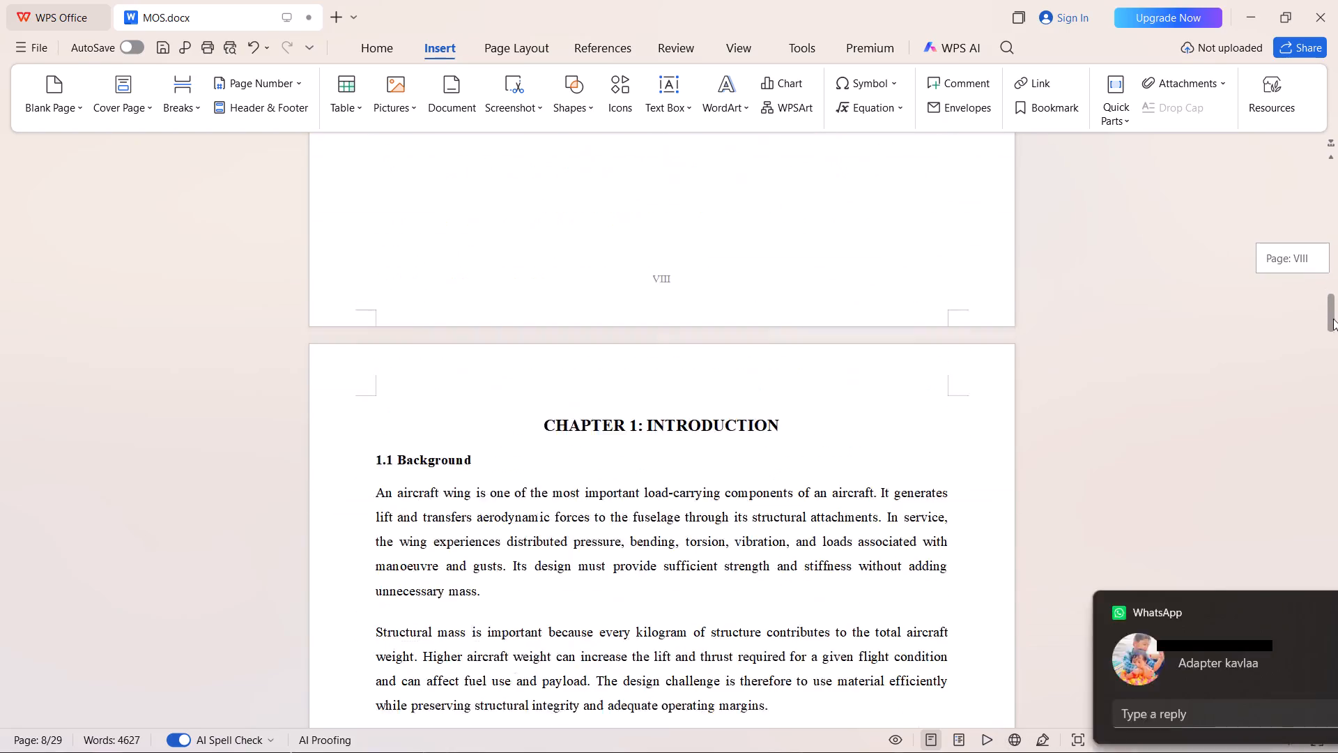
pyautogui.moveTo(1333, 319); pyautogui.dragTo(1332, 314)
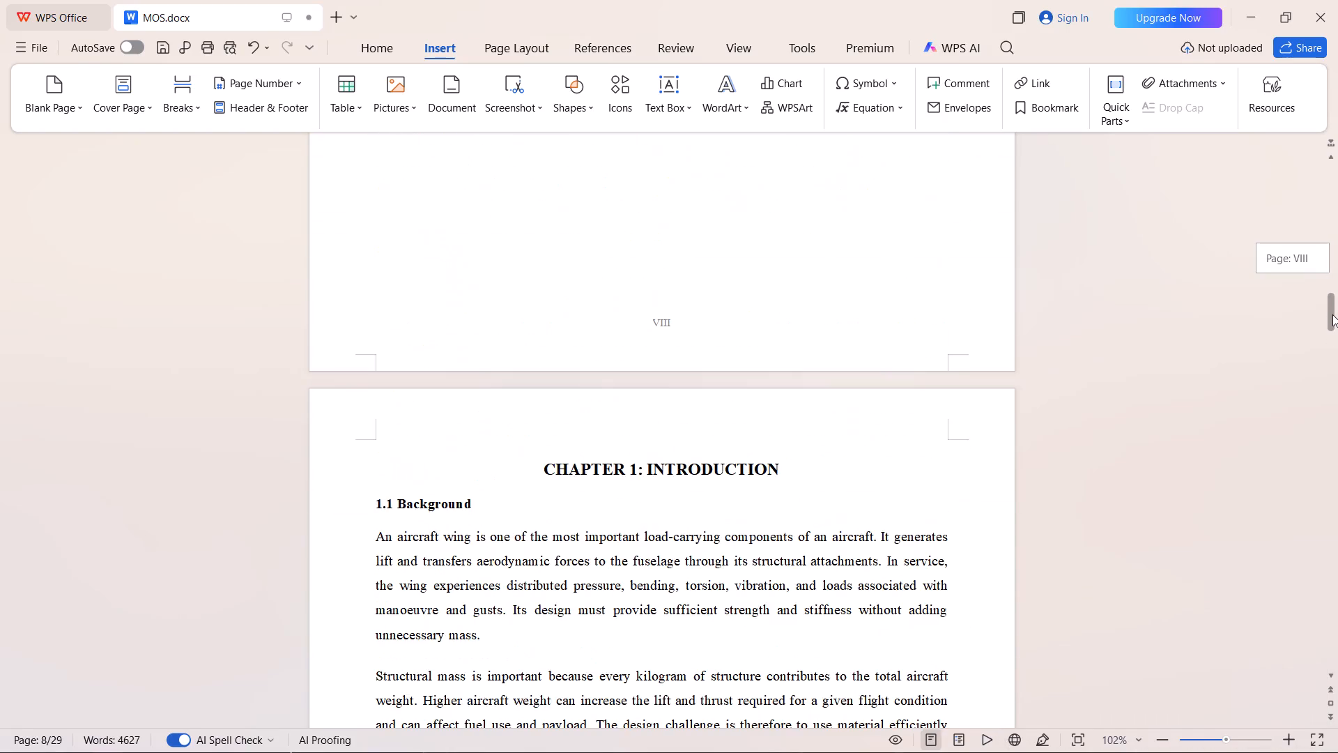
pyautogui.moveTo(1332, 314); pyautogui.dragTo(1333, 356)
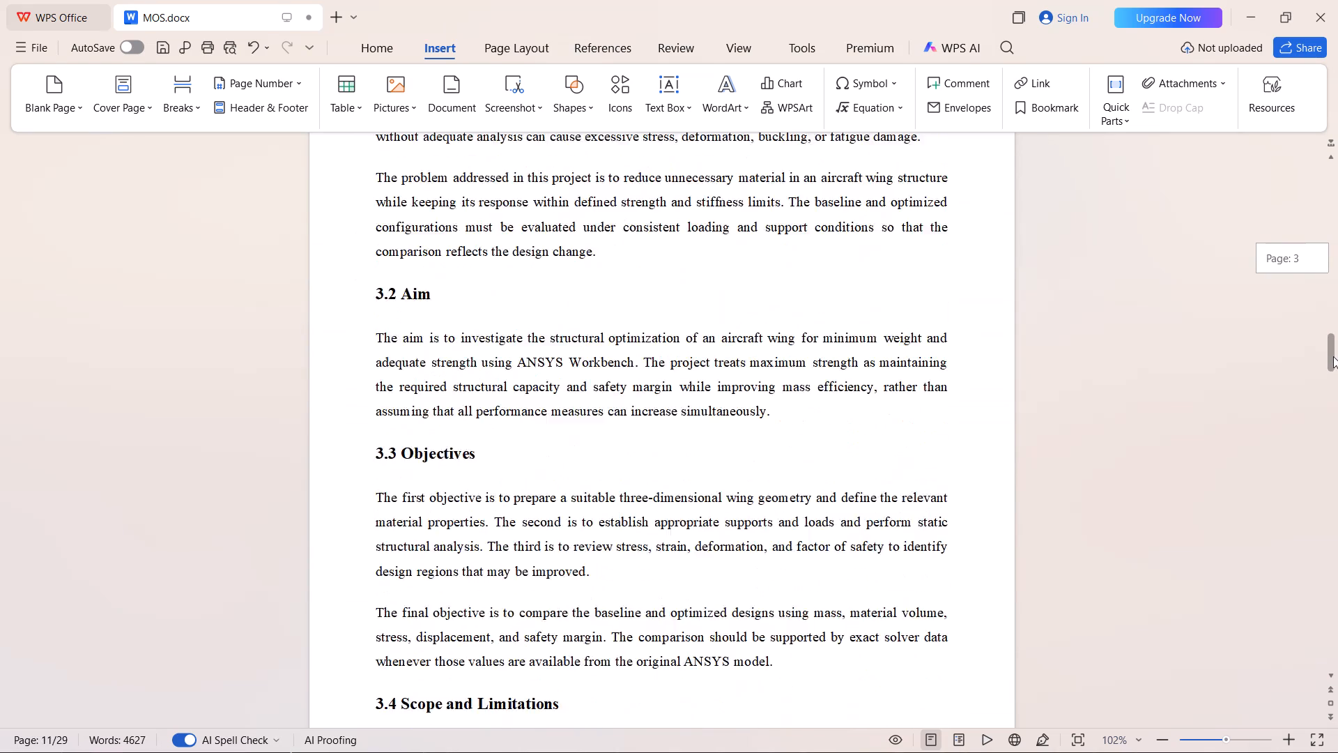
pyautogui.moveTo(1333, 356); pyautogui.dragTo(1326, 396)
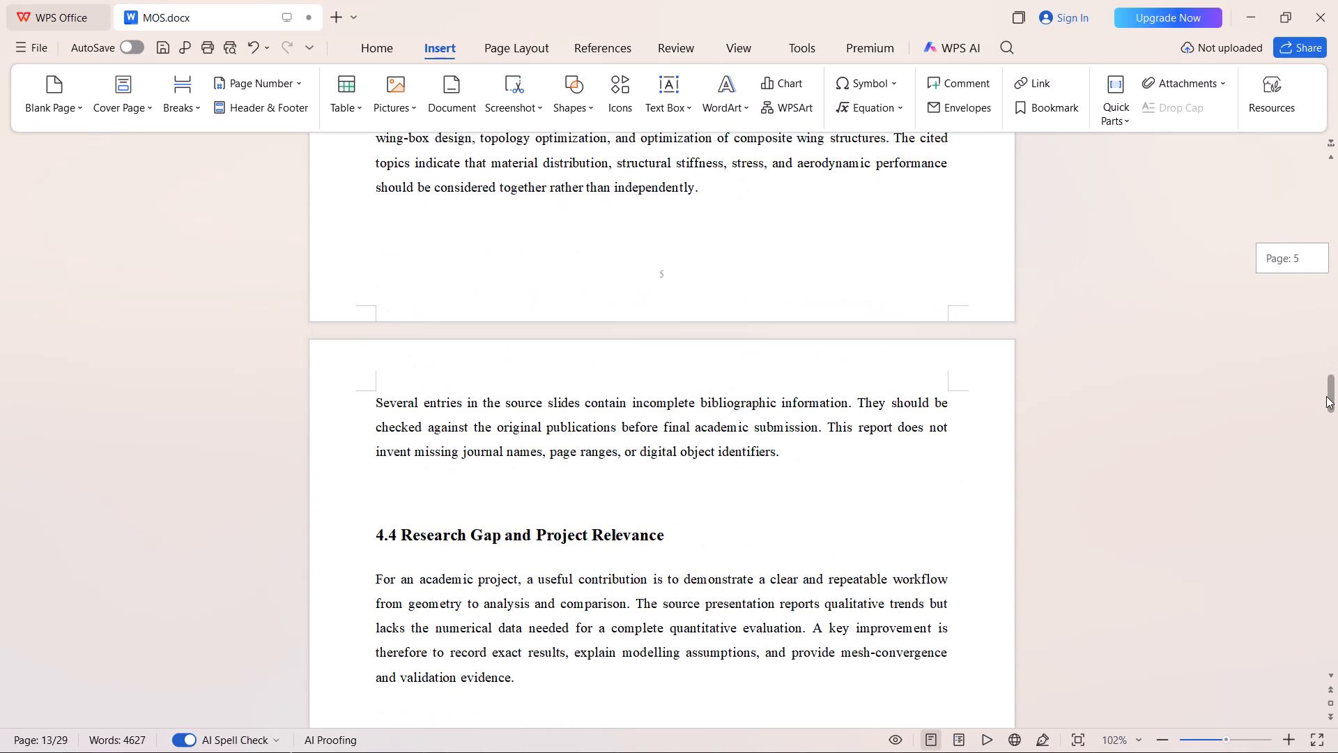
pyautogui.moveTo(1326, 396); pyautogui.dragTo(1317, 437)
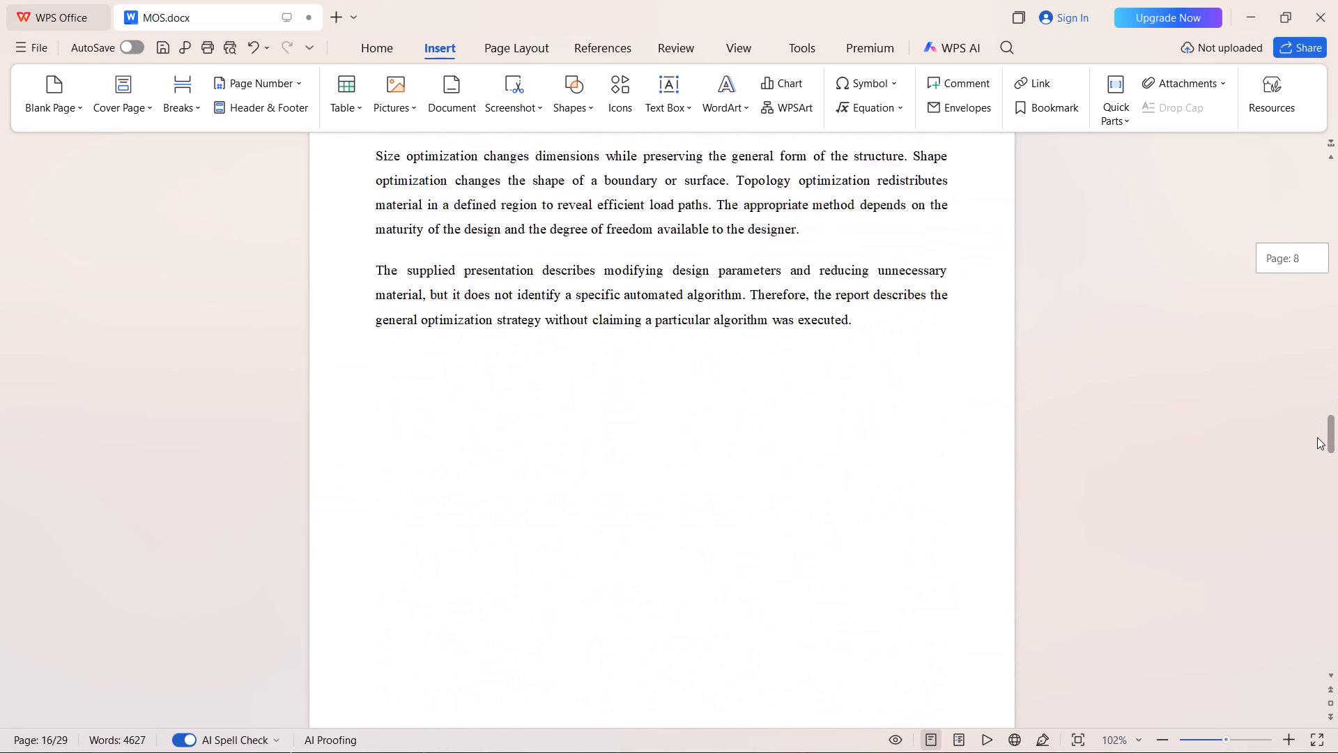
pyautogui.moveTo(1317, 437); pyautogui.dragTo(1314, 443)
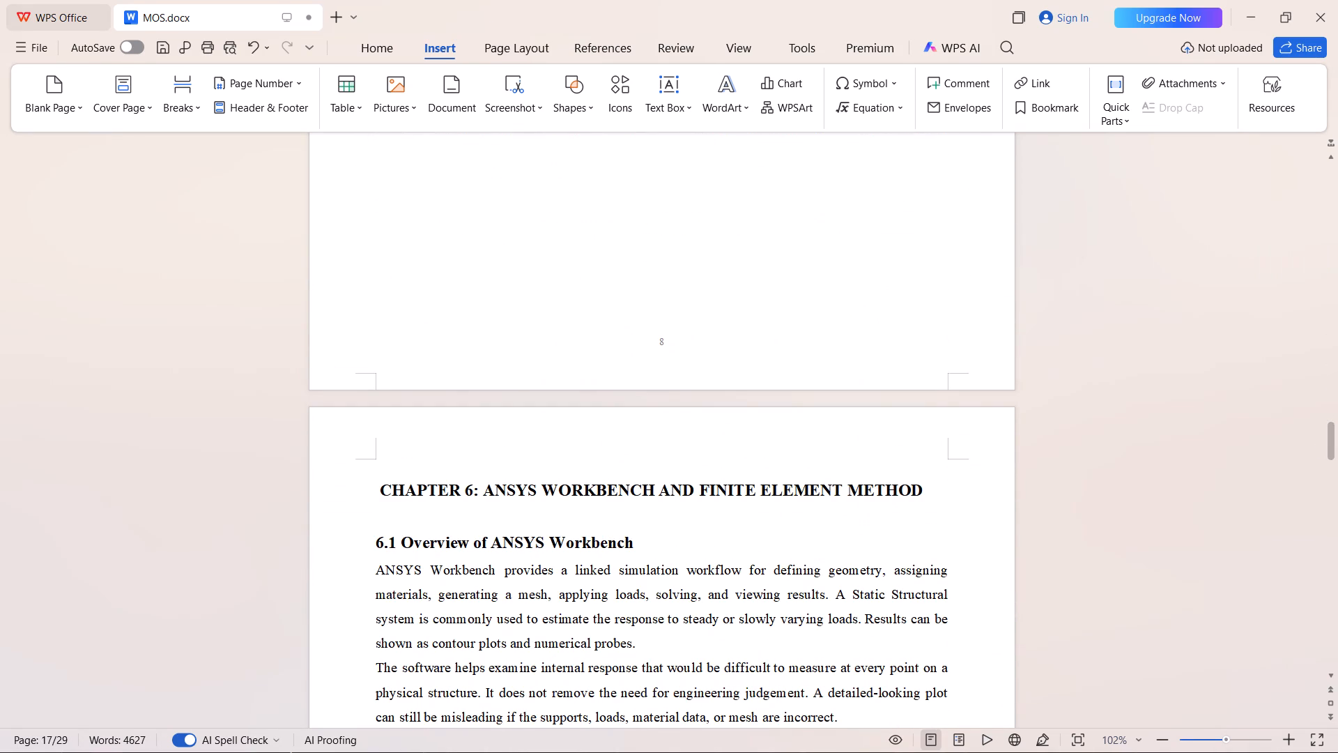
# Insert blank lines below the 6.1 Overview of ANSYS Workbench heading and between that section's two paragraphs.
pyautogui.click(862, 545)
pyautogui.press('Return')
pyautogui.scroll(-3, 862, 545)
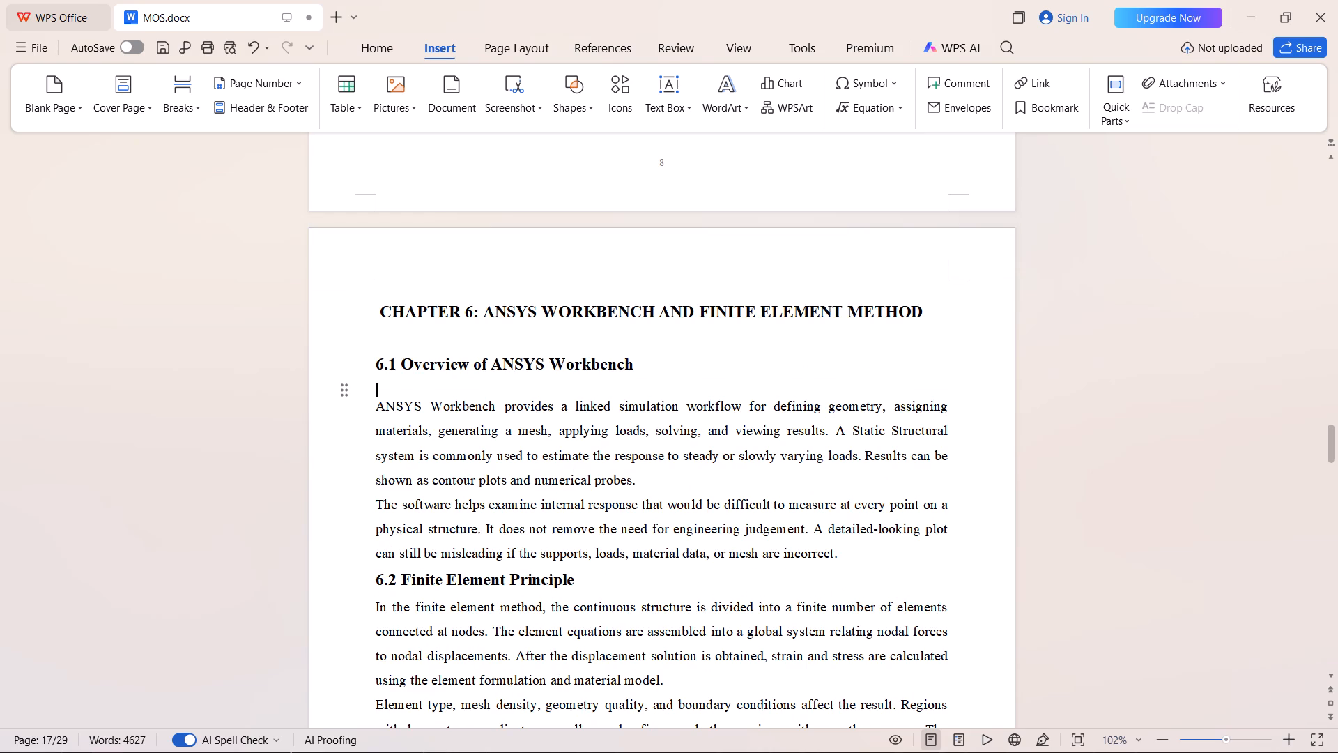
pyautogui.click(656, 482)
pyautogui.press('Return')
# Insert a blank line above and below the 6.2 Finite Element Principle heading.
pyautogui.scroll(-2, 639, 507)
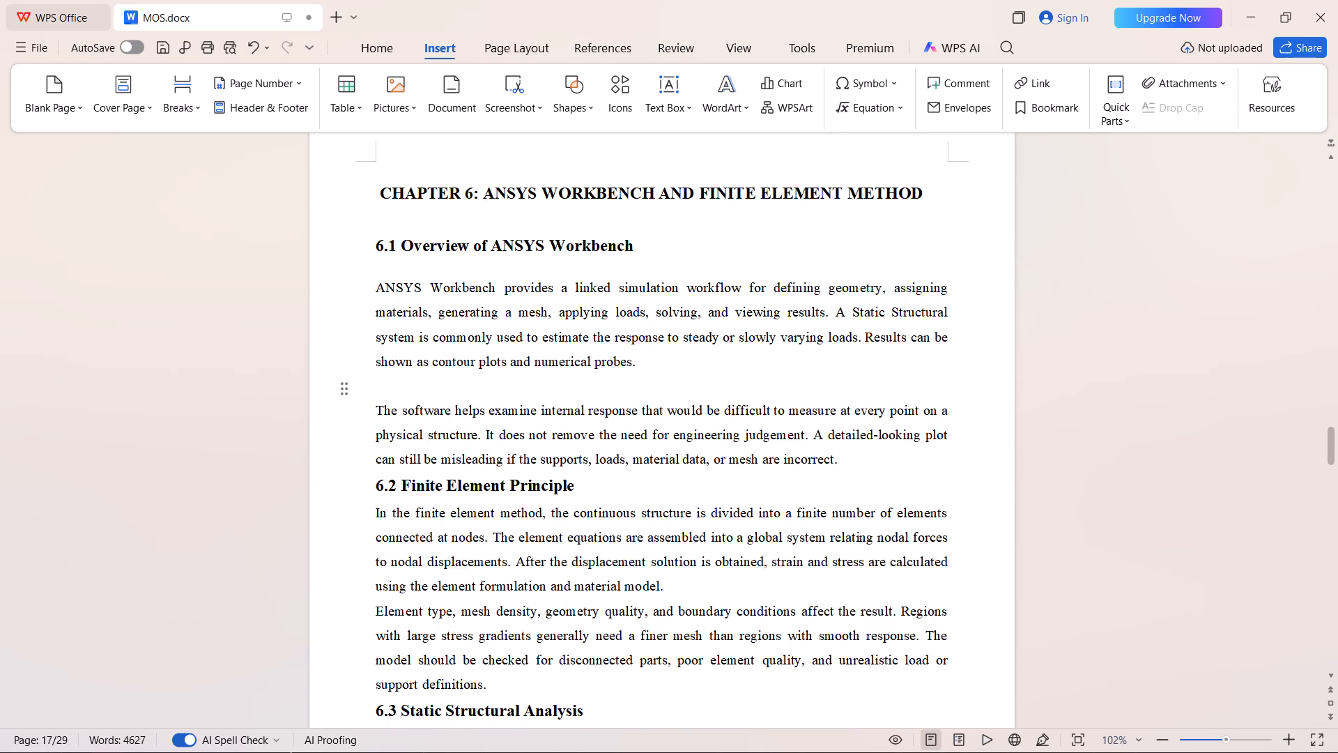
pyautogui.click(891, 456)
pyautogui.press('Return')
pyautogui.click(758, 519)
pyautogui.press('Return')
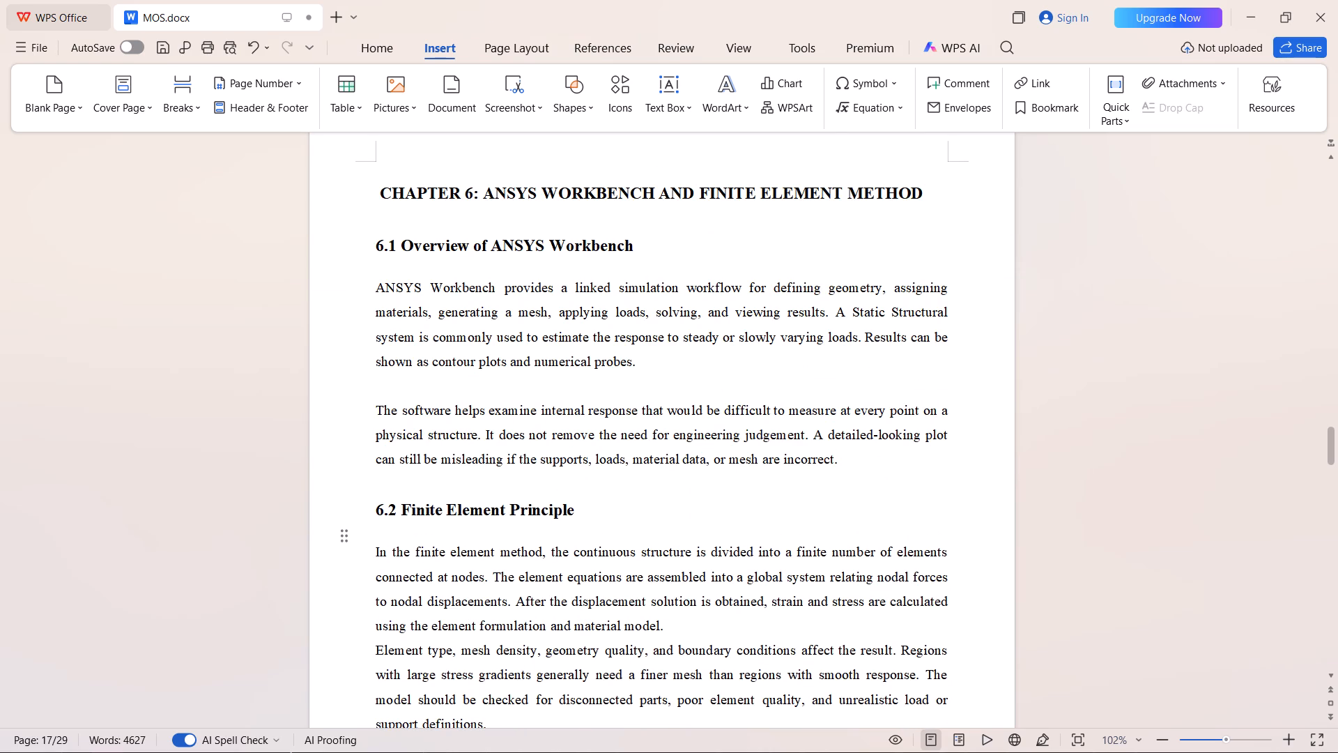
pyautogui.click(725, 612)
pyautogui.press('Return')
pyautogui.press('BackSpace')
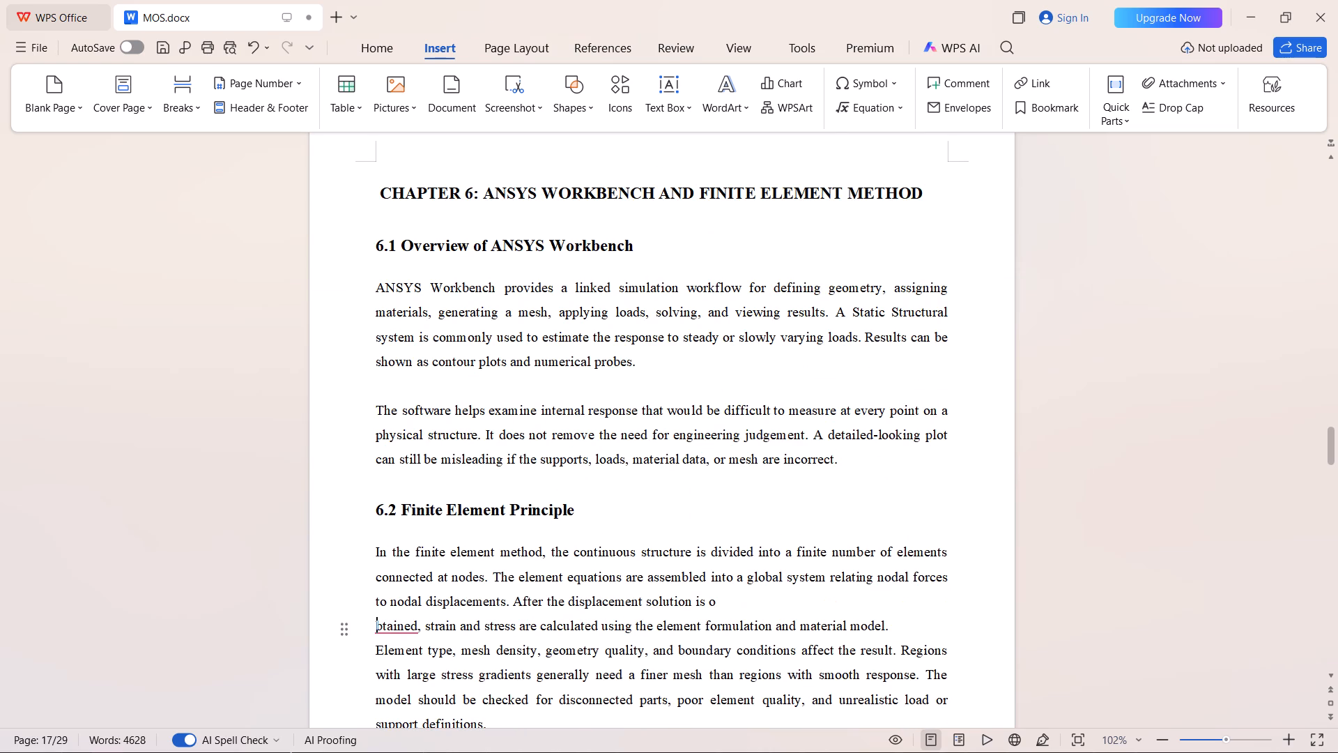
# Insert a blank line after each of the two paragraphs in section 6.2 Finite Element Principle.
pyautogui.click(723, 622)
pyautogui.click(709, 628)
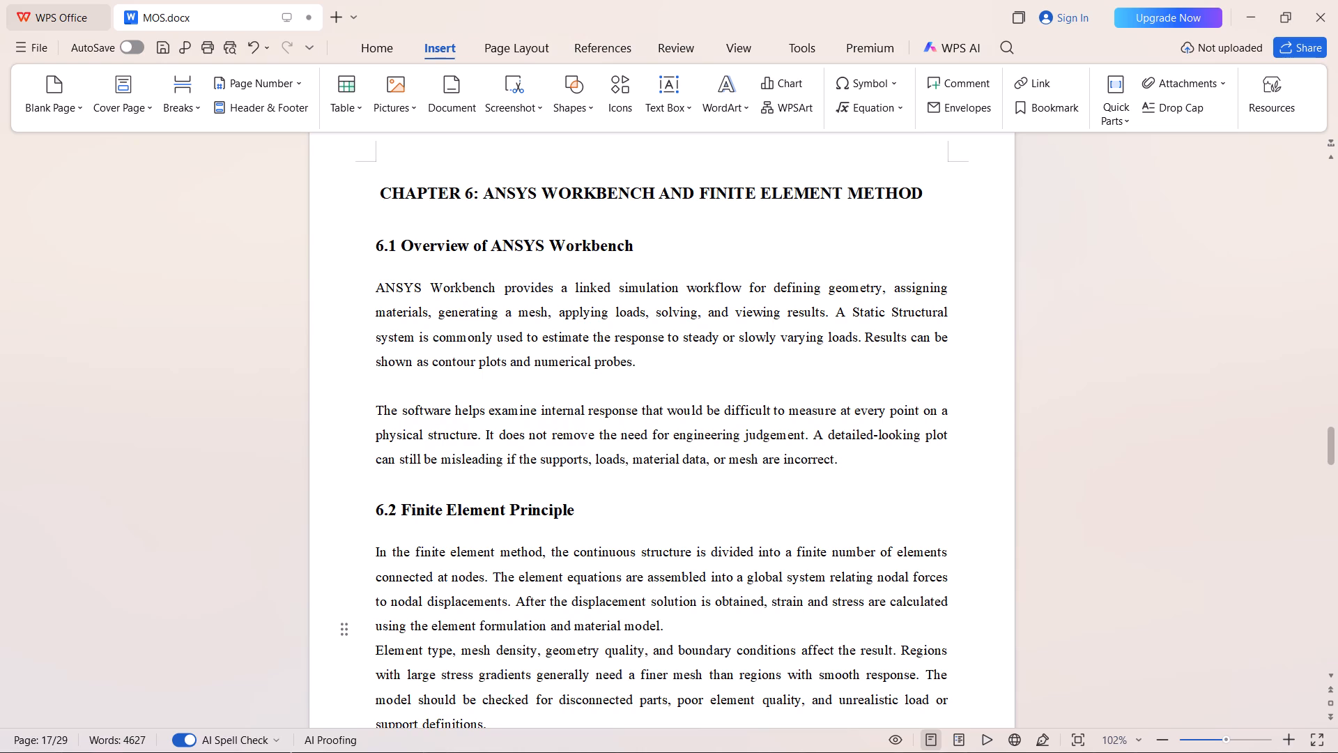
pyautogui.press('Return')
pyautogui.scroll(-4, 698, 626)
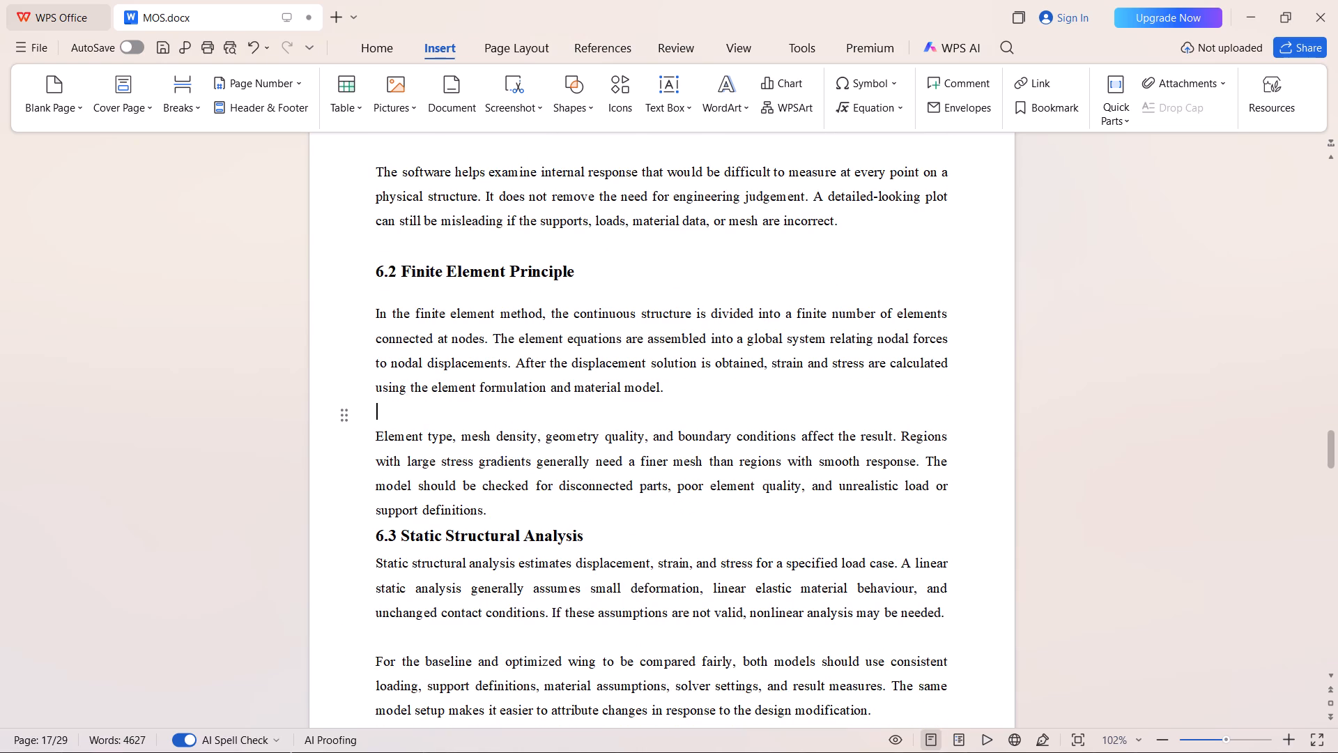
pyautogui.click(576, 521)
pyautogui.press('Return')
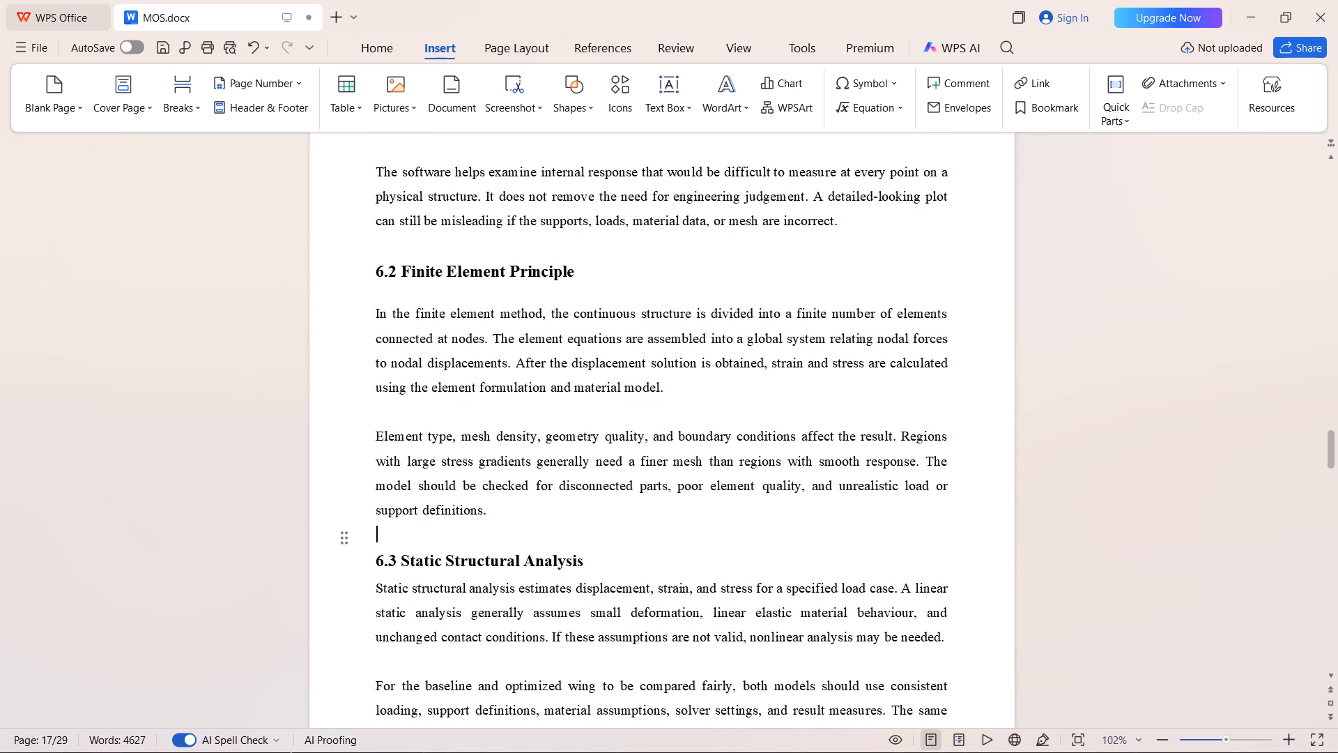
# Insert a blank line after the 6.3 Static Structural Analysis heading and another after the section's first paragraph.
pyautogui.click(606, 561)
pyautogui.press('Return')
pyautogui.scroll(-1, 626, 595)
pyautogui.click(960, 590)
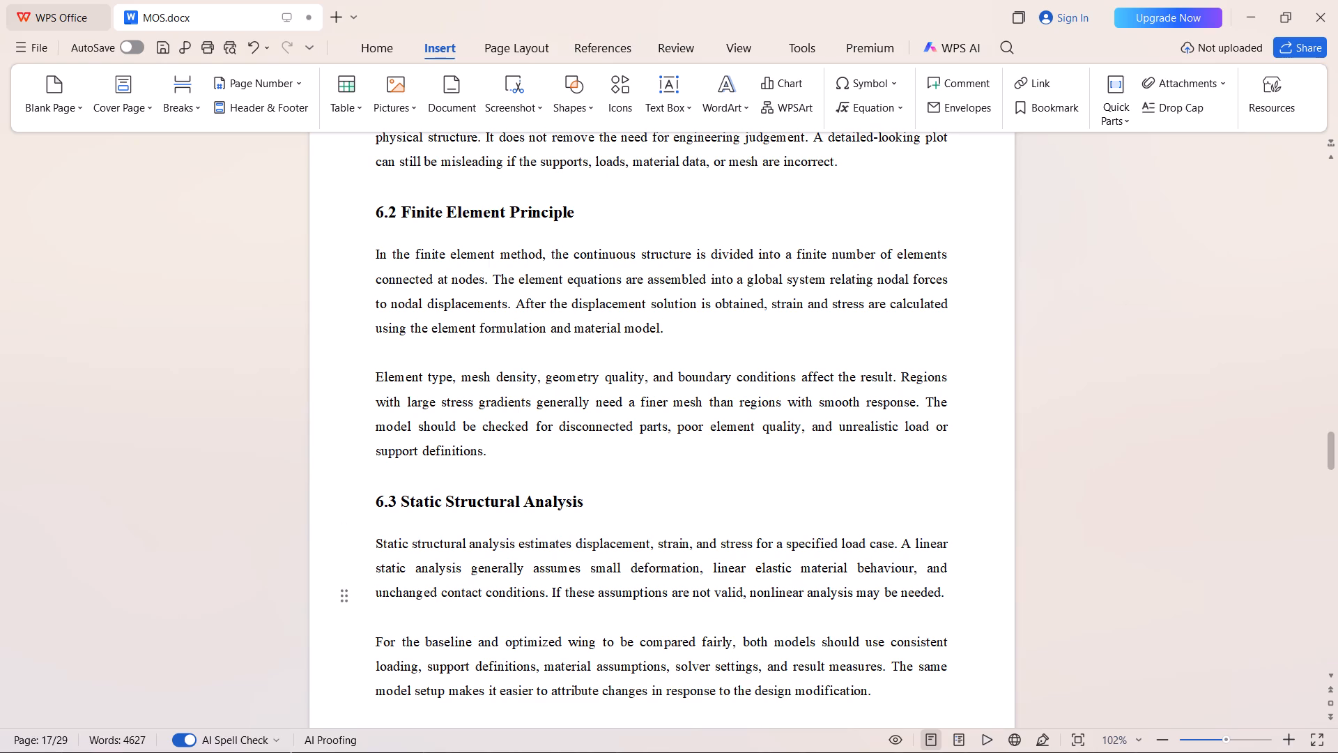
pyautogui.press('Return')
# Insert a blank line between the 6.4 Verification and Validation heading and its text.
pyautogui.scroll(-4, 889, 610)
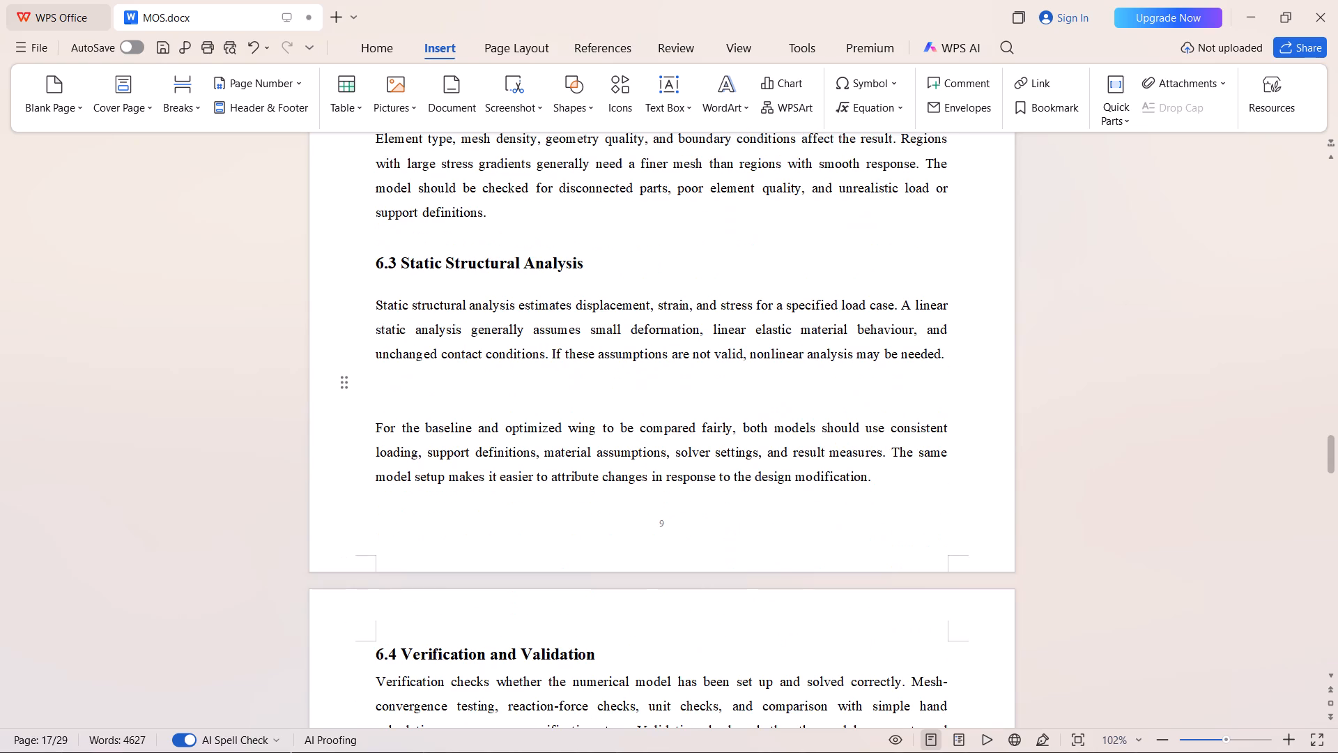
pyautogui.scroll(-3, 698, 610)
pyautogui.scroll(-3, 783, 588)
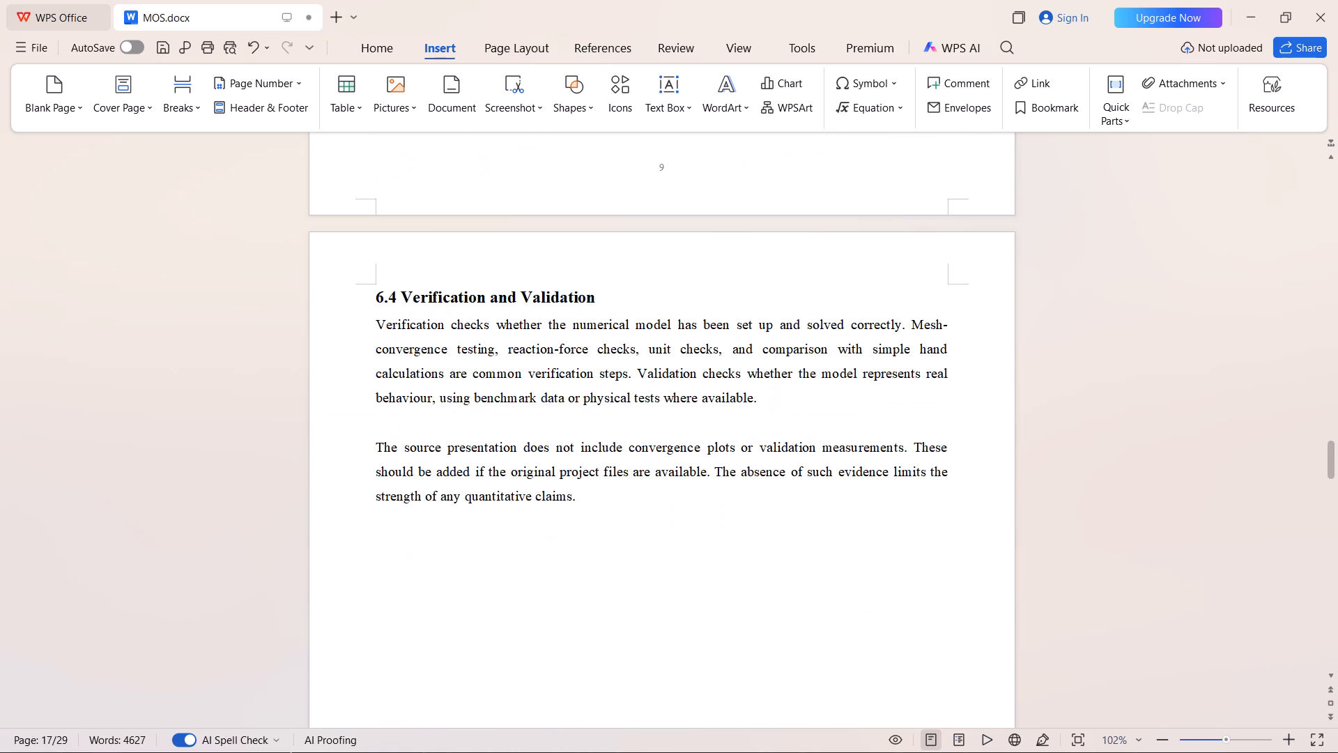
pyautogui.click(769, 303)
pyautogui.press('Return')
# Insert two blank lines before the Chapter 7 title to move it onto the page with section 7.1.
pyautogui.scroll(-11, 790, 388)
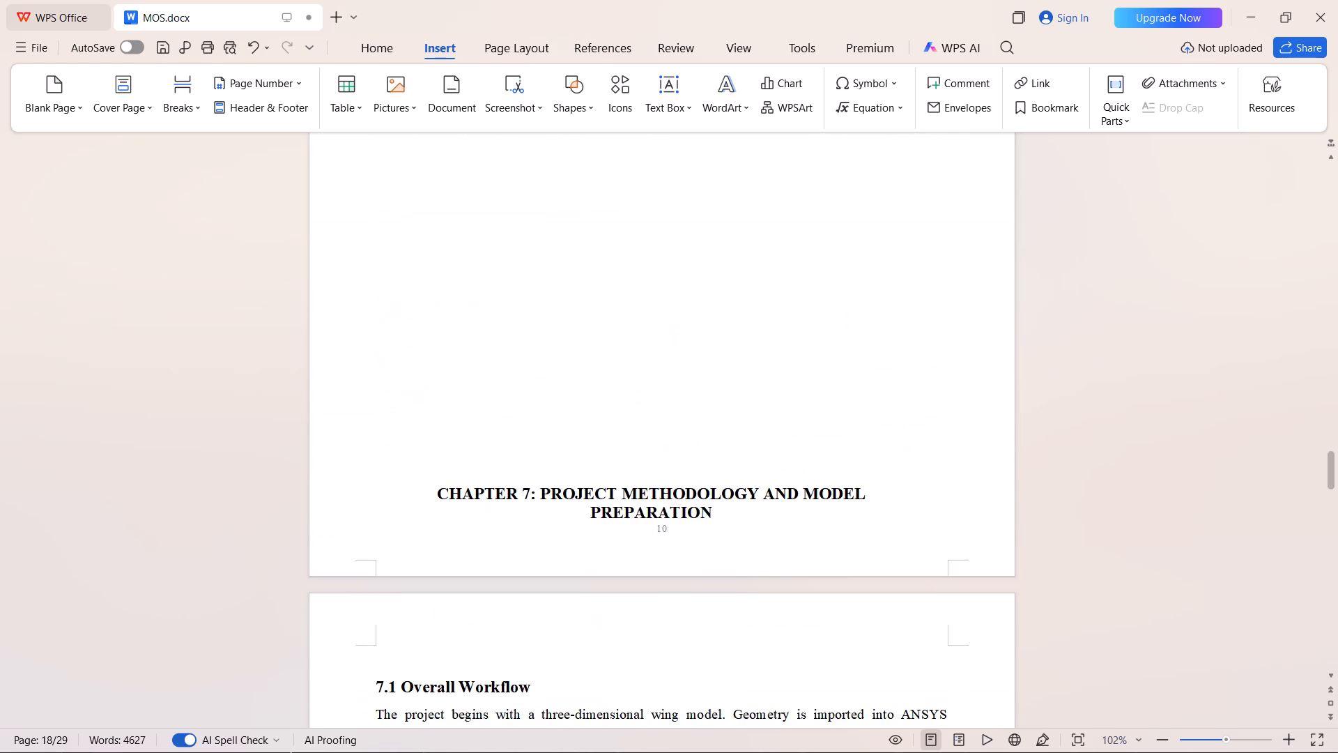
pyautogui.scroll(-3, 761, 434)
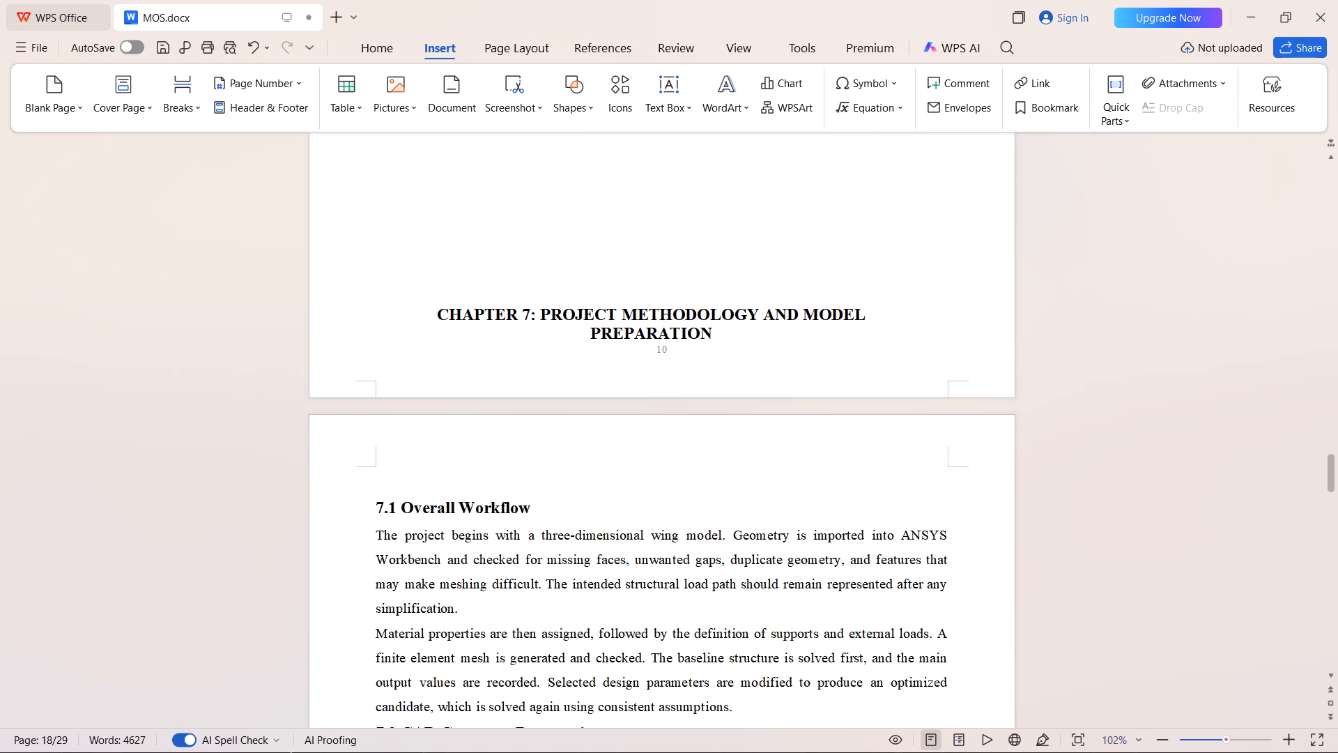
pyautogui.click(431, 319)
pyautogui.press('Return')
pyautogui.press('Return')
pyautogui.scroll(-2, 534, 494)
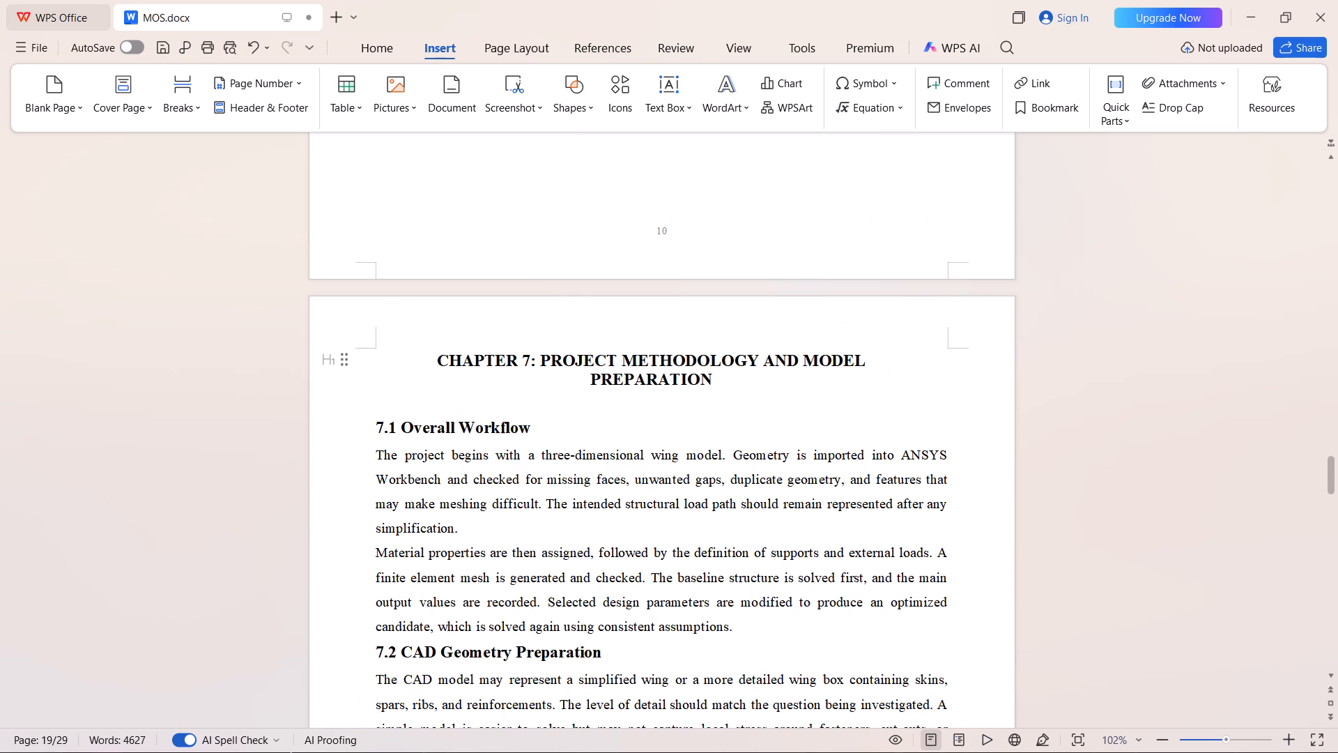
# Insert a blank line after the 7.1 Overall Workflow heading and after each of the section's two paragraphs.
pyautogui.click(572, 416)
pyautogui.click(570, 427)
pyautogui.press('Return')
pyautogui.click(505, 533)
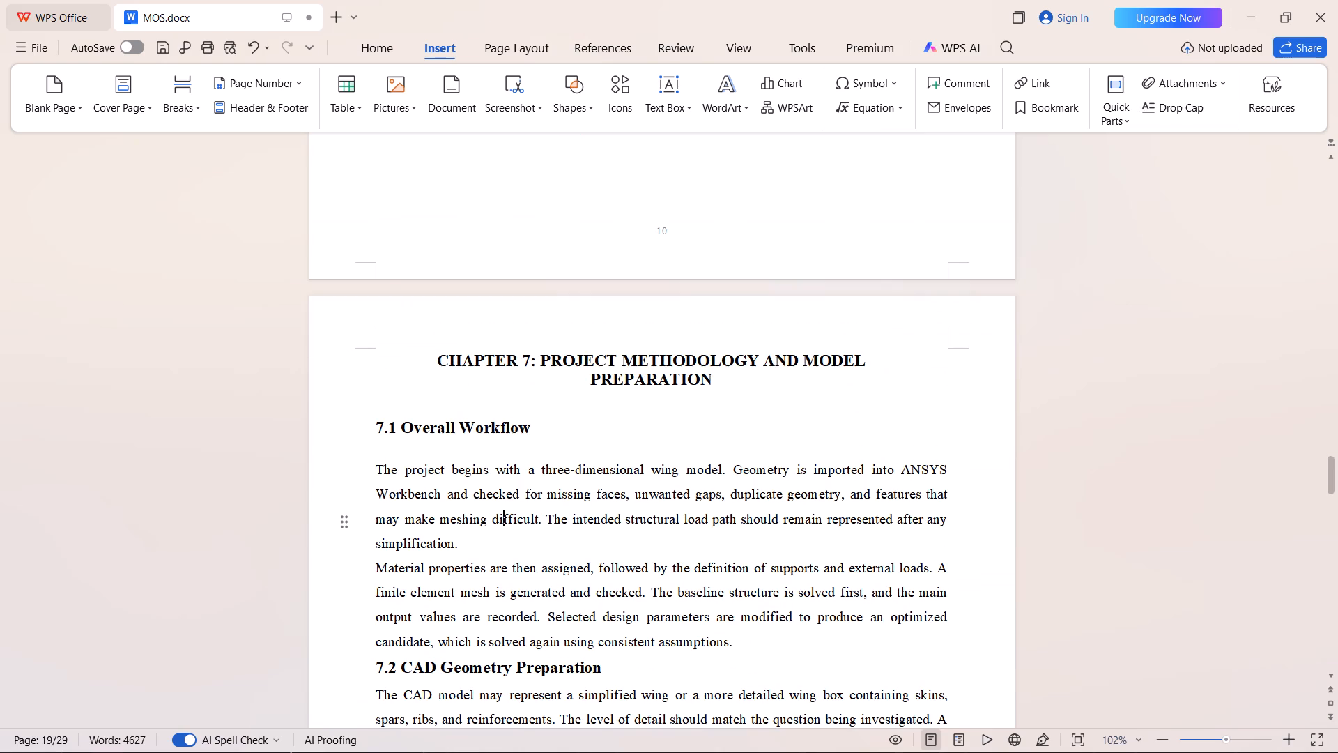
pyautogui.click(501, 540)
pyautogui.press('Return')
pyautogui.click(769, 669)
pyautogui.press('Return')
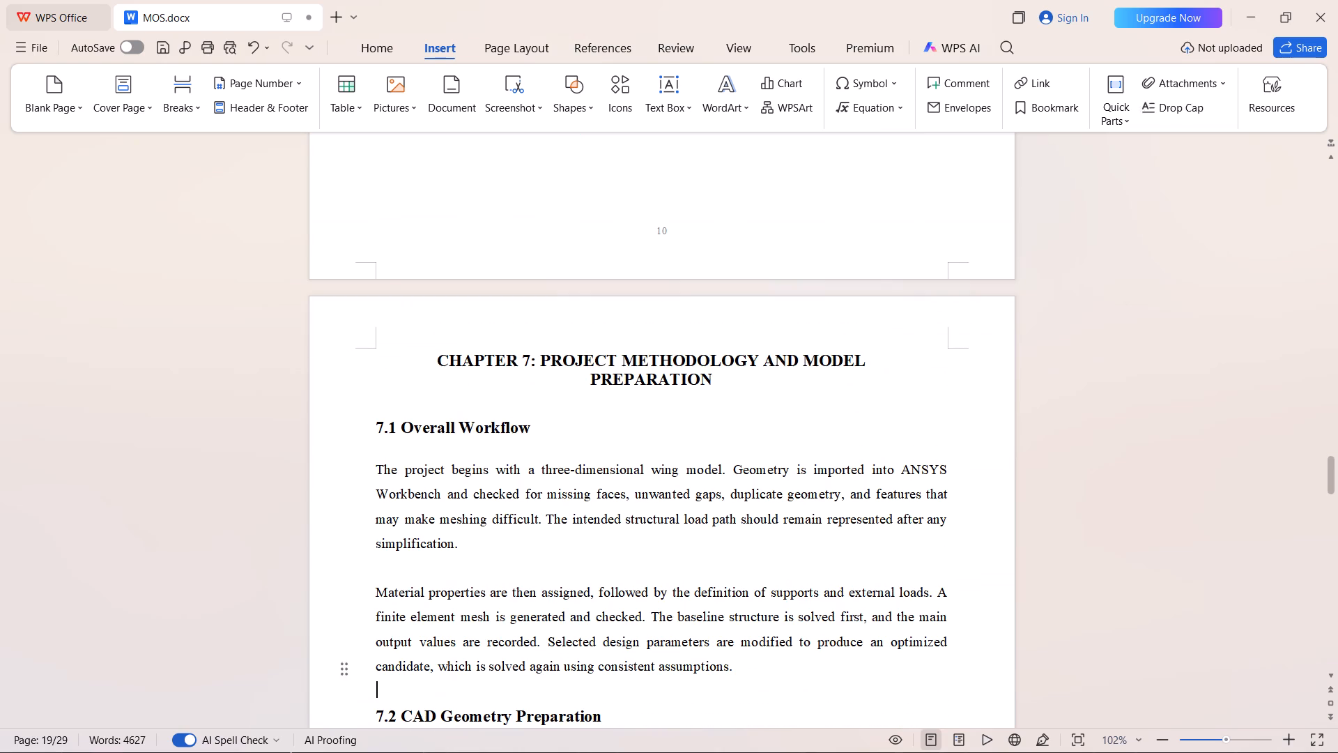
# Insert a blank line after the 7.2 CAD Geometry Preparation heading and after each of the section's two paragraphs.
pyautogui.click(691, 717)
pyautogui.scroll(-4, 691, 716)
pyautogui.press('Return')
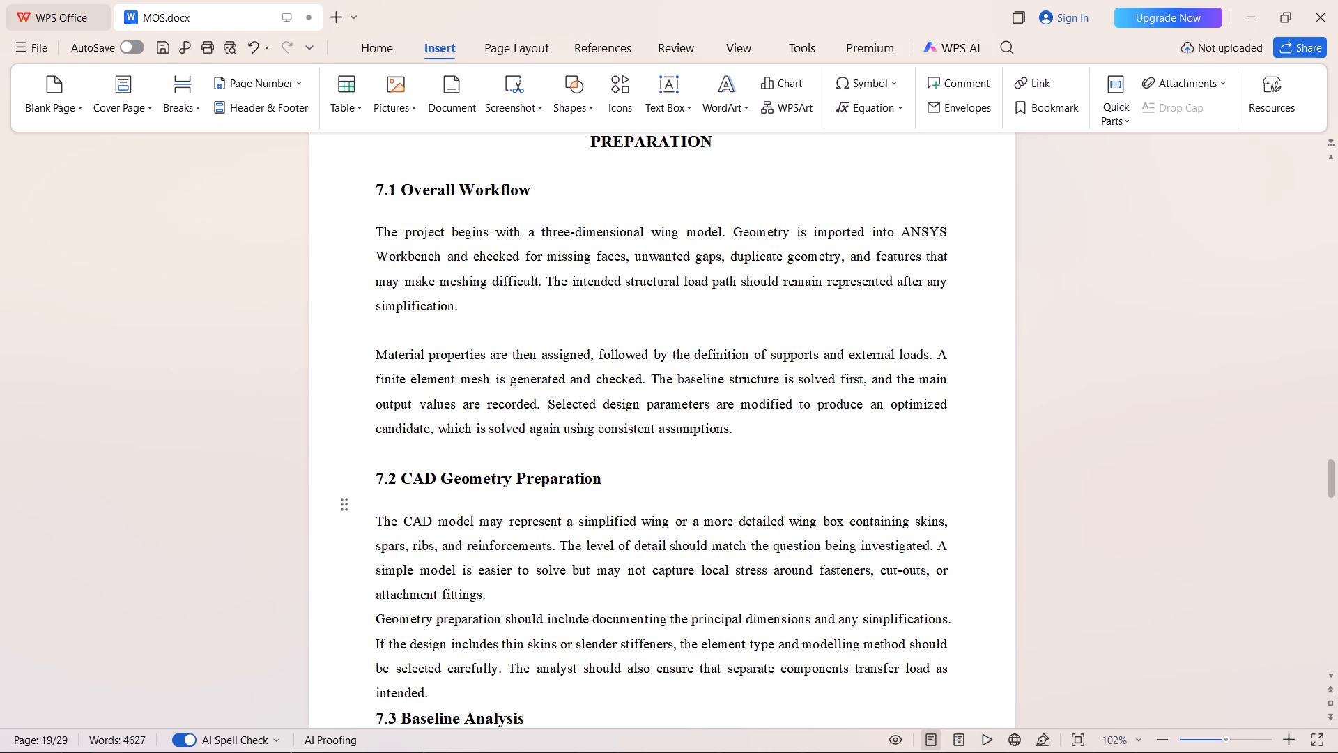
pyautogui.click(768, 603)
pyautogui.press('Return')
pyautogui.scroll(-4, 768, 603)
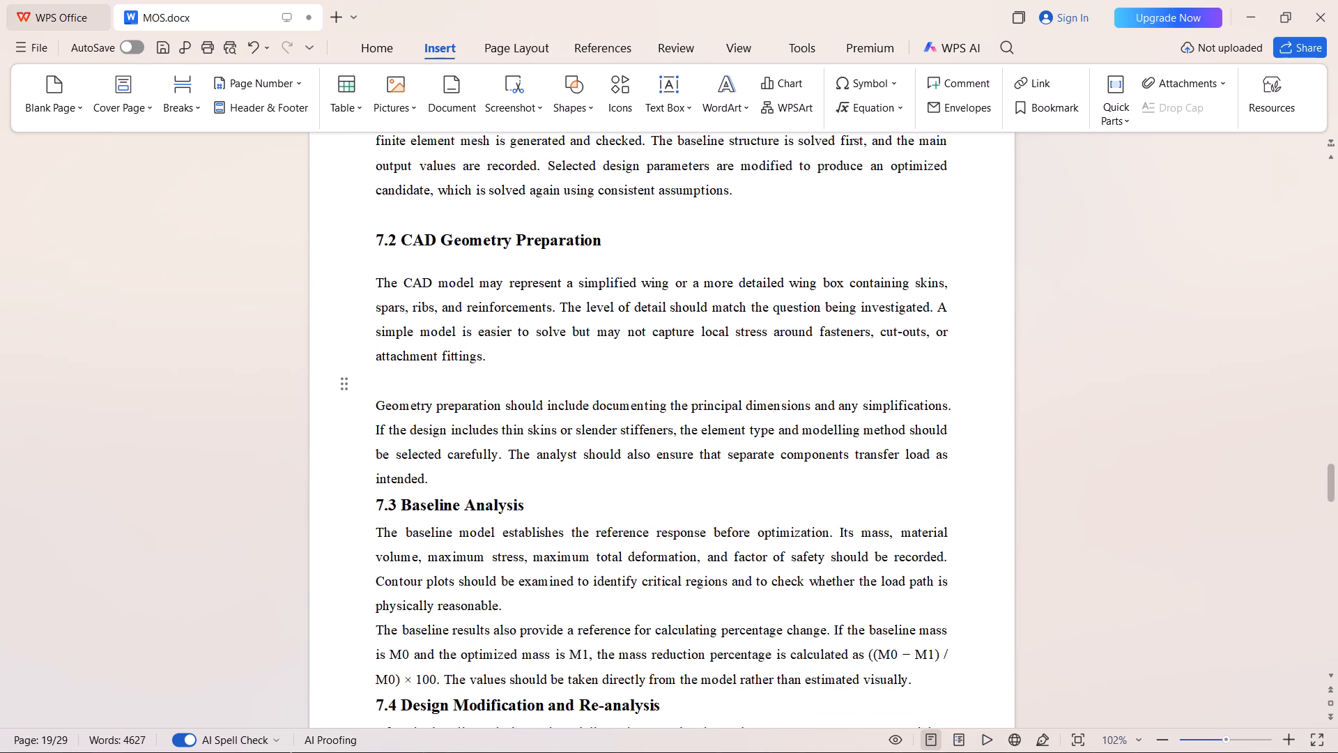
pyautogui.click(695, 482)
pyautogui.press('Return')
# Insert a blank line after the 7.3 Baseline Analysis heading and another after the section's first paragraph.
pyautogui.click(675, 519)
pyautogui.press('Return')
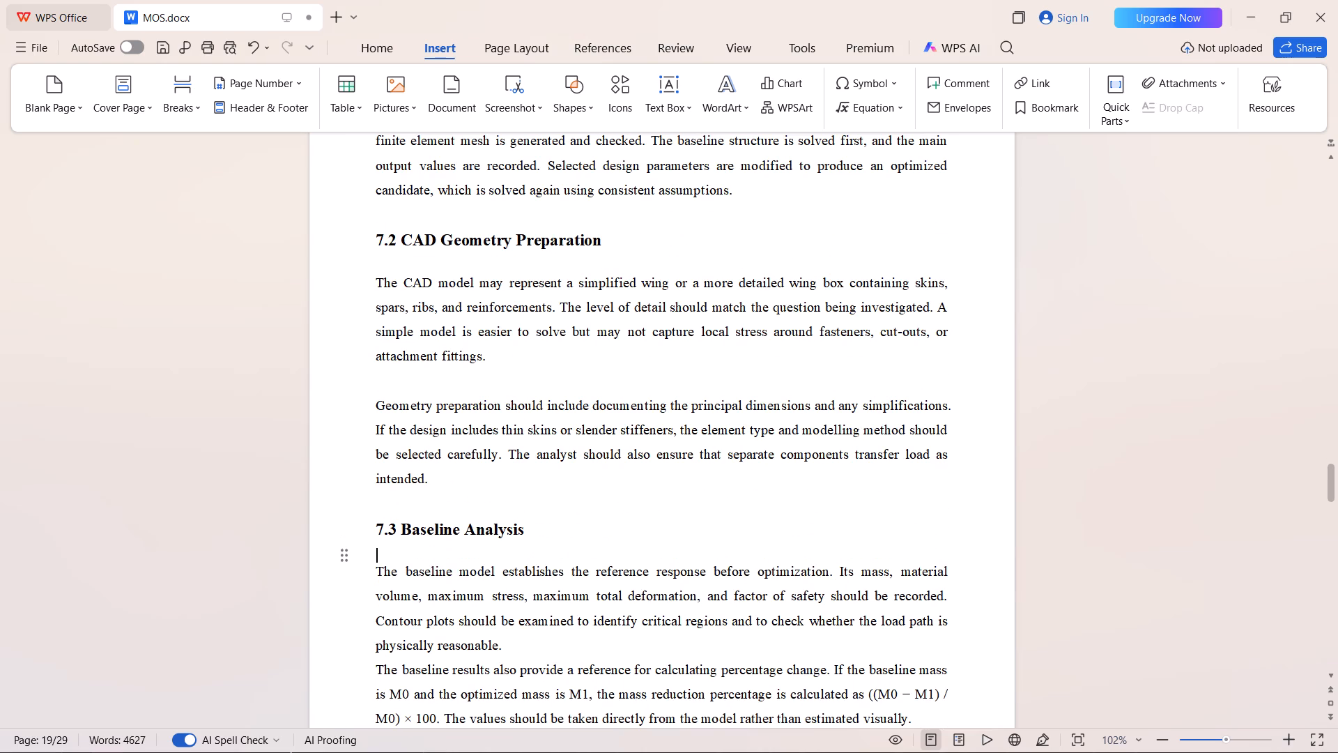
pyautogui.click(608, 639)
pyautogui.press('Return')
# Insert a blank line after the 7.4 Design Modification and Re-analysis heading and after each of the section's two paragraphs.
pyautogui.scroll(-4, 608, 630)
pyautogui.click(685, 659)
pyautogui.press('Return')
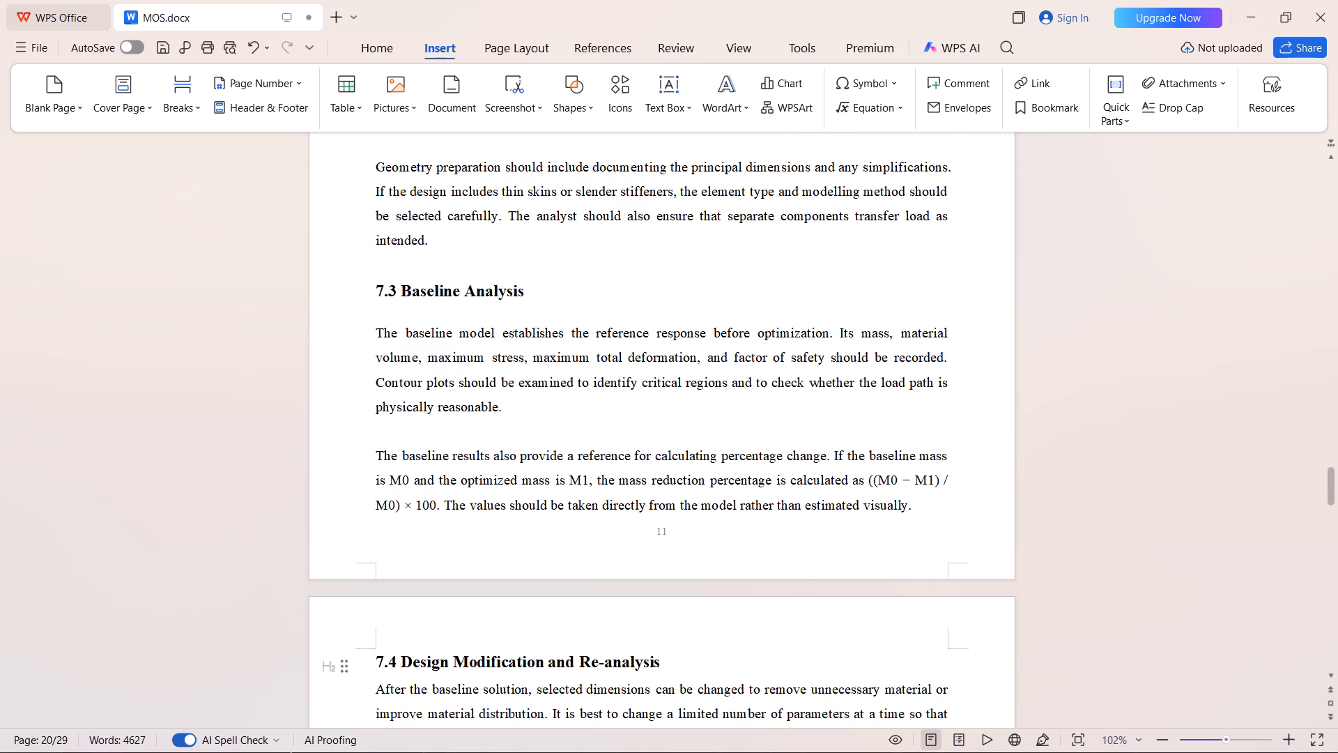
pyautogui.scroll(-3, 680, 651)
pyautogui.click(654, 605)
pyautogui.press('Return')
pyautogui.scroll(-3, 654, 605)
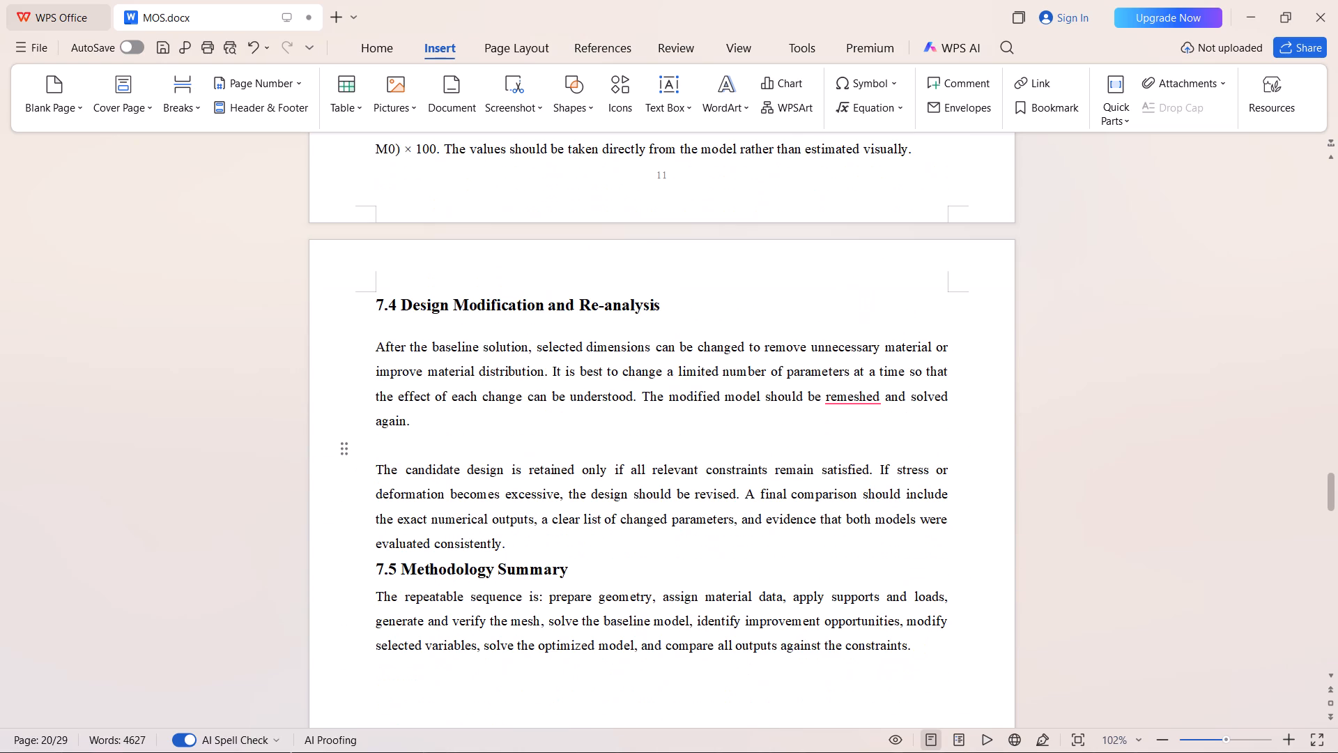
pyautogui.click(696, 543)
pyautogui.press('Return')
# Insert a blank line between the 7.5 Methodology Summary heading and its text.
pyautogui.click(689, 577)
pyautogui.click(687, 584)
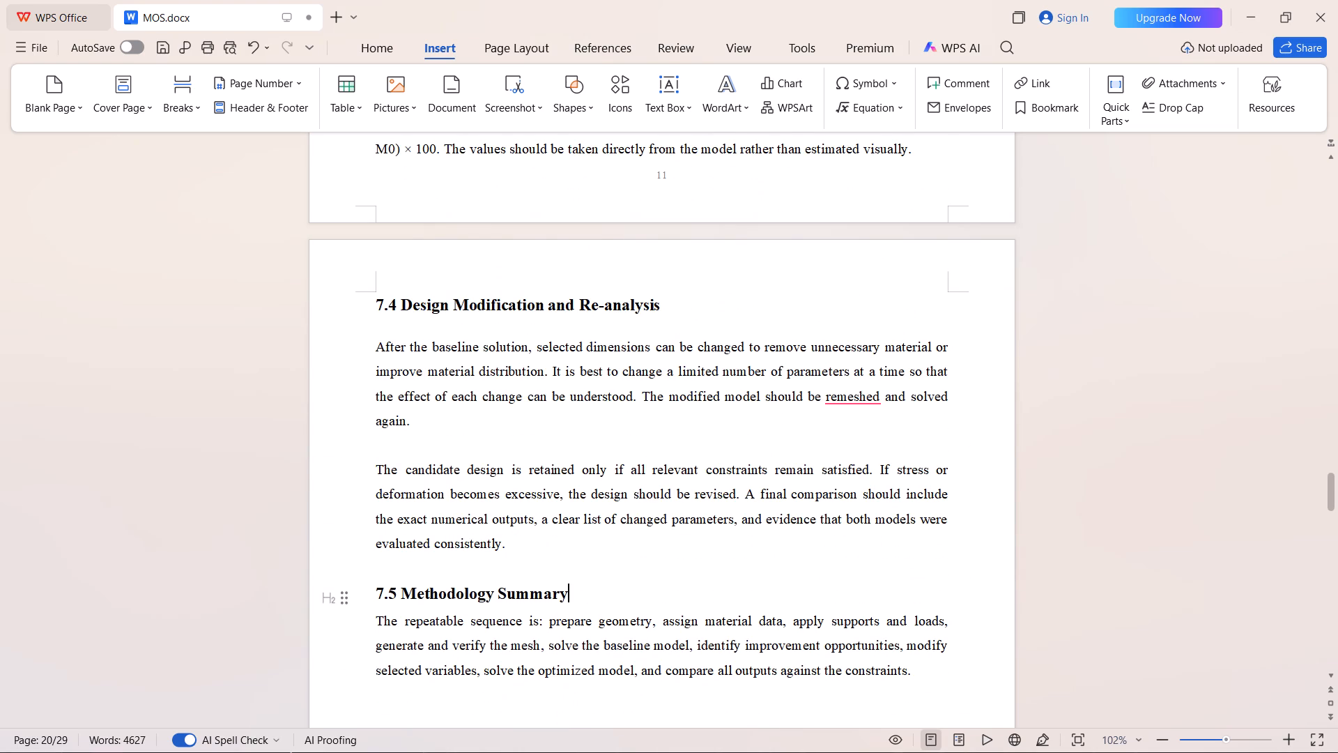
pyautogui.scroll(-5, 687, 585)
pyautogui.press('Return')
# Delete the blank space above the Chapter 8 title so the title starts at the top of its page.
pyautogui.scroll(-8, 772, 503)
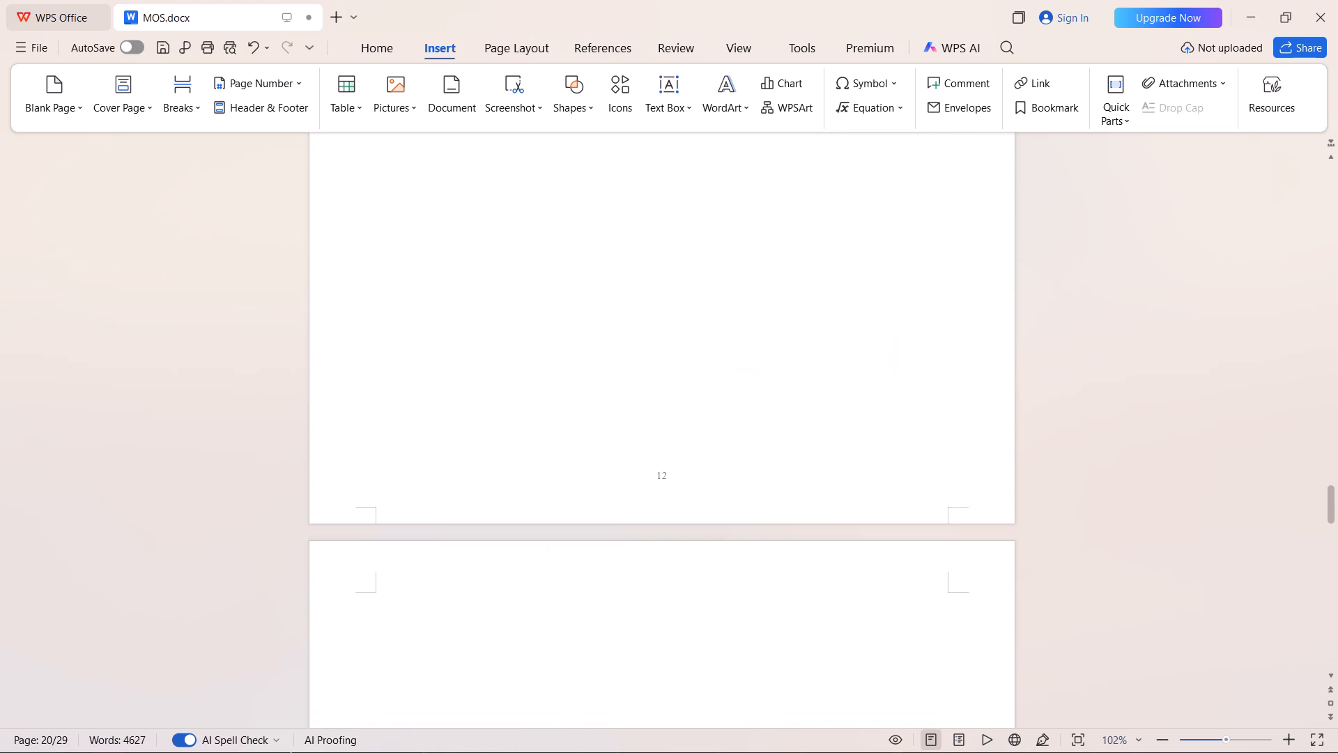
pyautogui.scroll(-6, 738, 521)
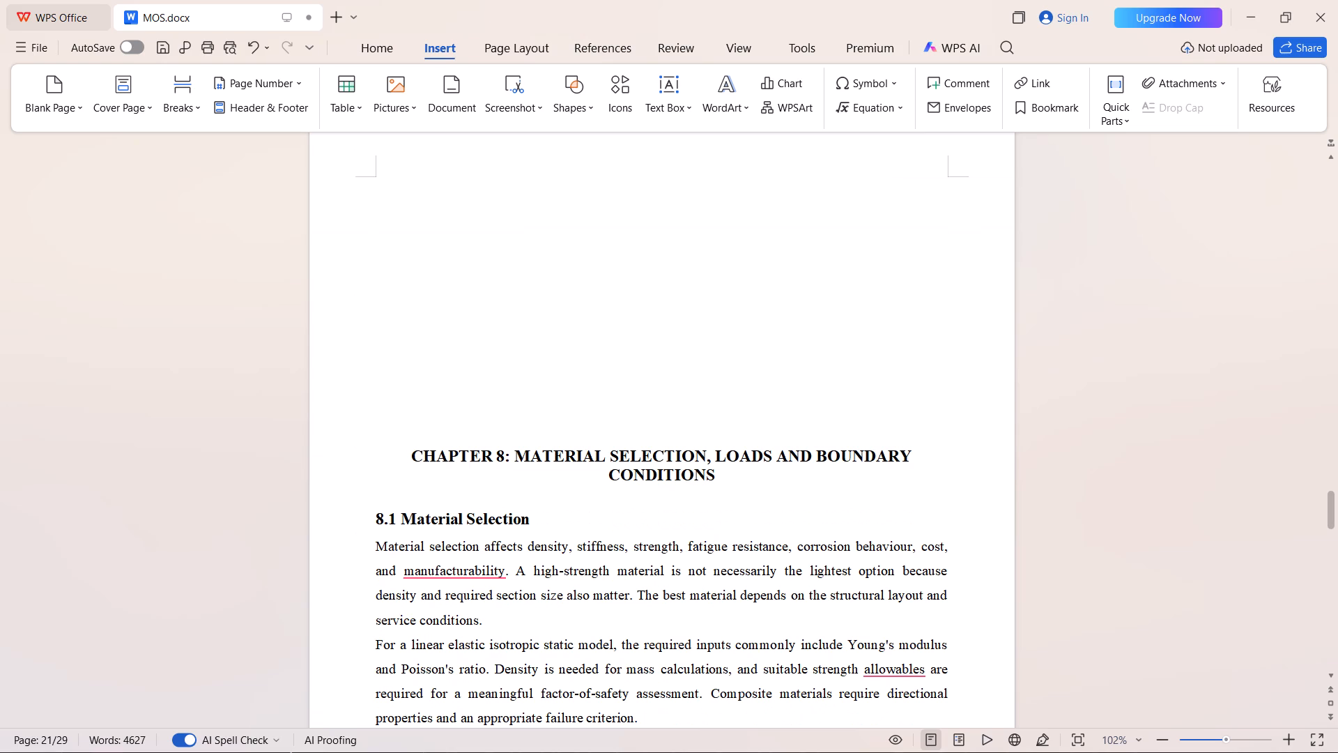
pyautogui.click(415, 455)
pyautogui.press('BackSpace')
pyautogui.press('BackSpace')
pyautogui.press('BackSpace')
pyautogui.press('BackSpace')
pyautogui.press('BackSpace')
pyautogui.scroll(4, 415, 455)
pyautogui.press('BackSpace')
pyautogui.press('BackSpace')
pyautogui.press('BackSpace')
pyautogui.press('BackSpace')
pyautogui.press('BackSpace')
pyautogui.press('BackSpace')
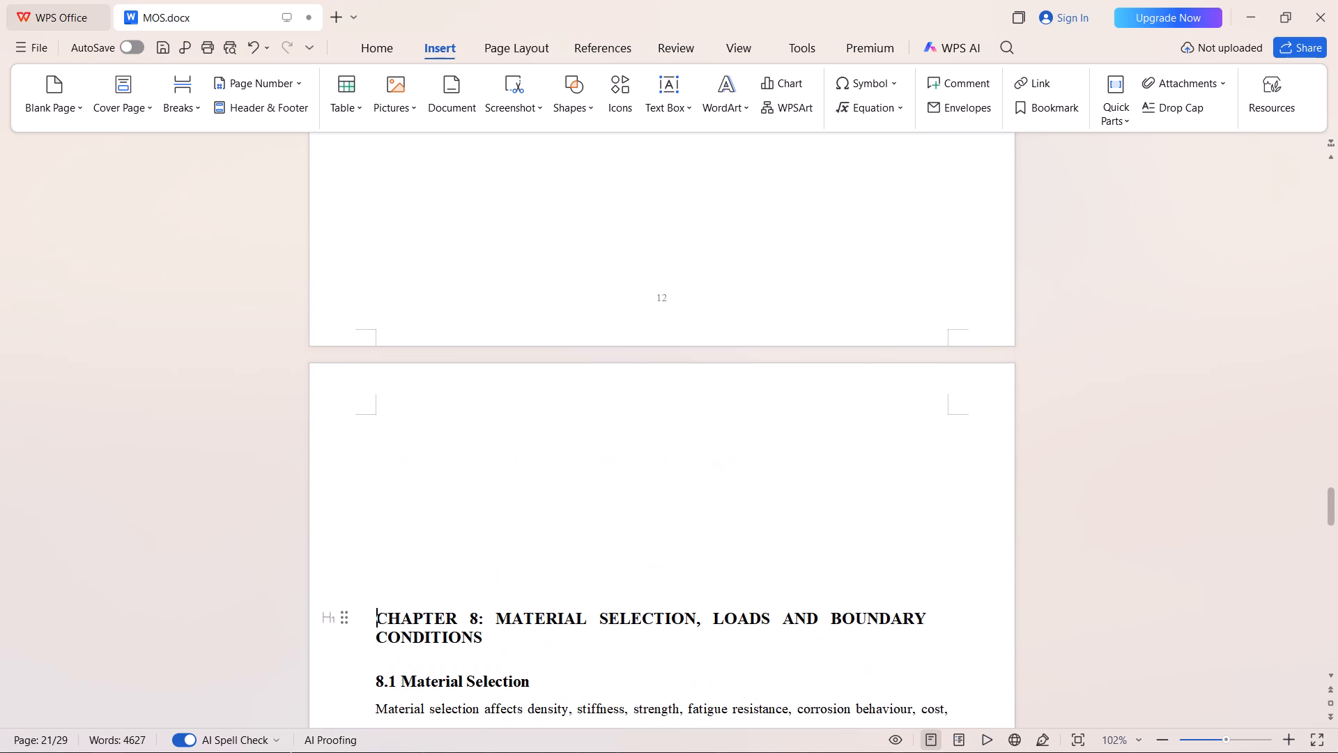
pyautogui.press('BackSpace')
pyautogui.press('BackSpace')
pyautogui.press('BackSpace')
pyautogui.press('BackSpace')
pyautogui.press('BackSpace')
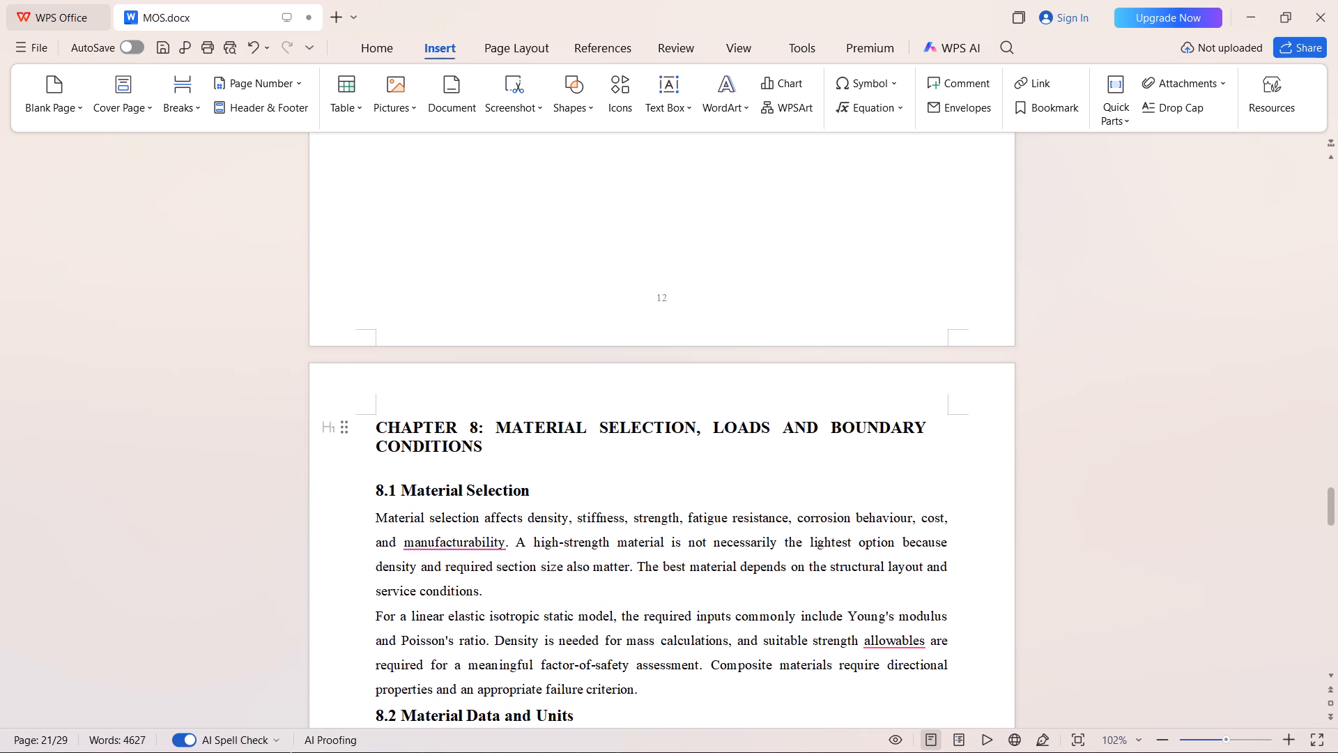
# Center the two-line Chapter 8 title, Material Selection, Loads and Boundary Conditions.
pyautogui.moveTo(498, 433); pyautogui.dragTo(387, 416)
pyautogui.moveTo(502, 447); pyautogui.dragTo(376, 421)
pyautogui.click(434, 382)
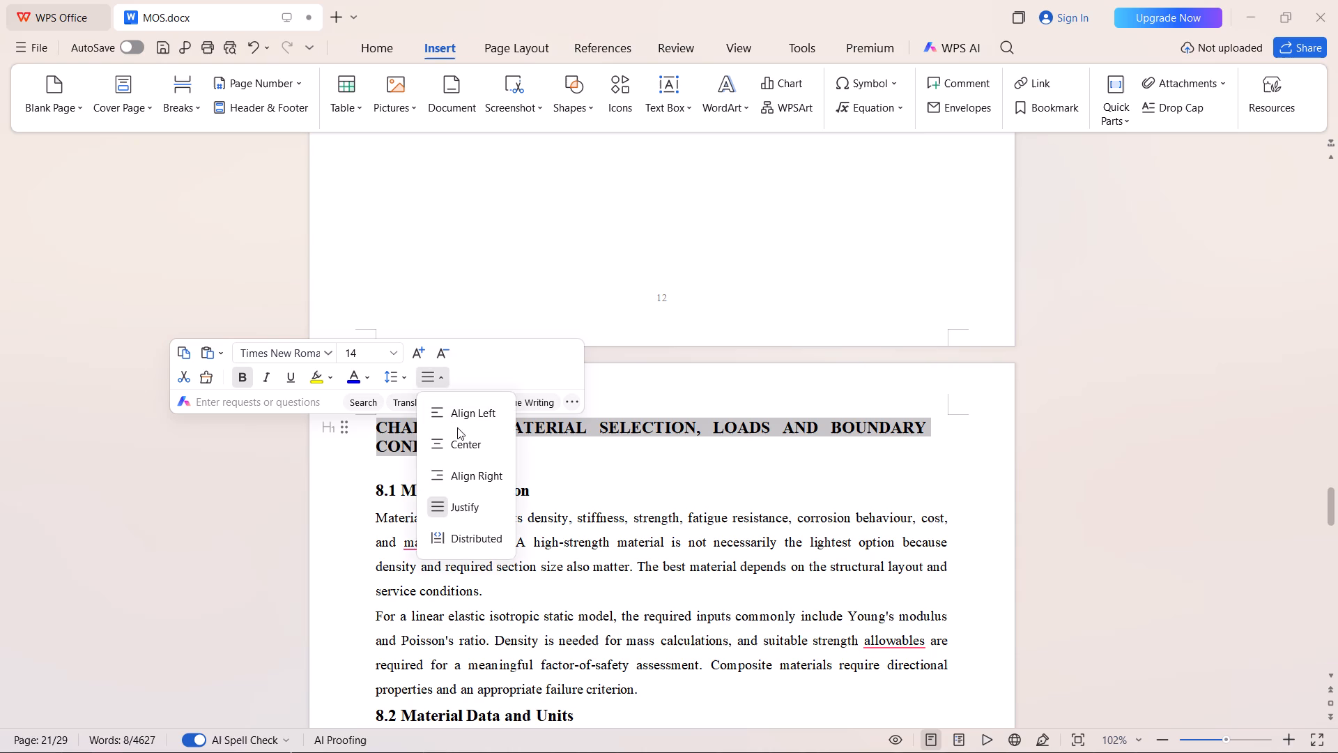
pyautogui.click(461, 436)
pyautogui.click(551, 476)
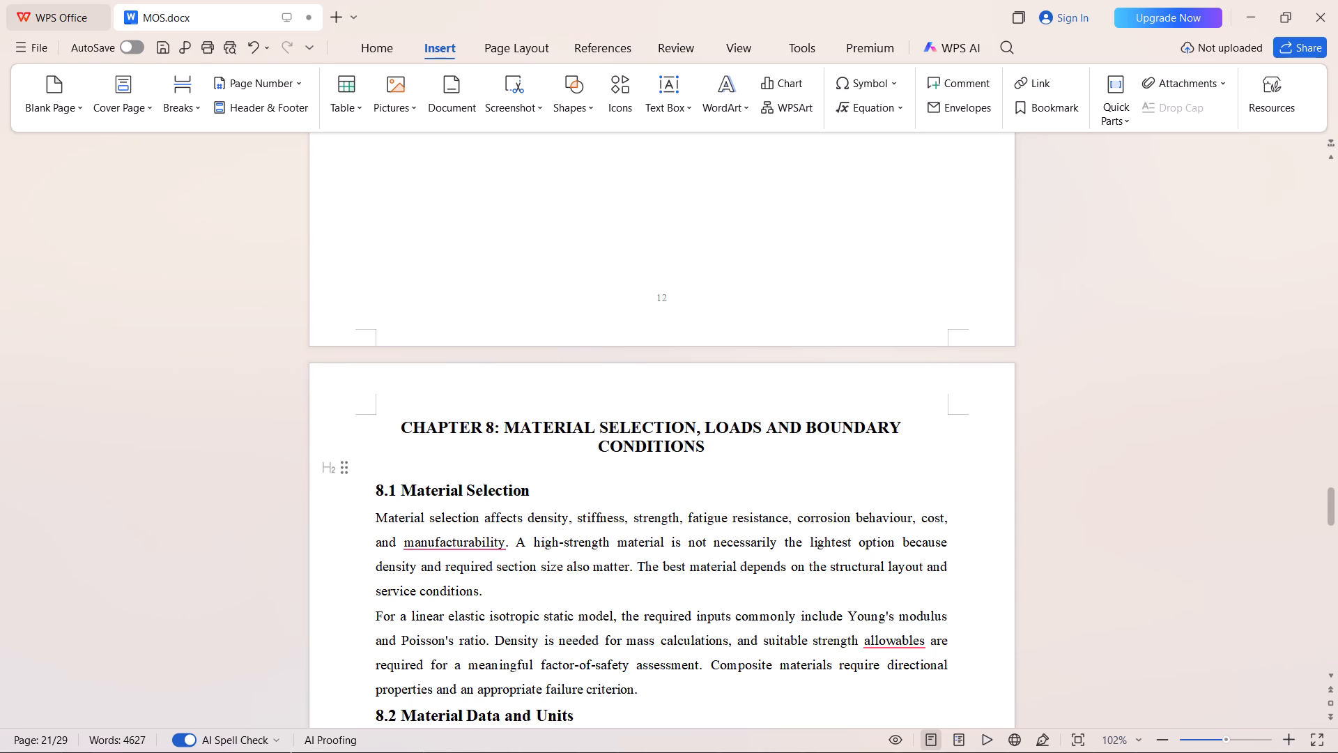
# Insert a blank line after the 8.1 Material Selection heading and after each of the section's two paragraphs.
pyautogui.click(541, 595)
pyautogui.click(580, 490)
pyautogui.press('Return')
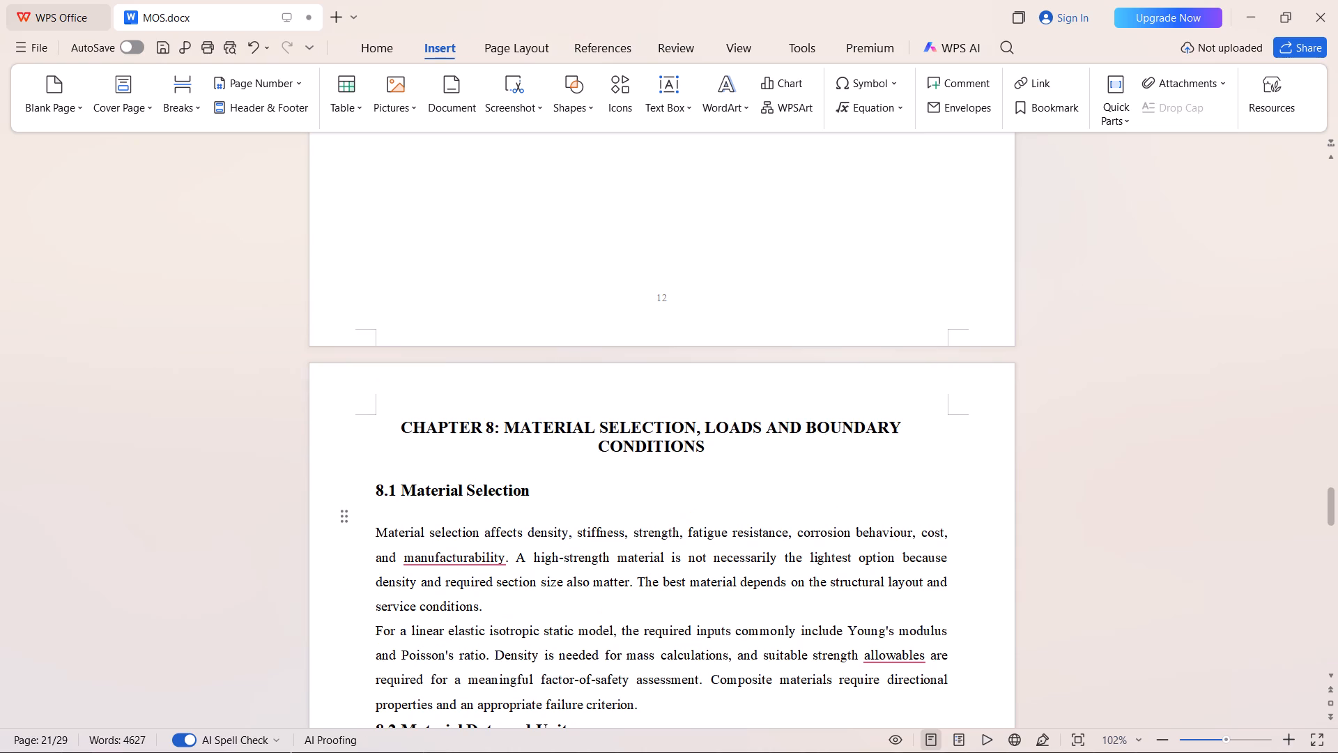
pyautogui.click(516, 607)
pyautogui.press('Return')
pyautogui.scroll(-4, 606, 674)
pyautogui.click(686, 490)
pyautogui.press('Return')
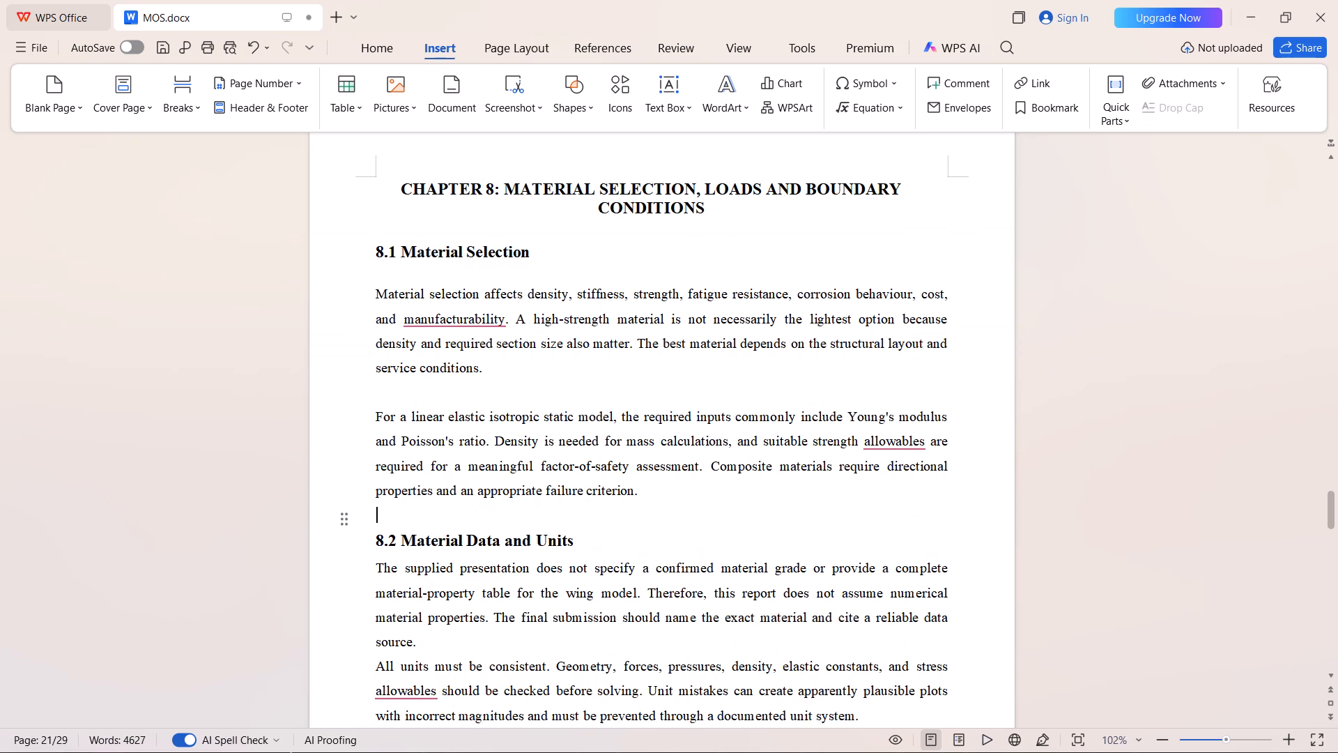
# Insert a blank line after the 8.2 Material Data and Units heading and after each of the section's two paragraphs.
pyautogui.click(608, 542)
pyautogui.press('Return')
pyautogui.click(539, 664)
pyautogui.press('Return')
pyautogui.scroll(-3, 536, 647)
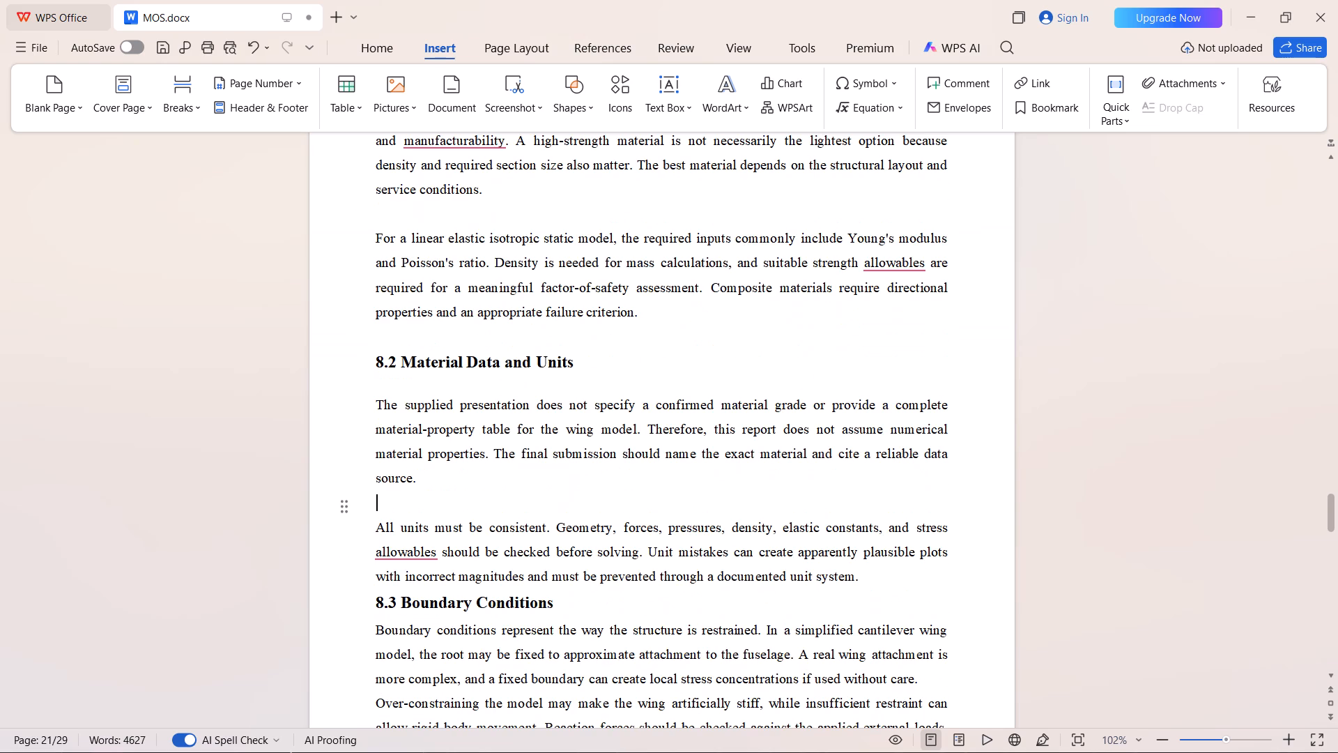
pyautogui.click(876, 573)
pyautogui.press('Return')
# Insert a blank line after the 8.3 Boundary Conditions heading and another after the section's first paragraph.
pyautogui.click(705, 625)
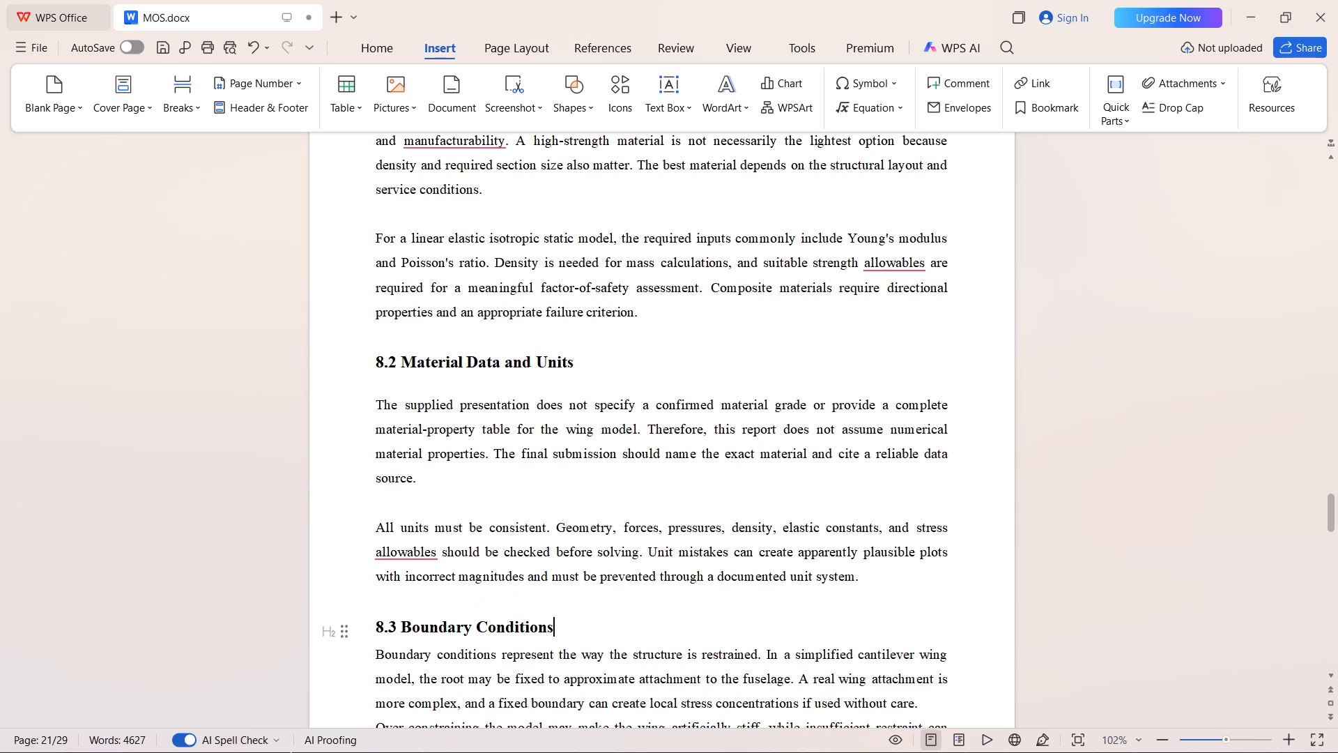
pyautogui.press('Return')
pyautogui.scroll(-2, 704, 625)
pyautogui.click(933, 594)
pyautogui.press('Return')
pyautogui.scroll(-4, 913, 609)
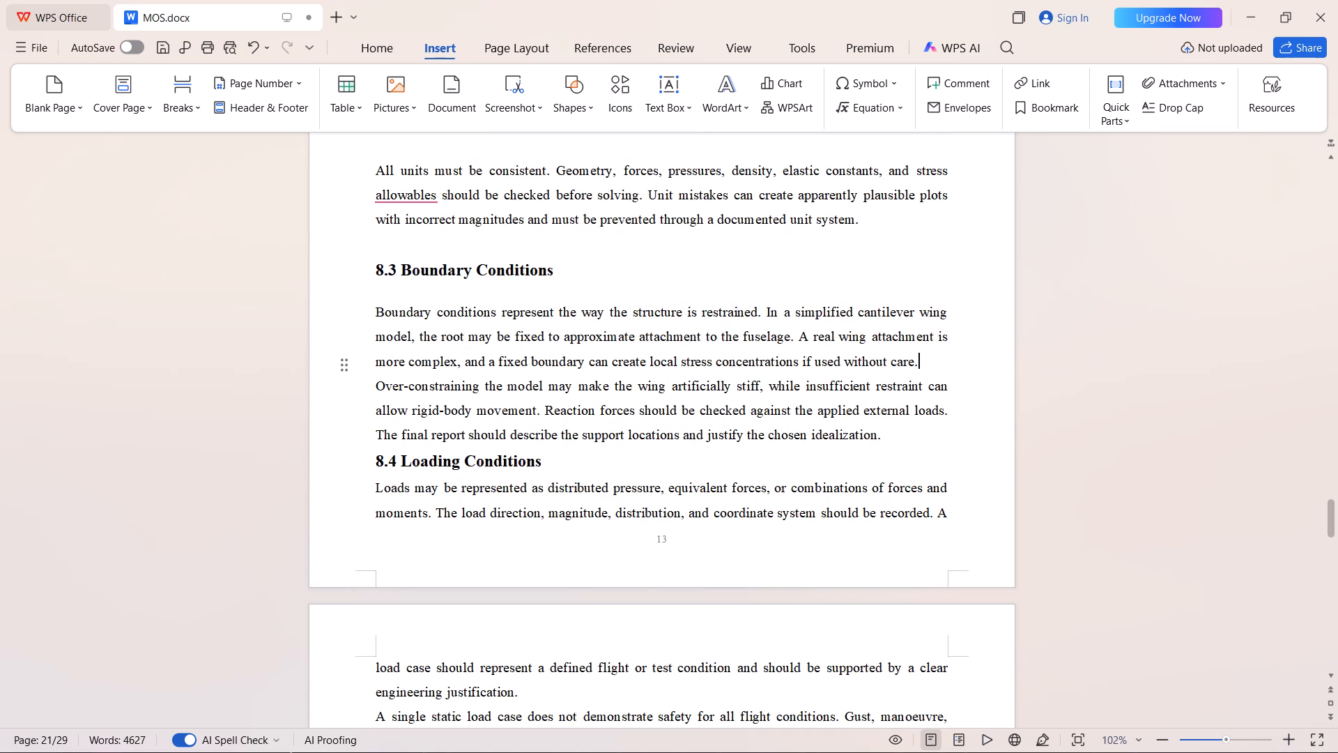
pyautogui.press('Return')
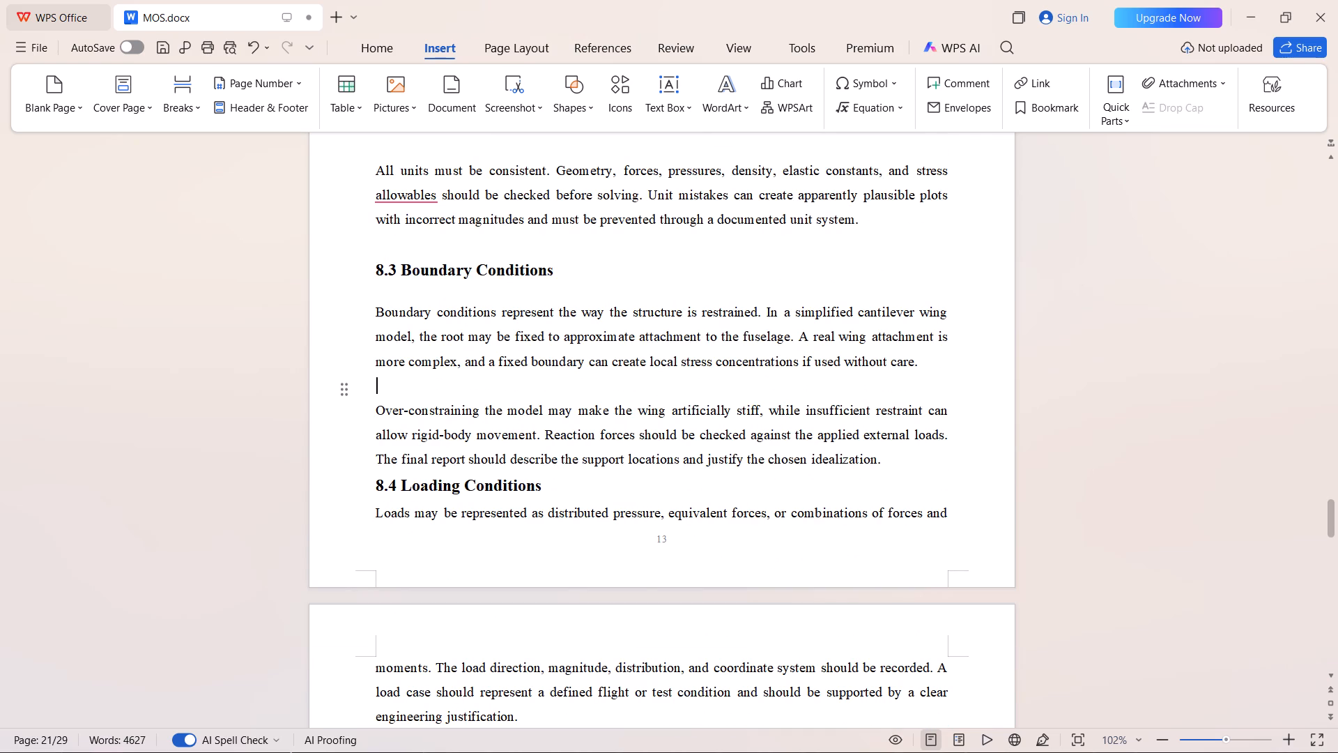
# Insert two blank lines after the last paragraph of section 8.3 so the 8.4 Loading Conditions heading starts the next page.
pyautogui.click(918, 460)
pyautogui.press('Return')
pyautogui.press('Return')
pyautogui.scroll(-4, 836, 479)
pyautogui.click(715, 418)
pyautogui.press('Return')
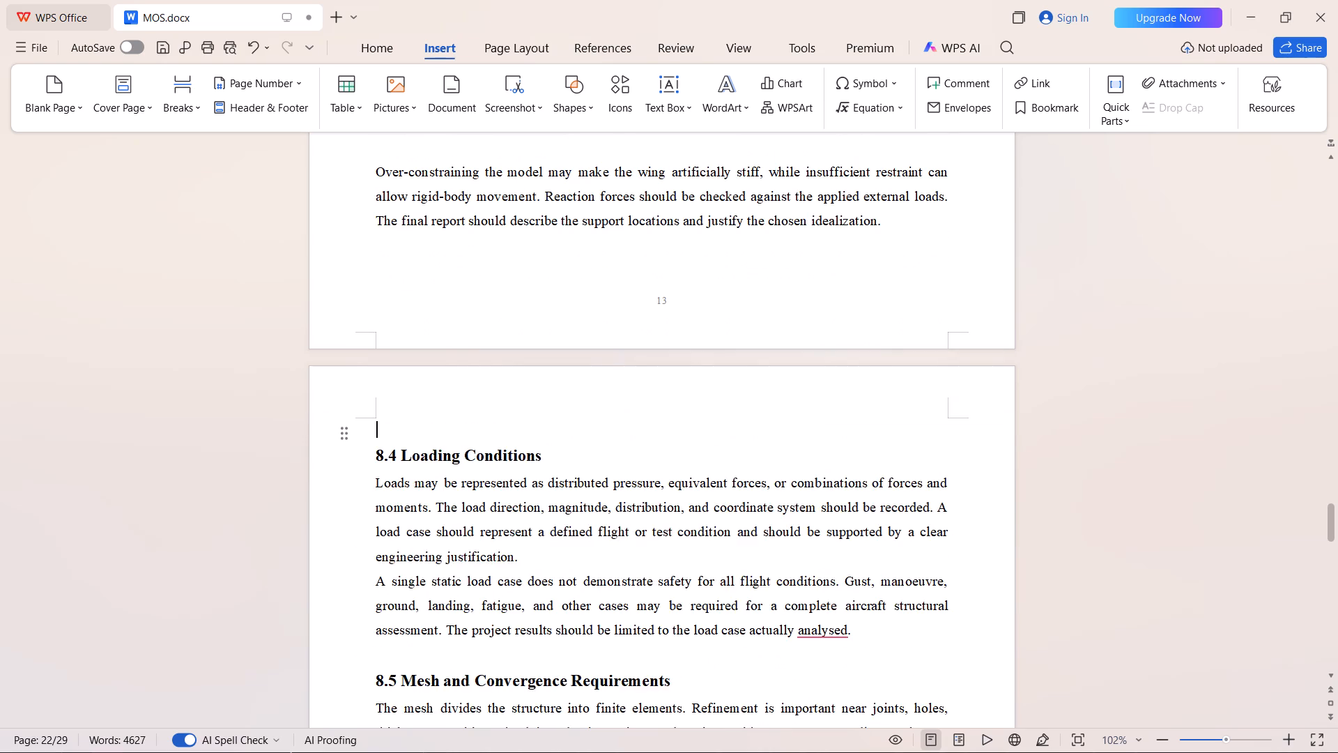
pyautogui.press('BackSpace')
# Insert a blank line after the 8.4 Loading Conditions heading and another after the section's first paragraph.
pyautogui.click(563, 442)
pyautogui.press('Return')
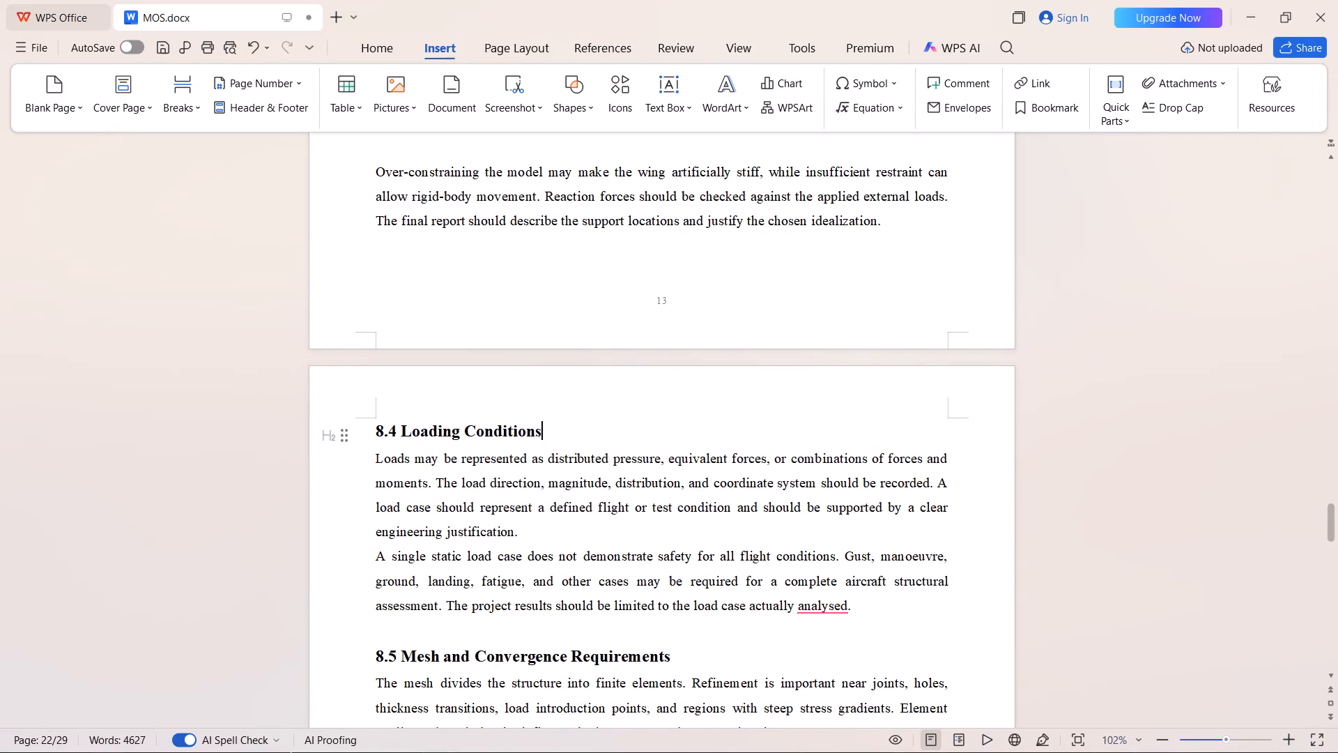
pyautogui.click(530, 548)
pyautogui.press('Return')
# Insert a blank line after the 8.5 Mesh and Convergence Requirements heading and after each of the section's two paragraphs.
pyautogui.scroll(-4, 544, 522)
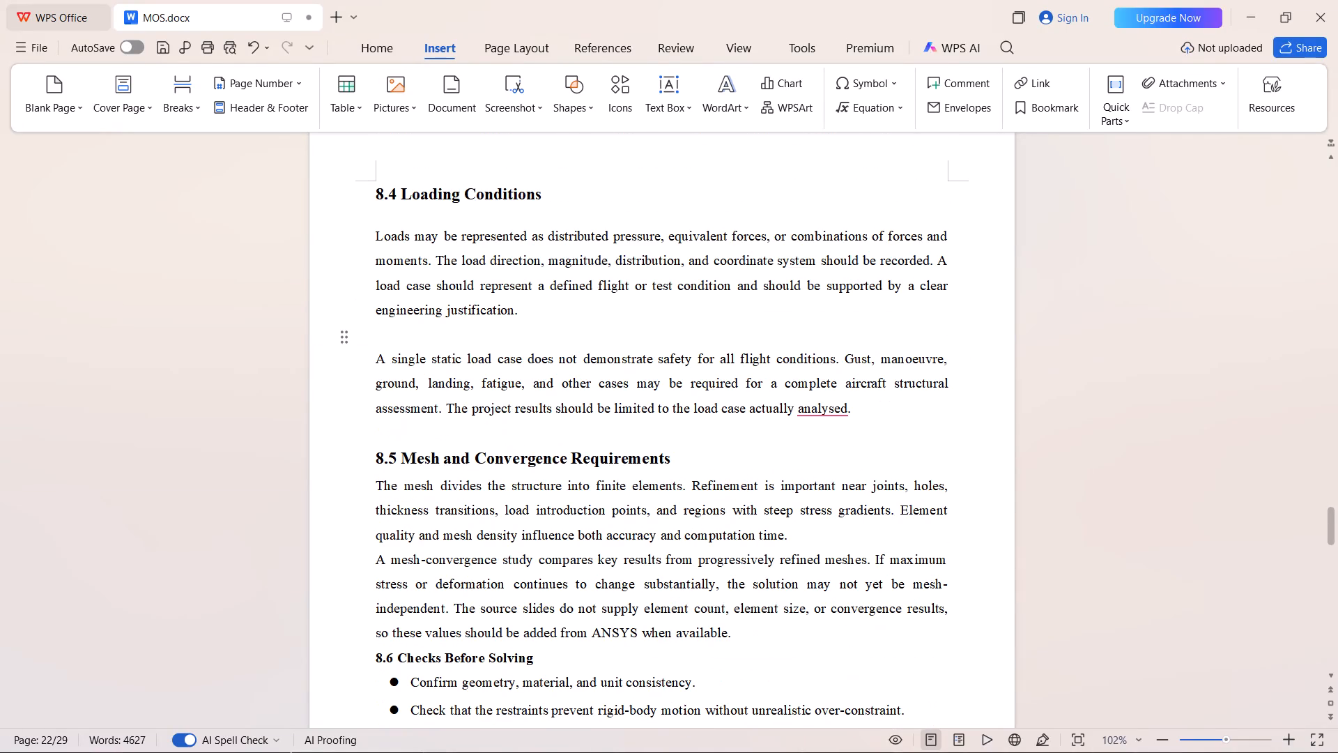
pyautogui.click(785, 459)
pyautogui.press('Return')
pyautogui.click(809, 547)
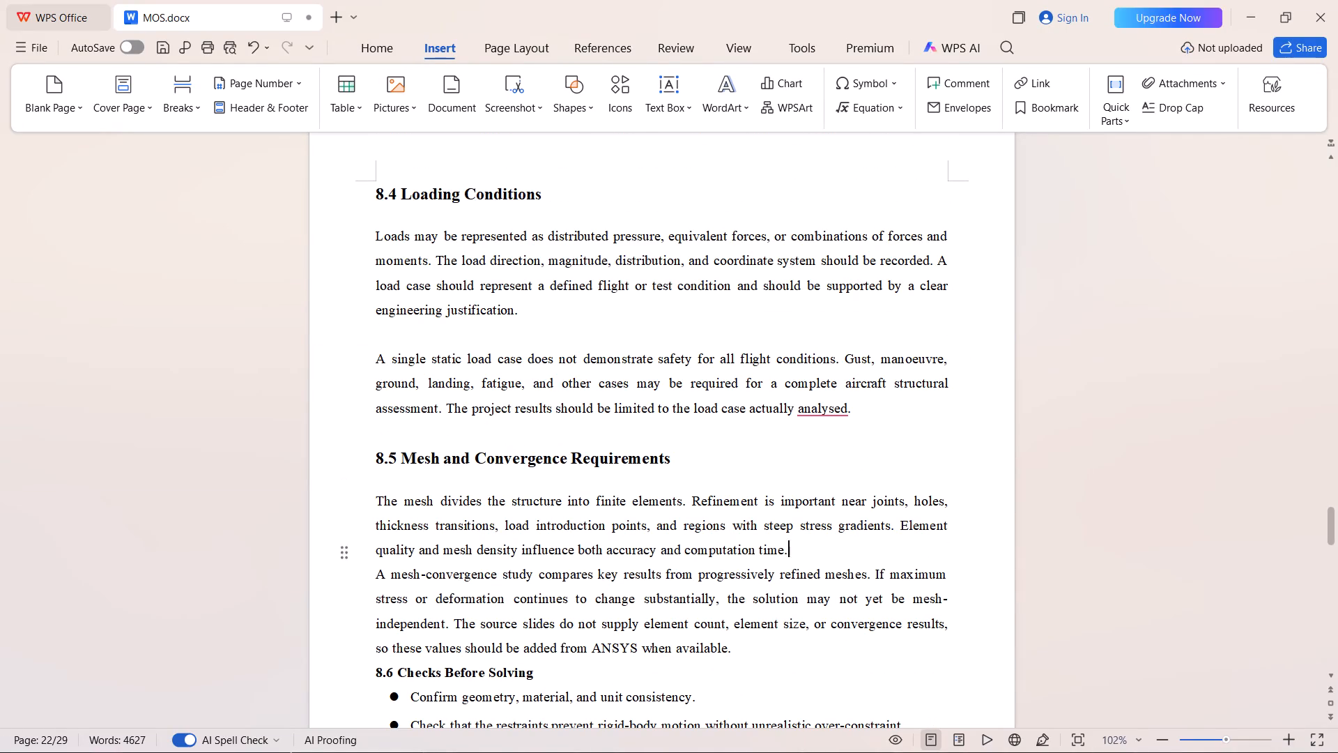
pyautogui.press('Return')
pyautogui.scroll(-3, 794, 556)
pyautogui.click(769, 502)
pyautogui.press('Return')
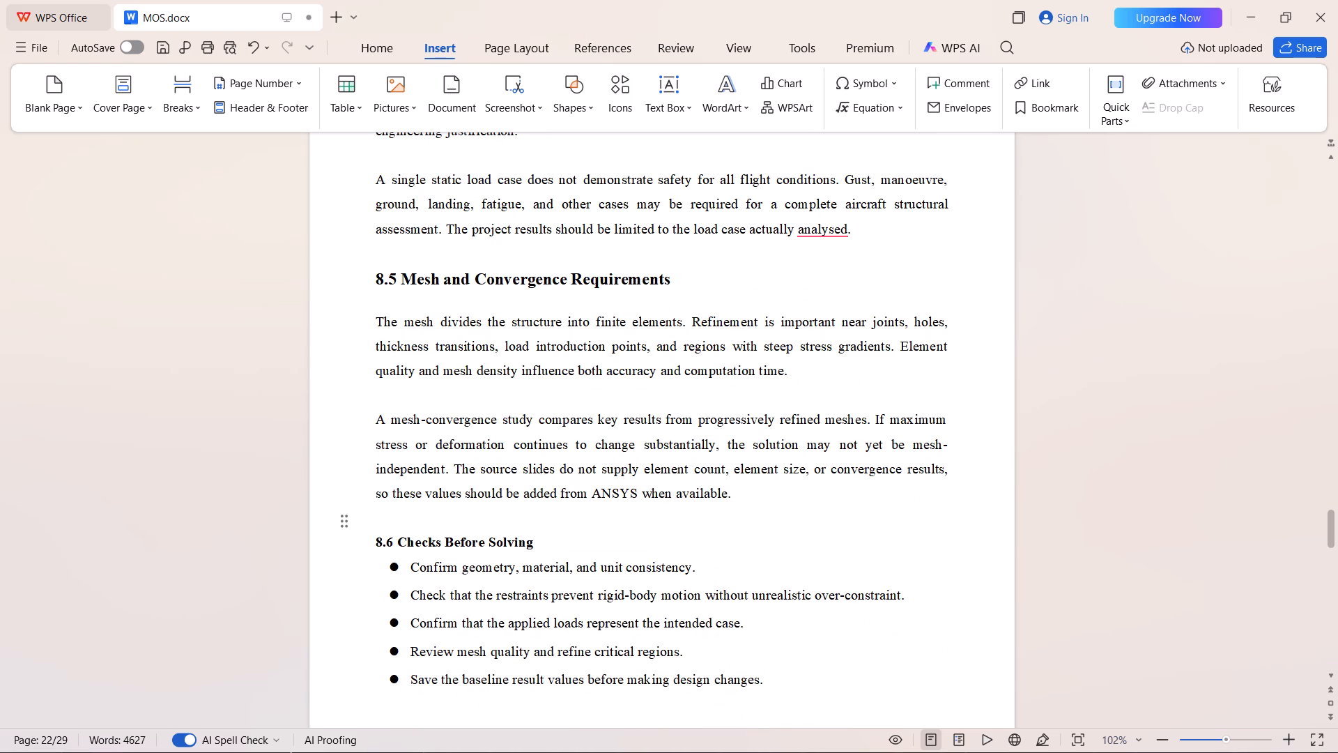
# Set the 8.6 Checks Before Solving heading to size 14 and insert a blank line between it and the bullet list.
pyautogui.moveTo(557, 538); pyautogui.dragTo(373, 551)
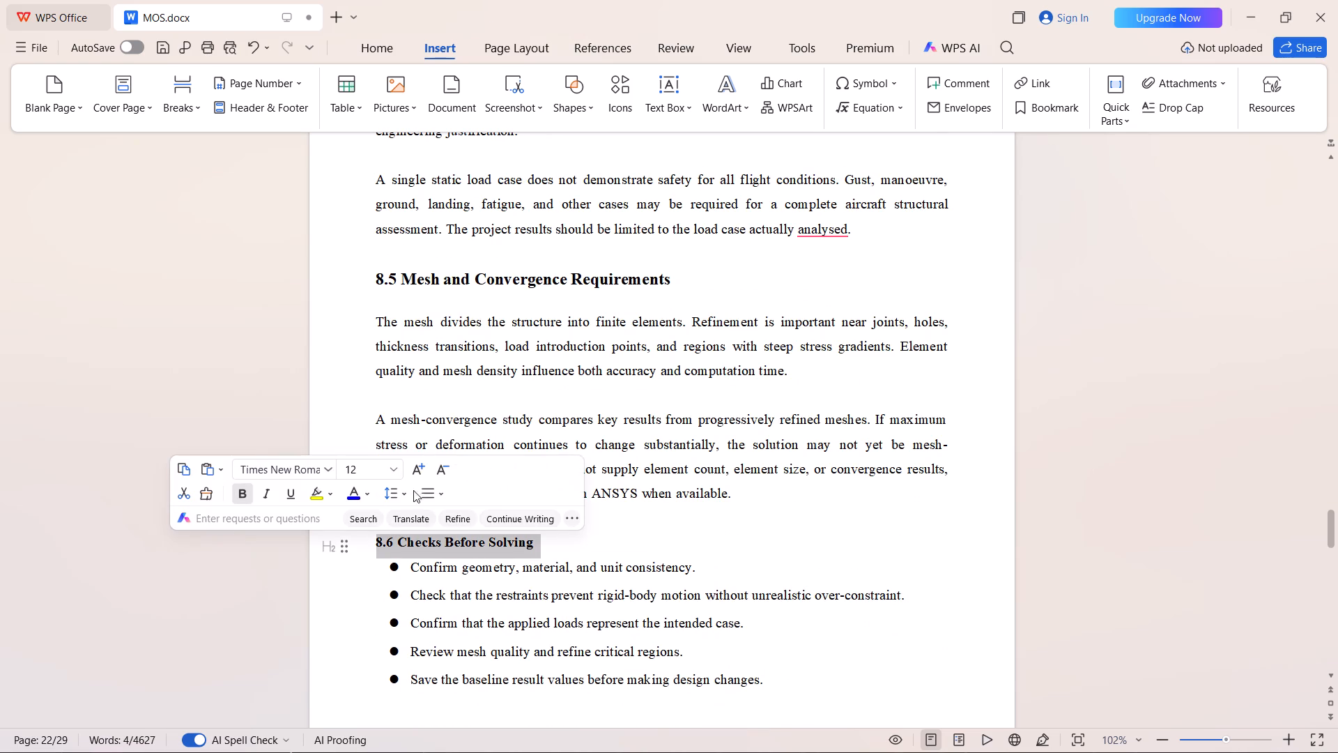
pyautogui.click(401, 469)
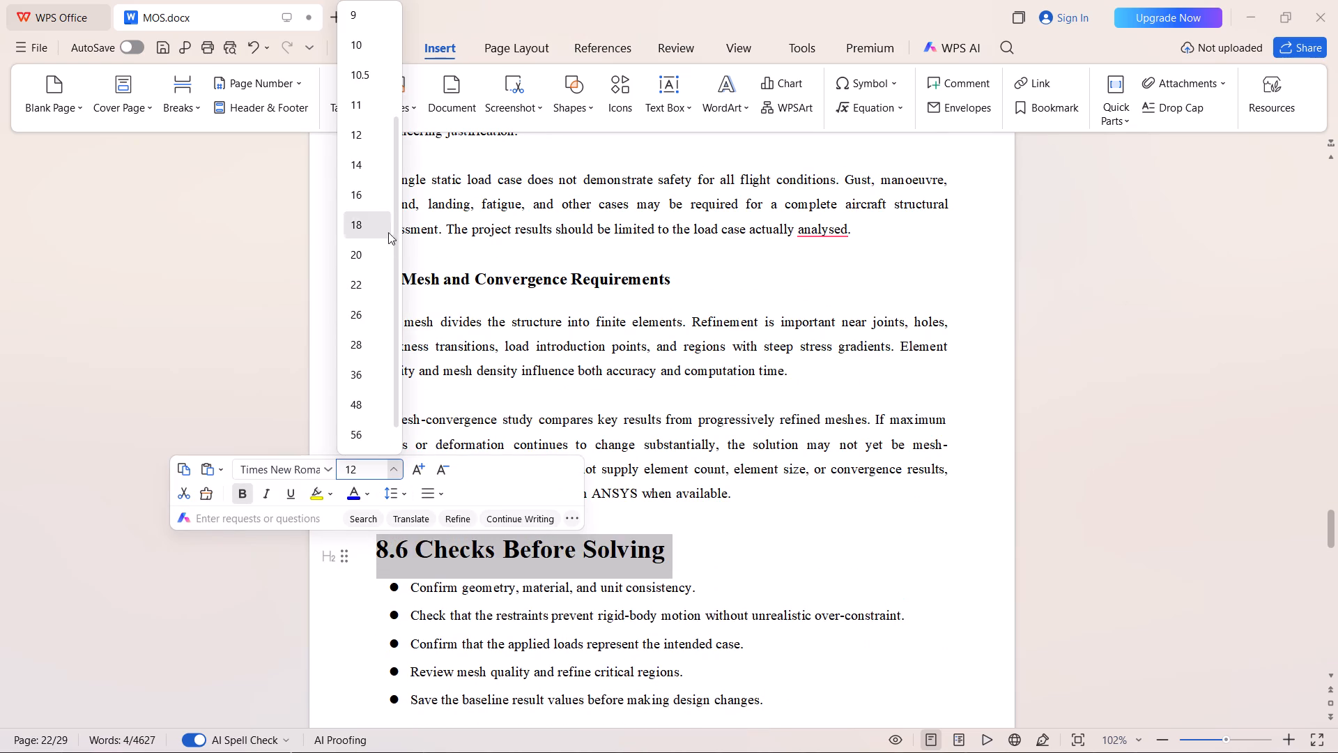
pyautogui.click(379, 174)
pyautogui.click(658, 558)
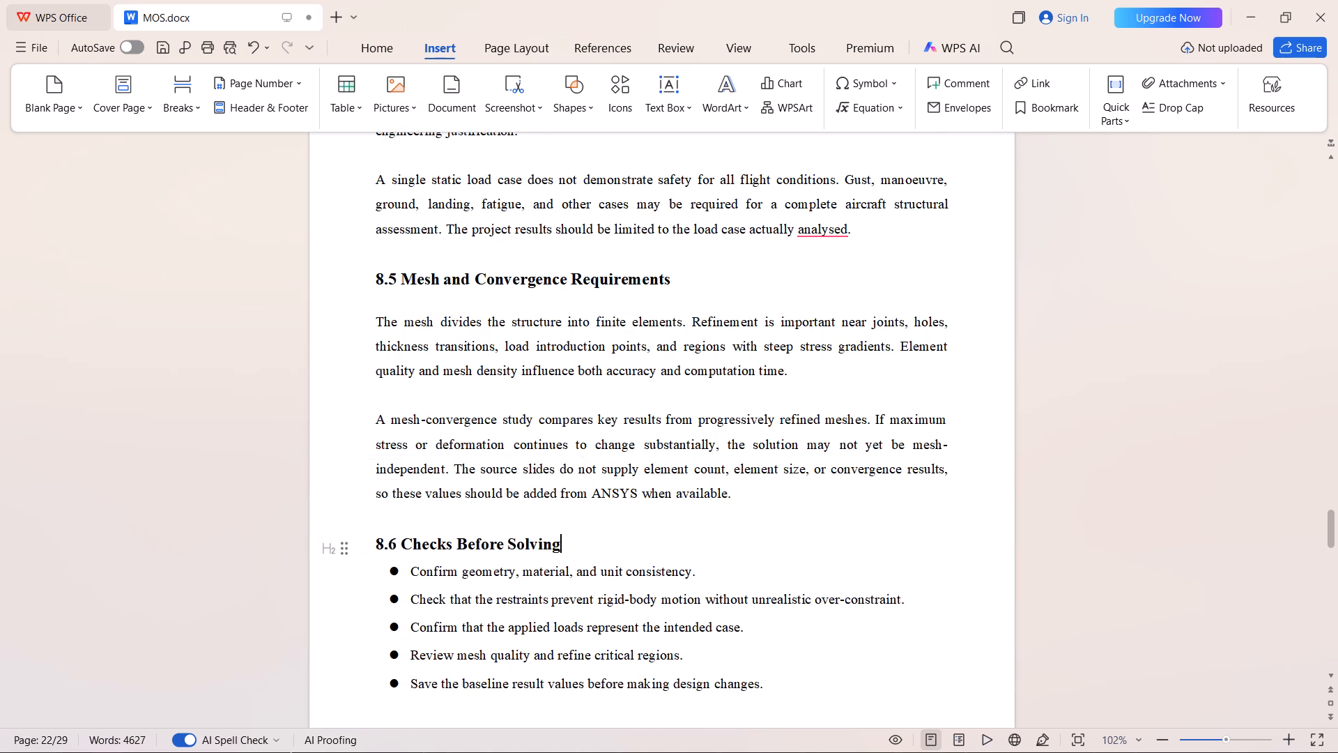
pyautogui.press('Return')
# Insert a blank line after the 9.1 Purpose of the Analysis heading and another after the section's paragraph.
pyautogui.scroll(-11, 647, 541)
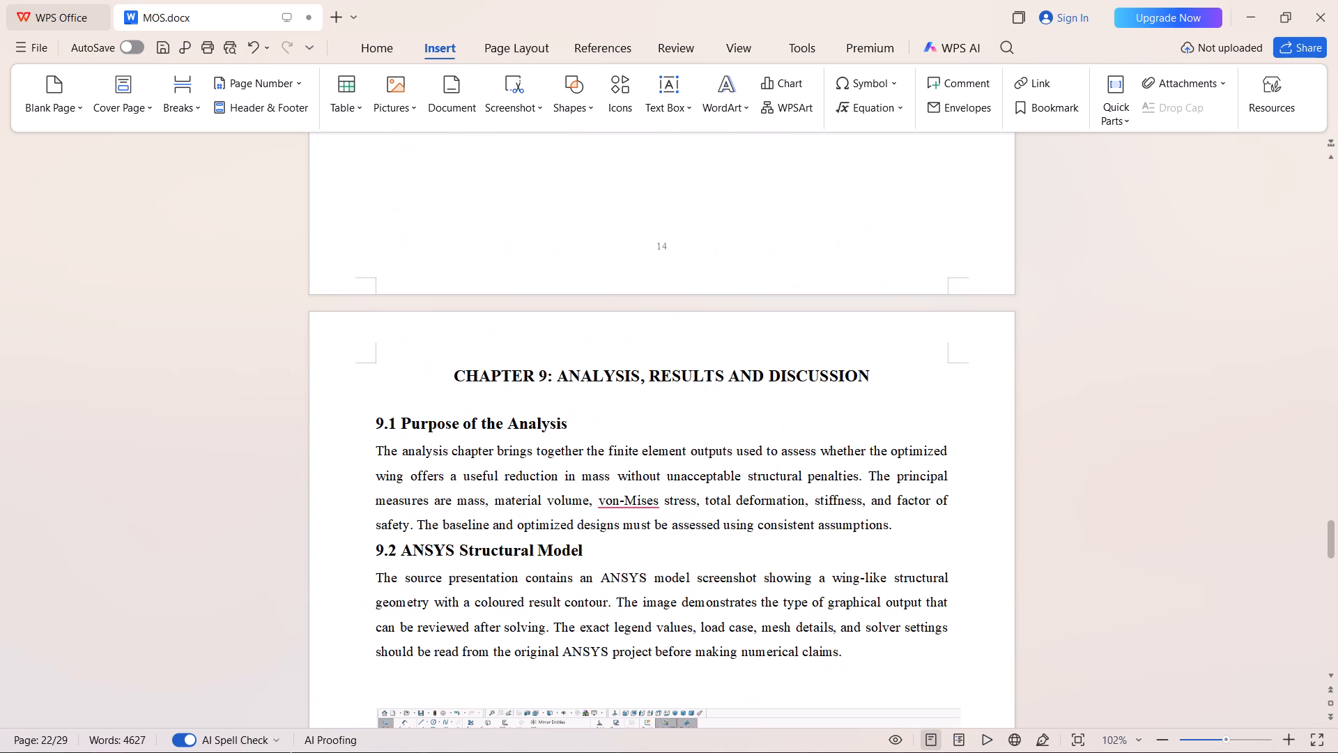
pyautogui.click(638, 431)
pyautogui.press('Return')
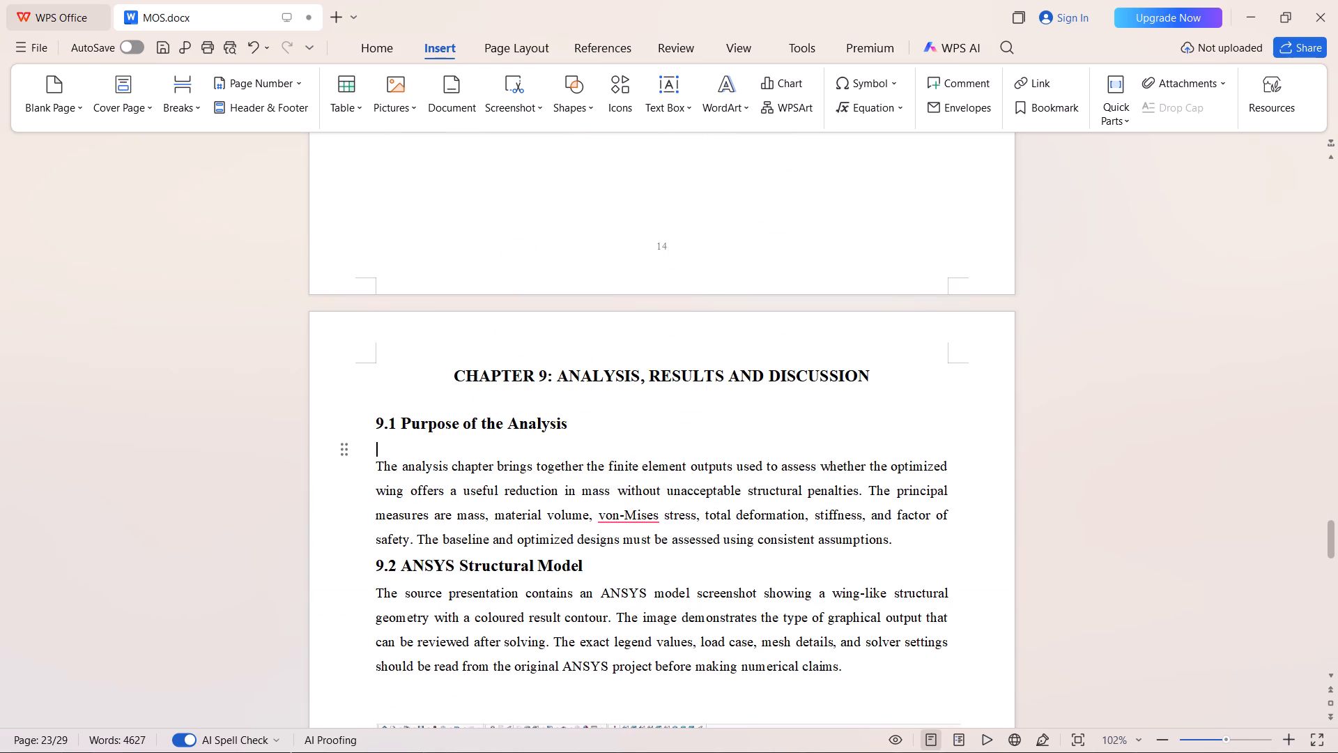
pyautogui.click(926, 549)
pyautogui.press('Return')
# Insert a blank line between the 9.2 ANSYS Structural Model heading and its text.
pyautogui.scroll(-3, 777, 584)
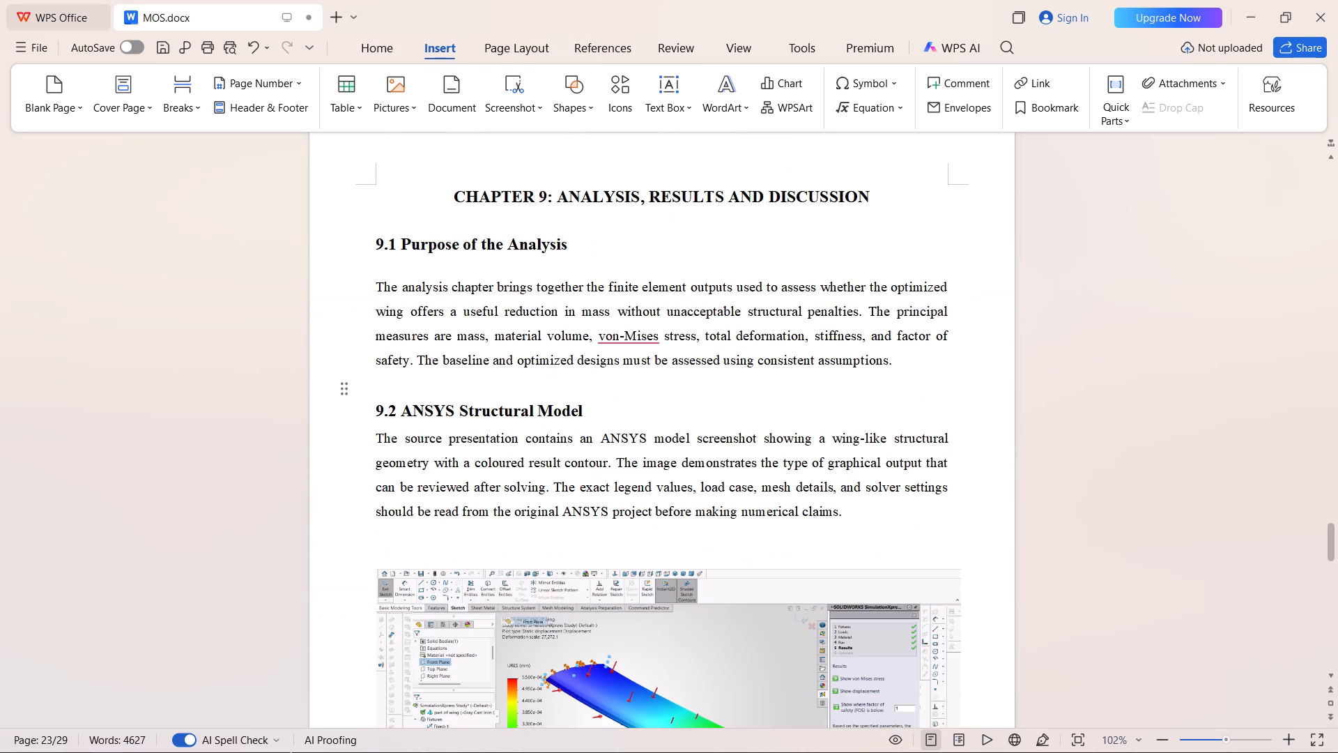
pyautogui.scroll(-7, 738, 464)
pyautogui.scroll(6, 738, 464)
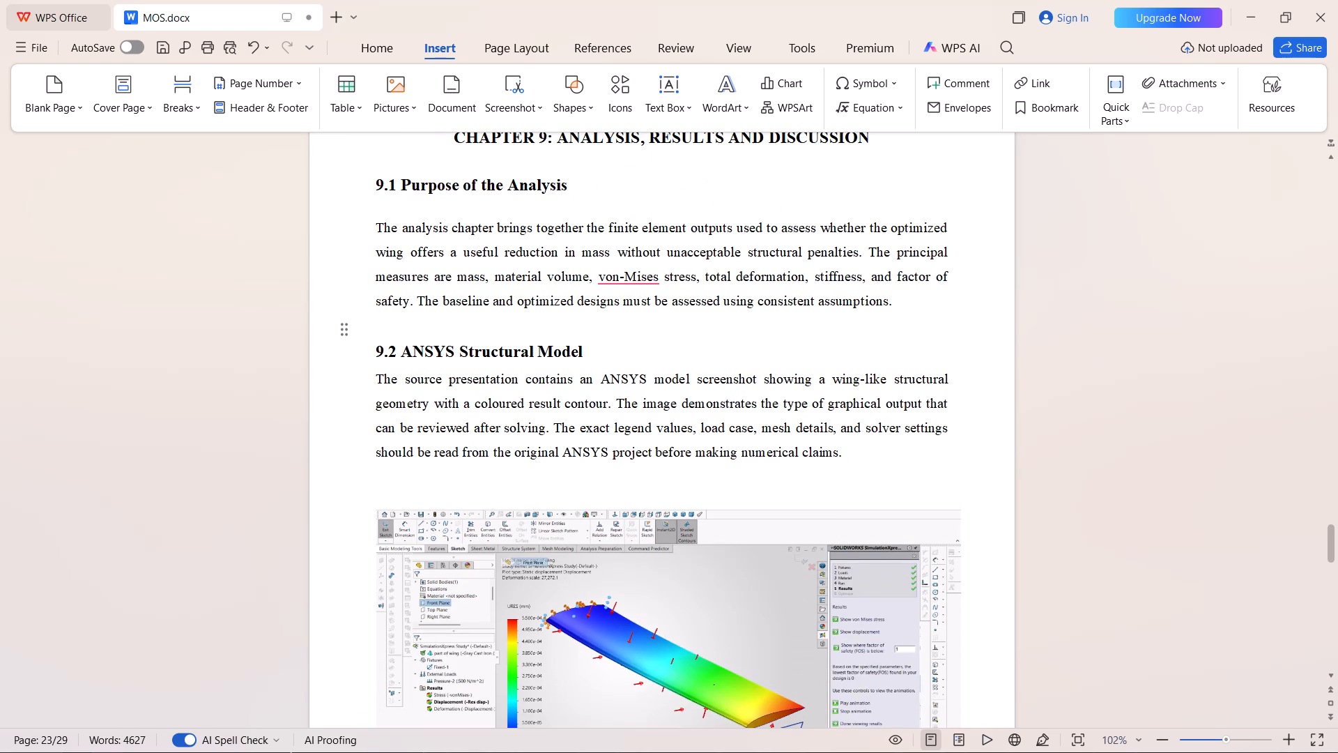
pyautogui.click(615, 358)
pyautogui.press('Return')
# Insert a blank line between the 9.3 Second Result Contour heading and its text.
pyautogui.scroll(-5, 617, 357)
pyautogui.click(643, 582)
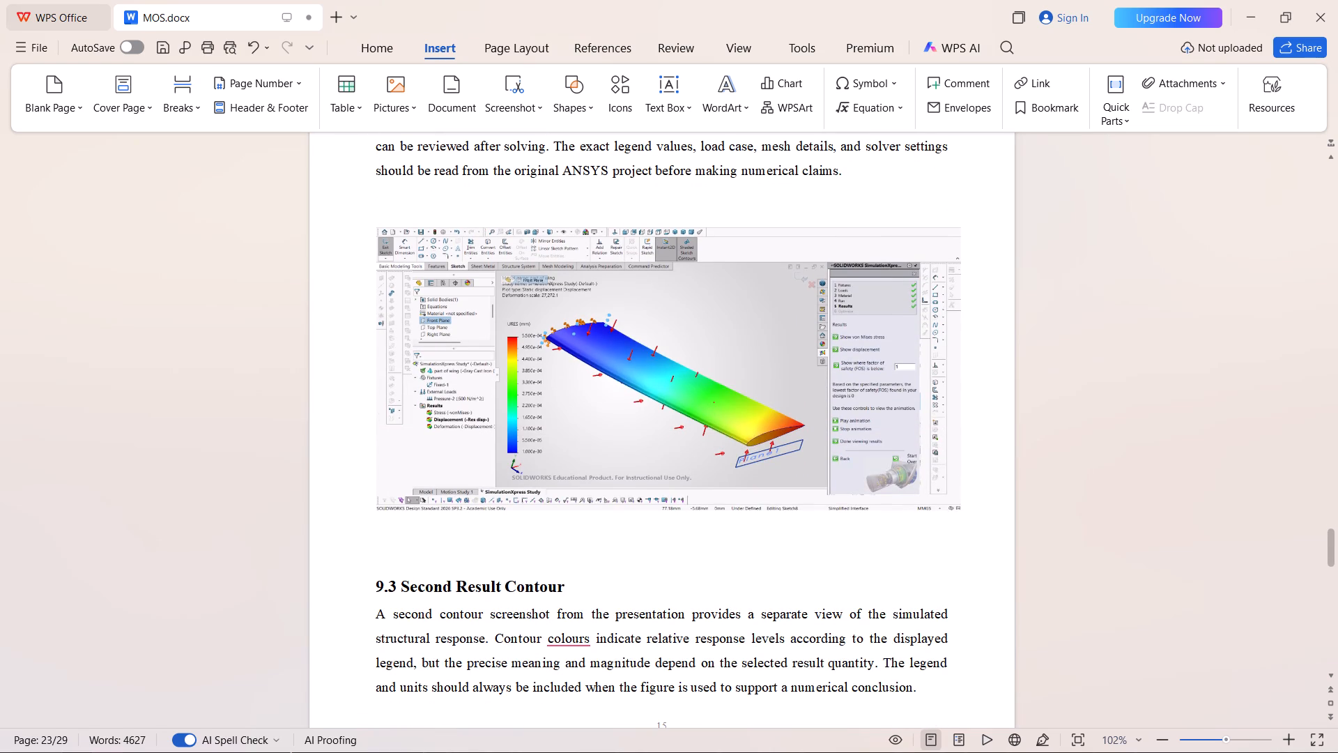
pyautogui.press('Return')
# Insert seven blank lines between the second result contour figure and the 9.4 Original and Optimized Design Comparison heading.
pyautogui.scroll(-5, 640, 575)
pyautogui.scroll(-3, 754, 494)
pyautogui.scroll(-4, 686, 496)
pyautogui.scroll(2, 686, 496)
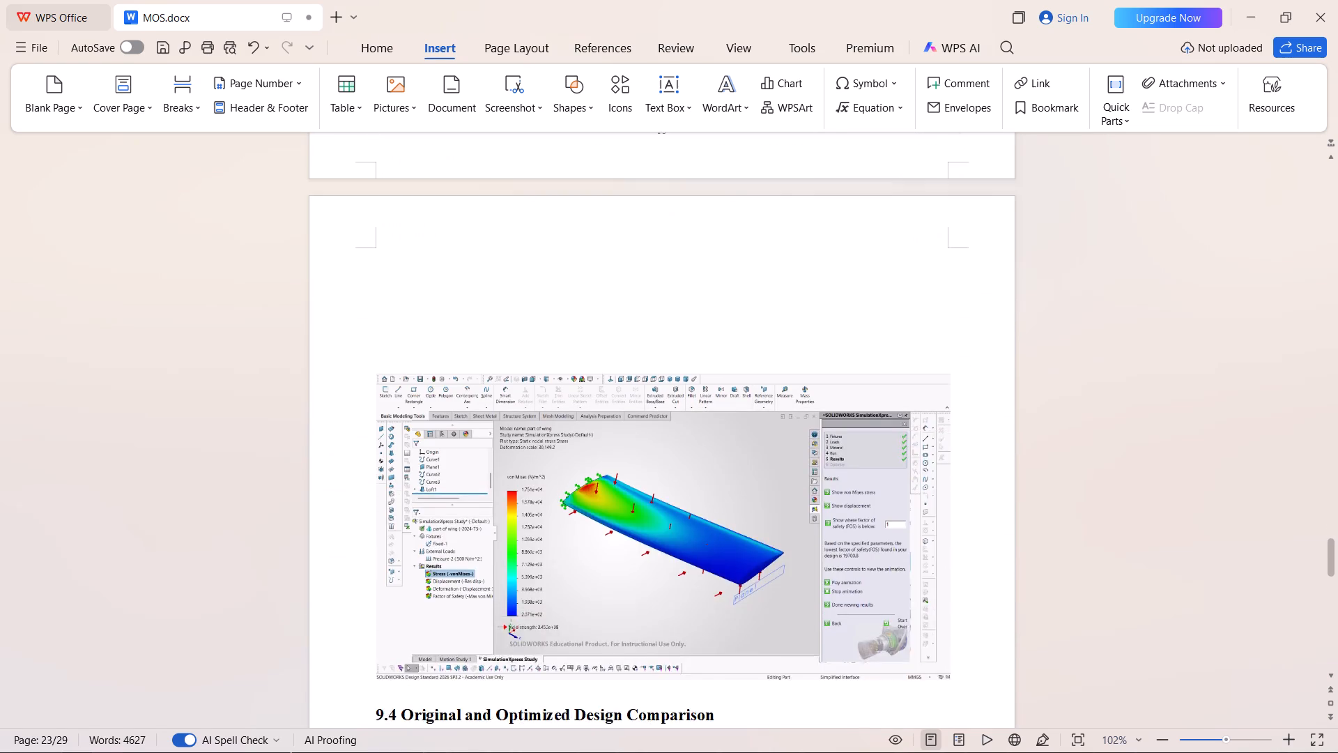
pyautogui.scroll(-3, 686, 496)
pyautogui.scroll(-6, 745, 508)
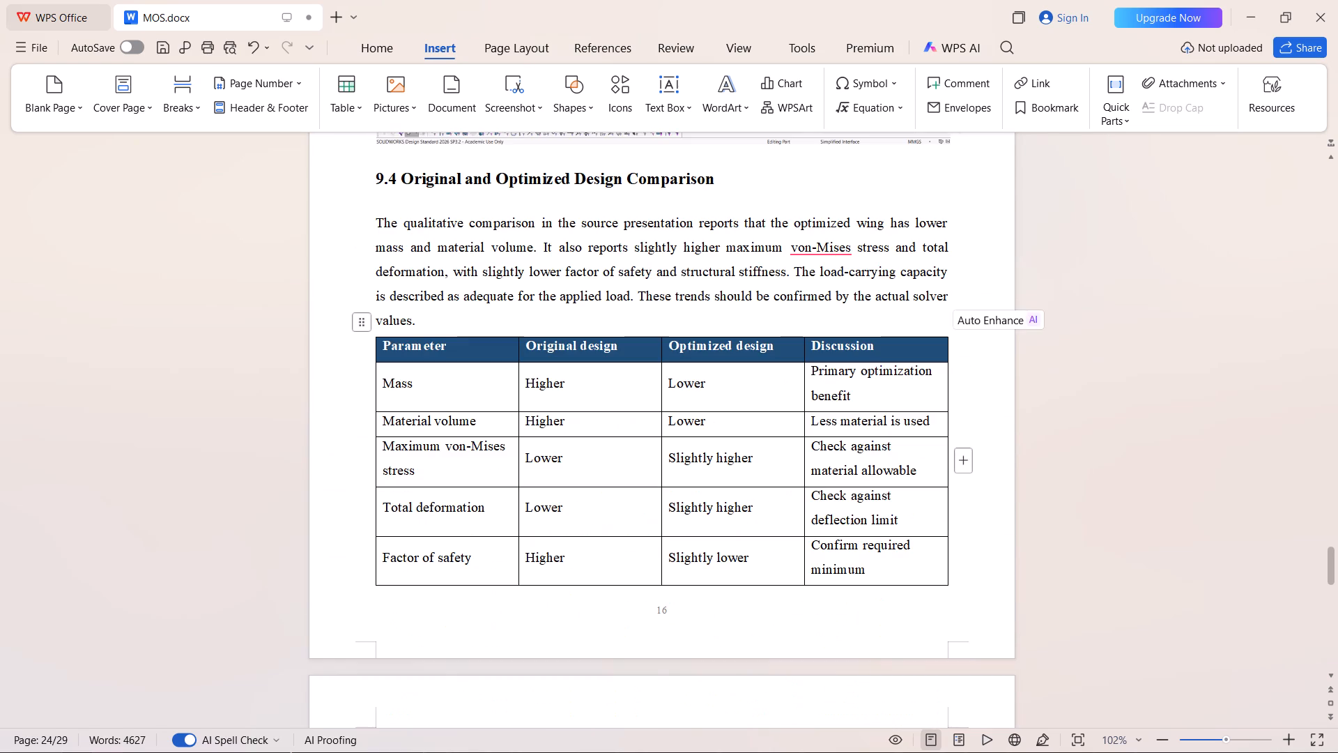
pyautogui.scroll(-17, 743, 507)
pyautogui.scroll(13, 732, 504)
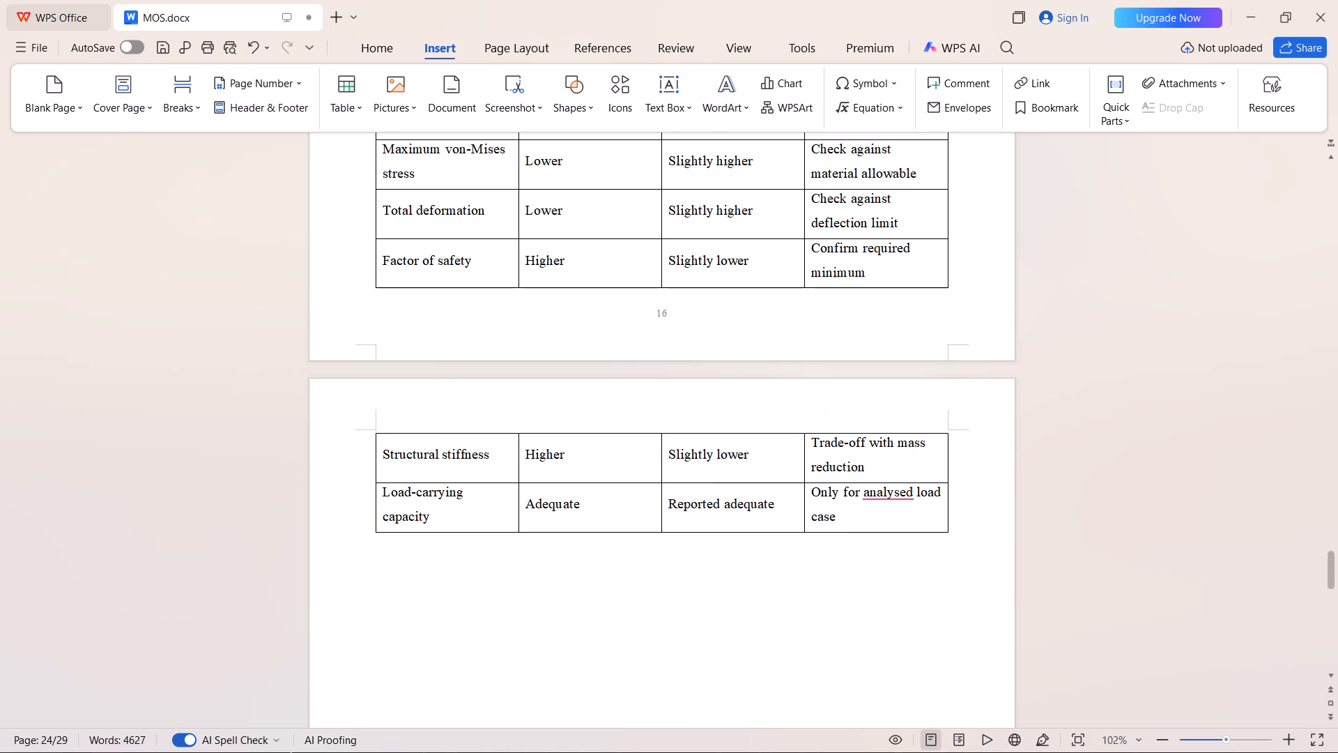
pyautogui.scroll(6, 732, 504)
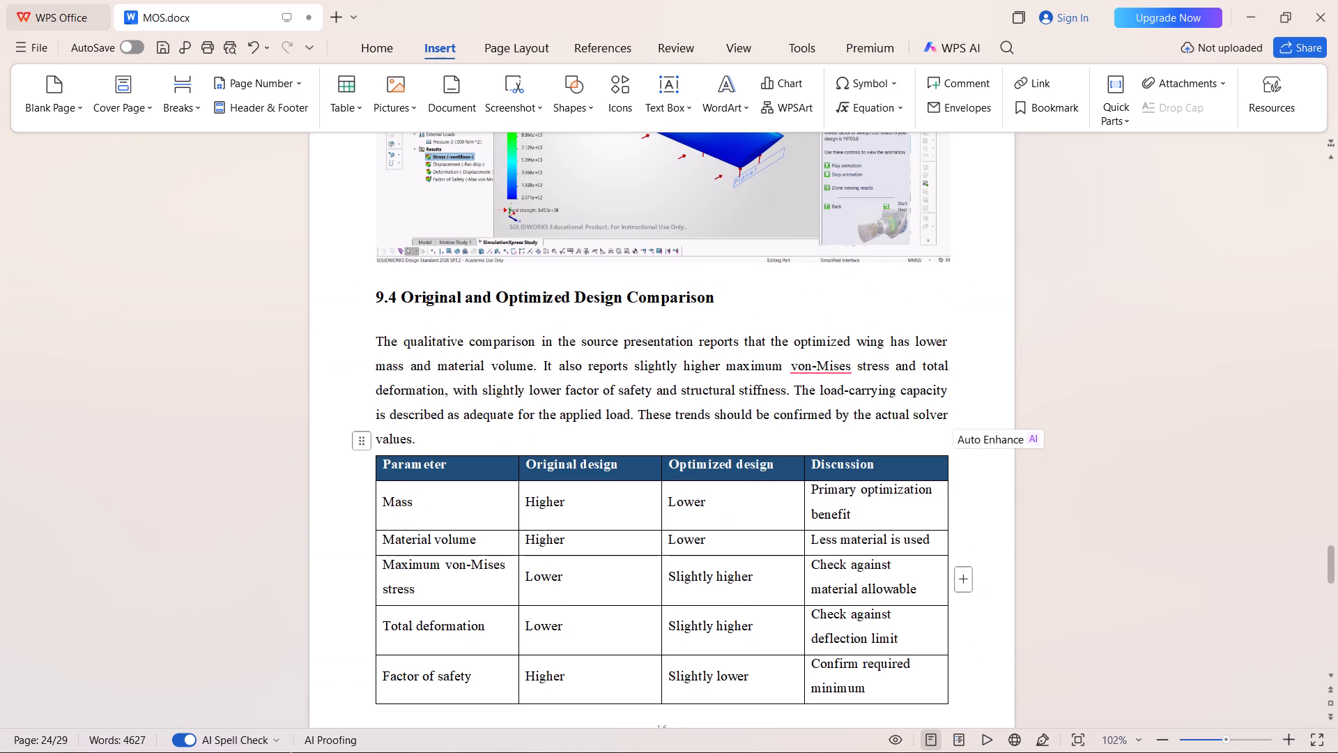
pyautogui.click(374, 300)
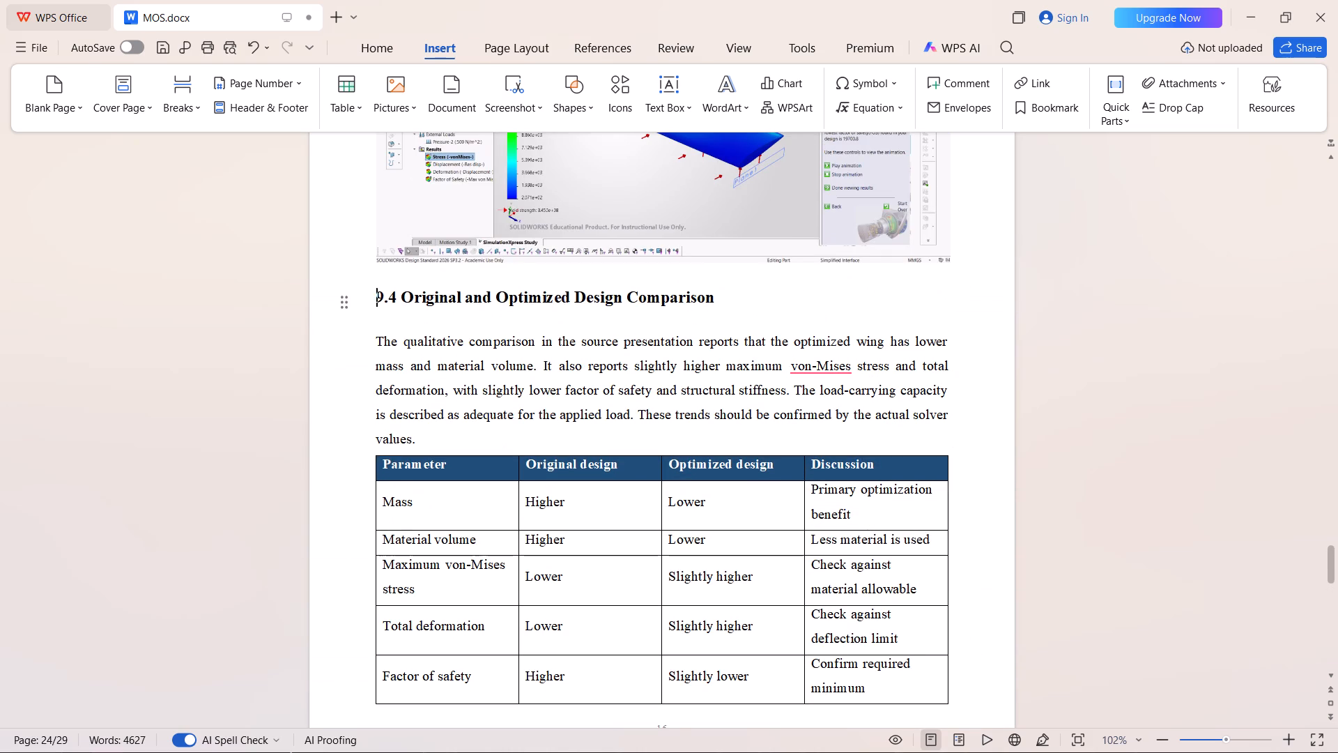
pyautogui.press('Return')
pyautogui.press('Return')
pyautogui.press('Return')
pyautogui.press('Return')
pyautogui.scroll(-5, 417, 349)
pyautogui.press('Return')
pyautogui.press('Return')
pyautogui.press('Return')
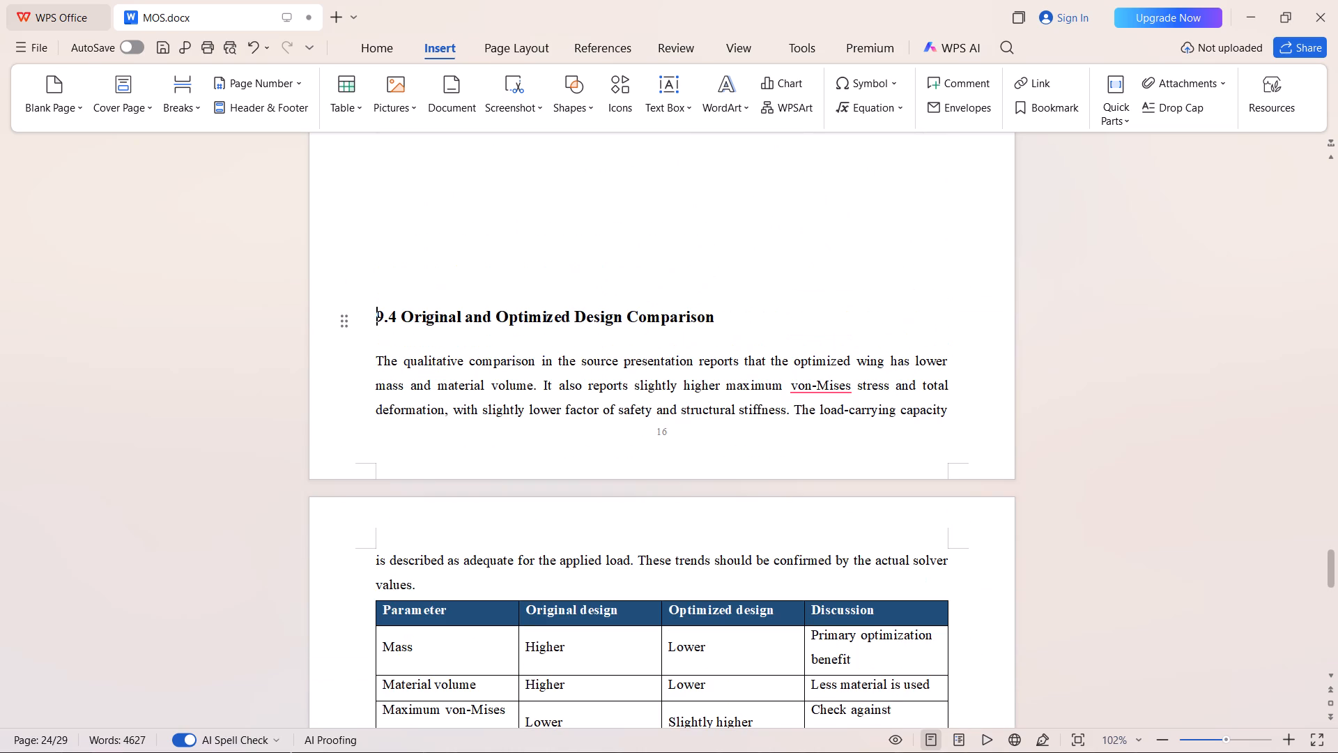
# Review the page layout around the second result contour figure above the 9.4 heading.
pyautogui.scroll(11, 750, 296)
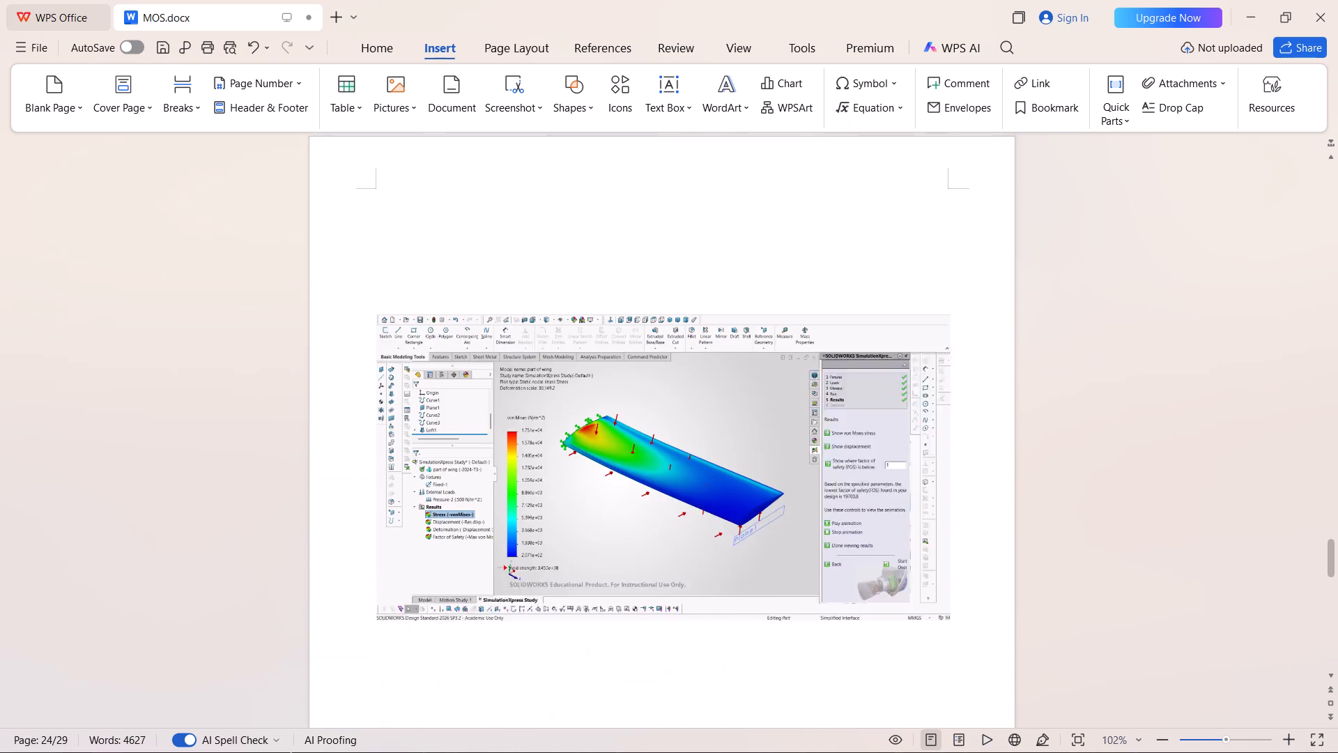
pyautogui.scroll(5, 748, 302)
pyautogui.scroll(-5, 748, 302)
pyautogui.scroll(-4, 595, 441)
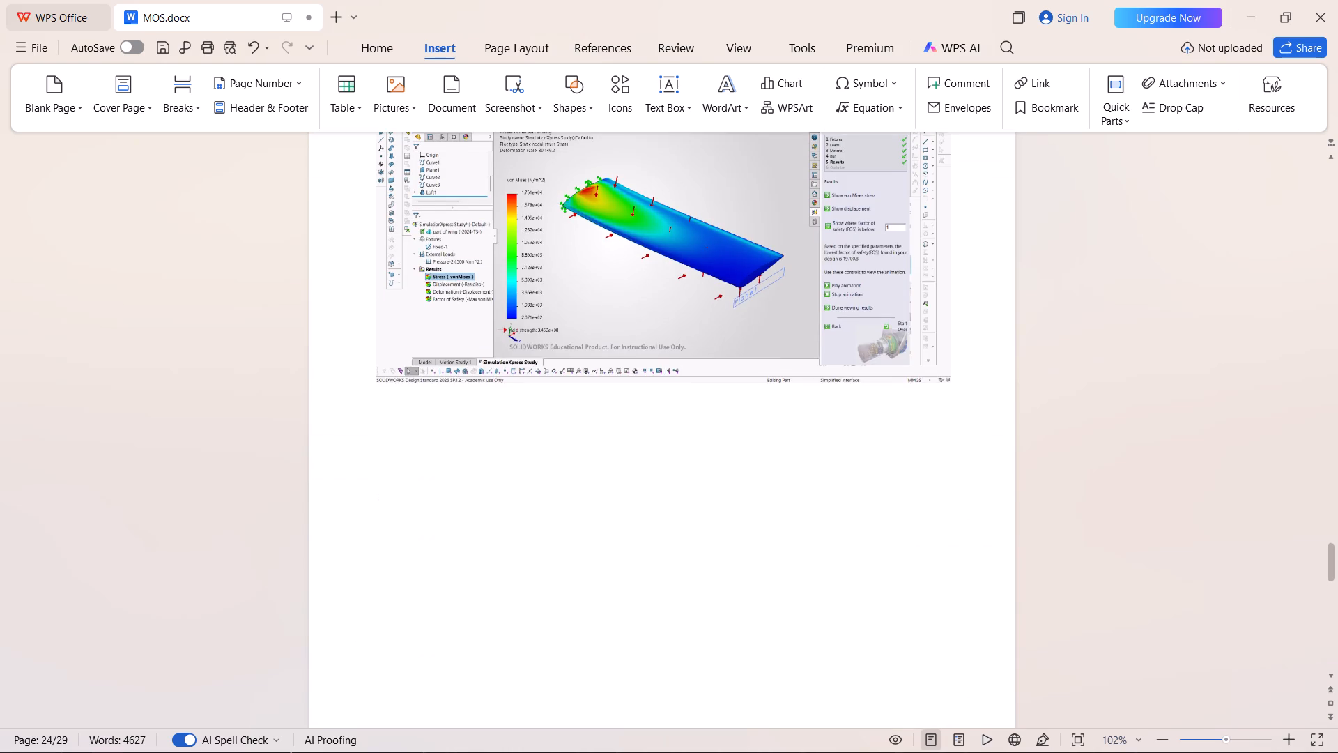
pyautogui.scroll(2, 598, 375)
pyautogui.moveTo(630, 404); pyautogui.dragTo(632, 436, button='middle')
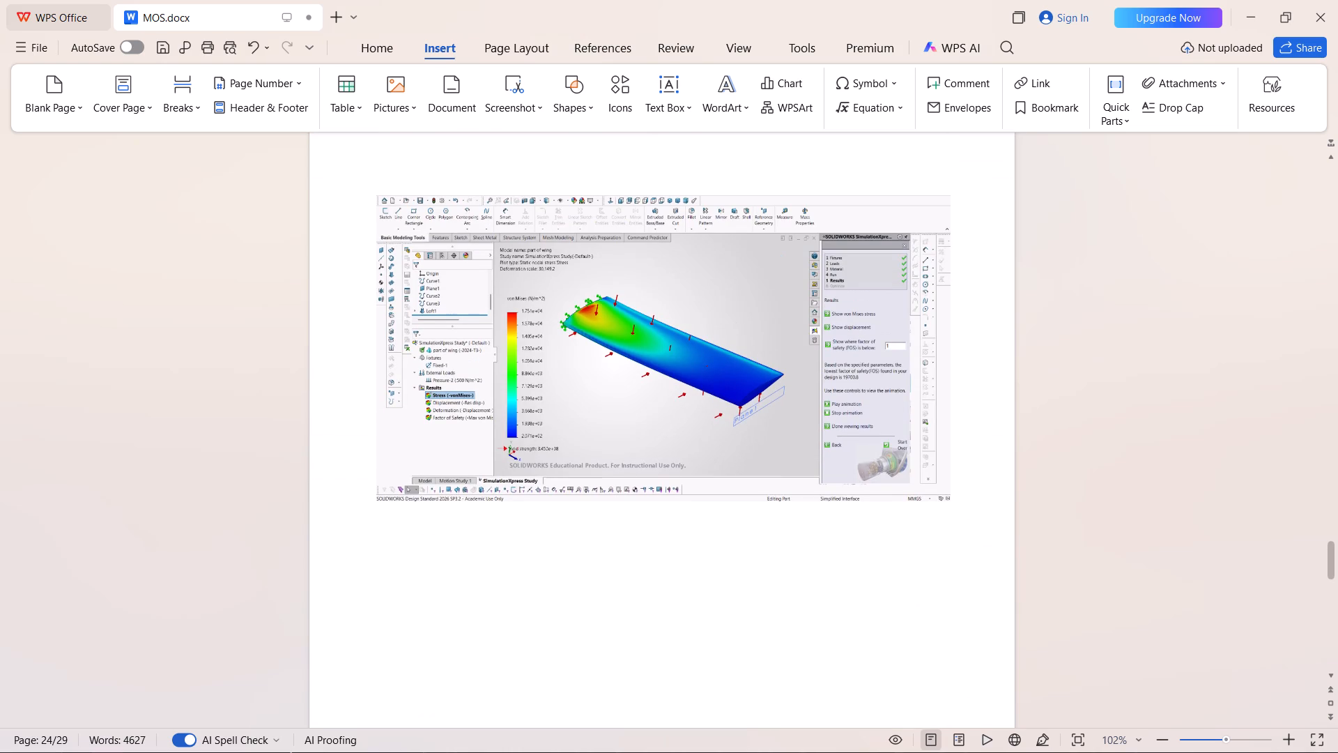
pyautogui.moveTo(632, 436); pyautogui.dragTo(633, 496, button='middle')
# Insert a blank line after the 9.5 Comparison Table from the Source Presentation heading and another between its paragraph and the table image.
pyautogui.scroll(-18, 675, 504)
pyautogui.scroll(-3, 678, 490)
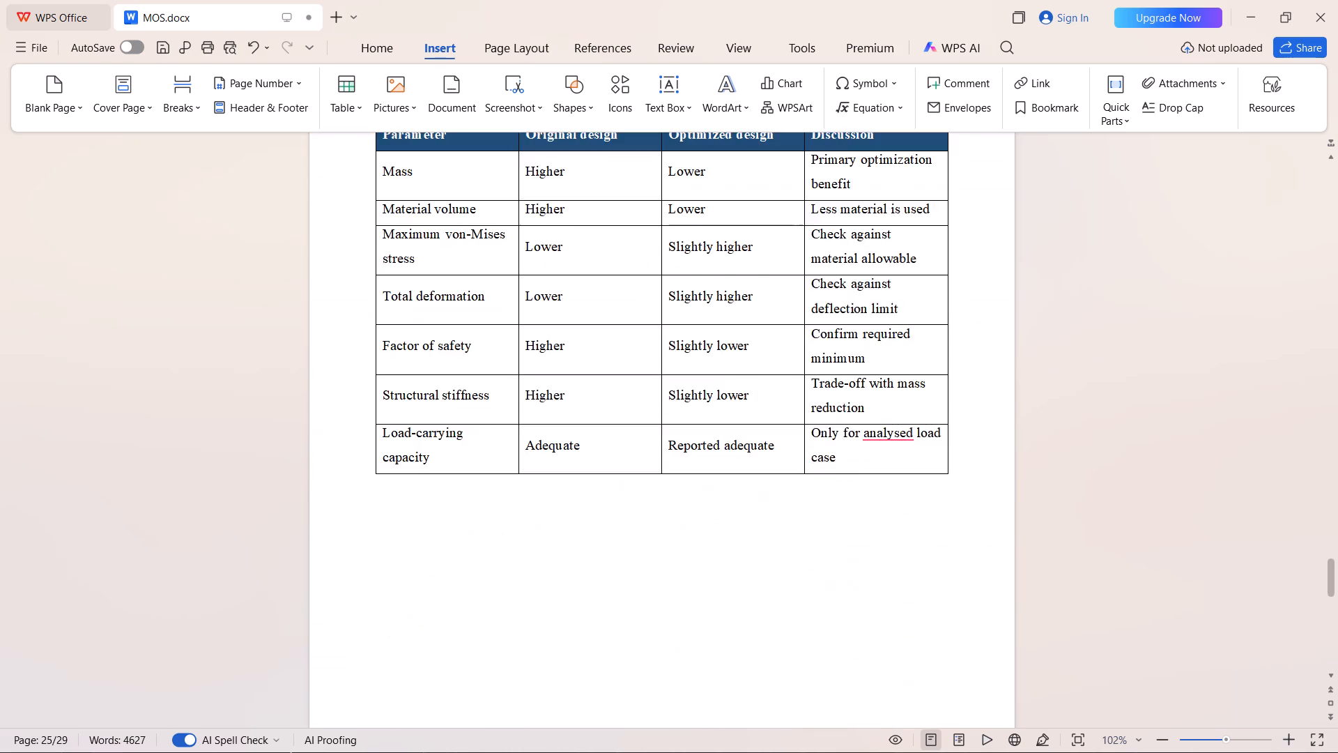
pyautogui.scroll(-12, 678, 490)
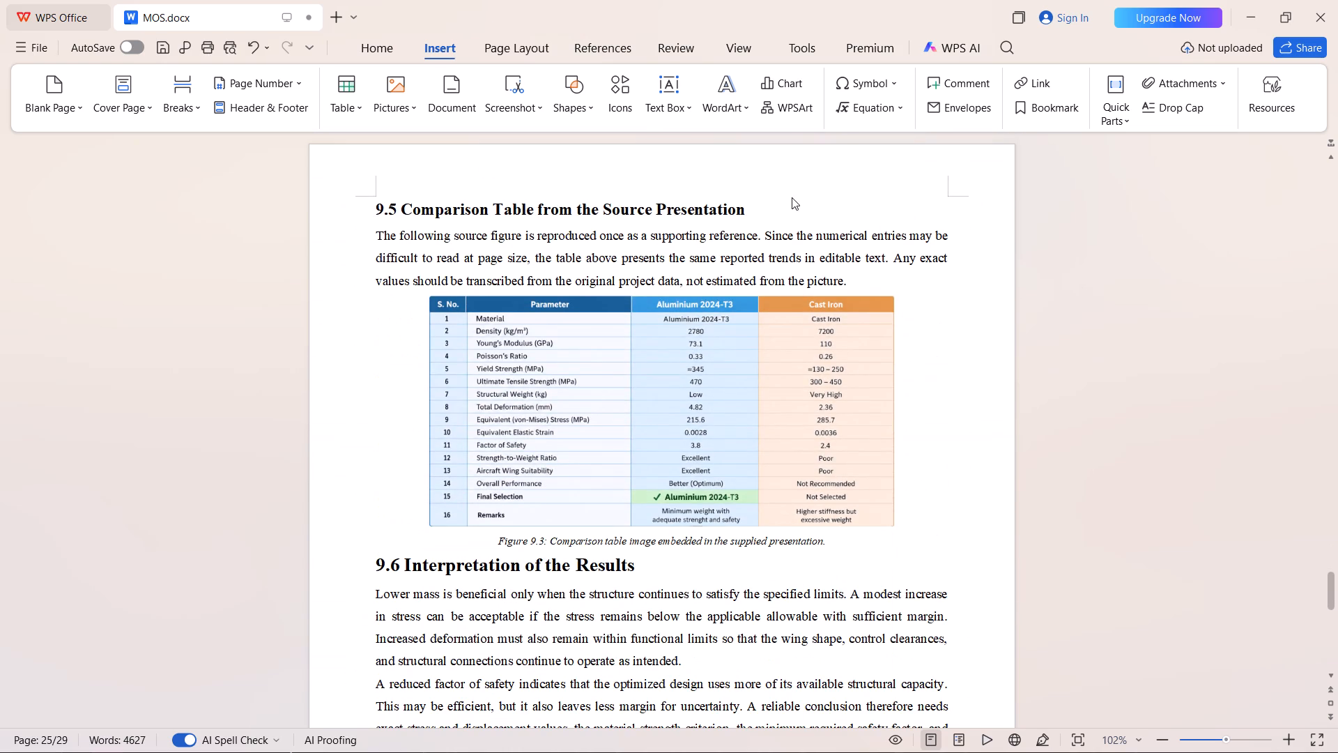
pyautogui.click(792, 197)
pyautogui.click(787, 222)
pyautogui.press('Return')
pyautogui.click(854, 303)
pyautogui.press('Return')
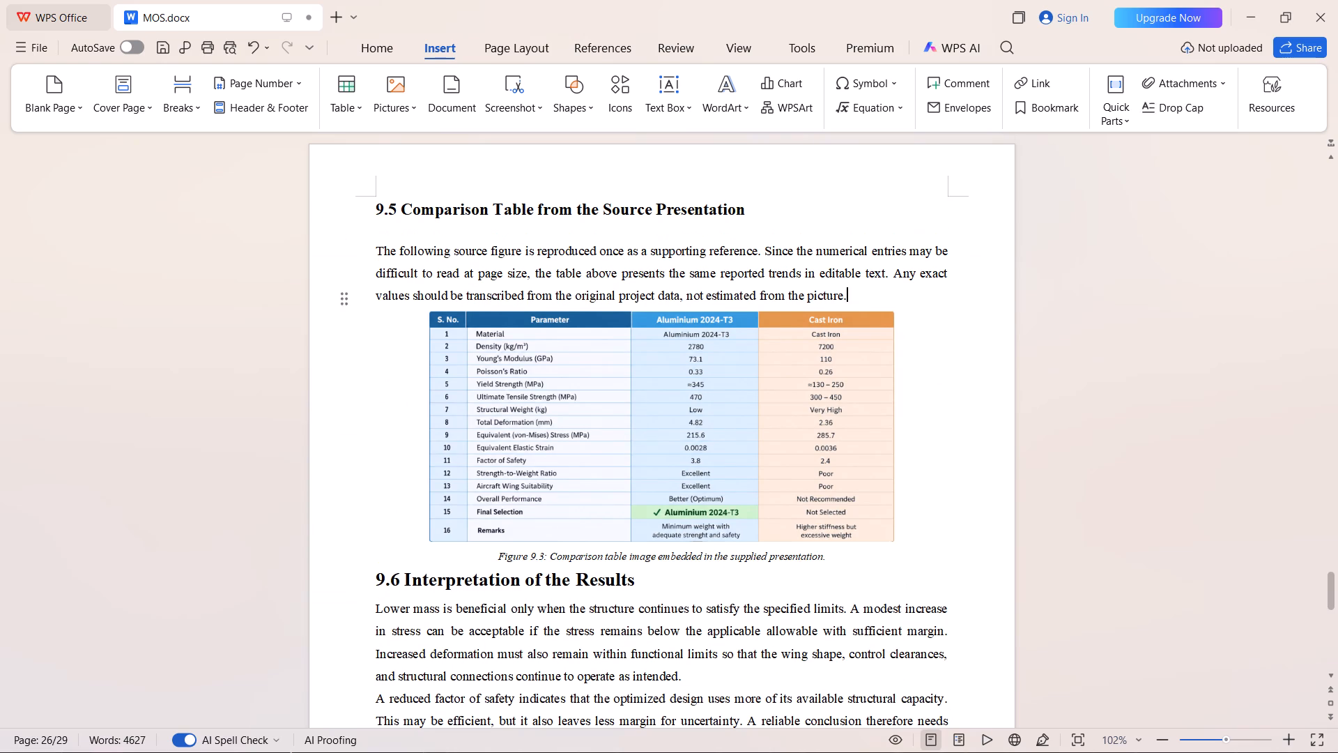
# Insert a blank line after the 9.6 Interpretation of the Results heading and another between the section's two paragraphs.
pyautogui.scroll(-4, 808, 337)
pyautogui.click(702, 370)
pyautogui.press('Return')
pyautogui.click(698, 476)
pyautogui.press('Return')
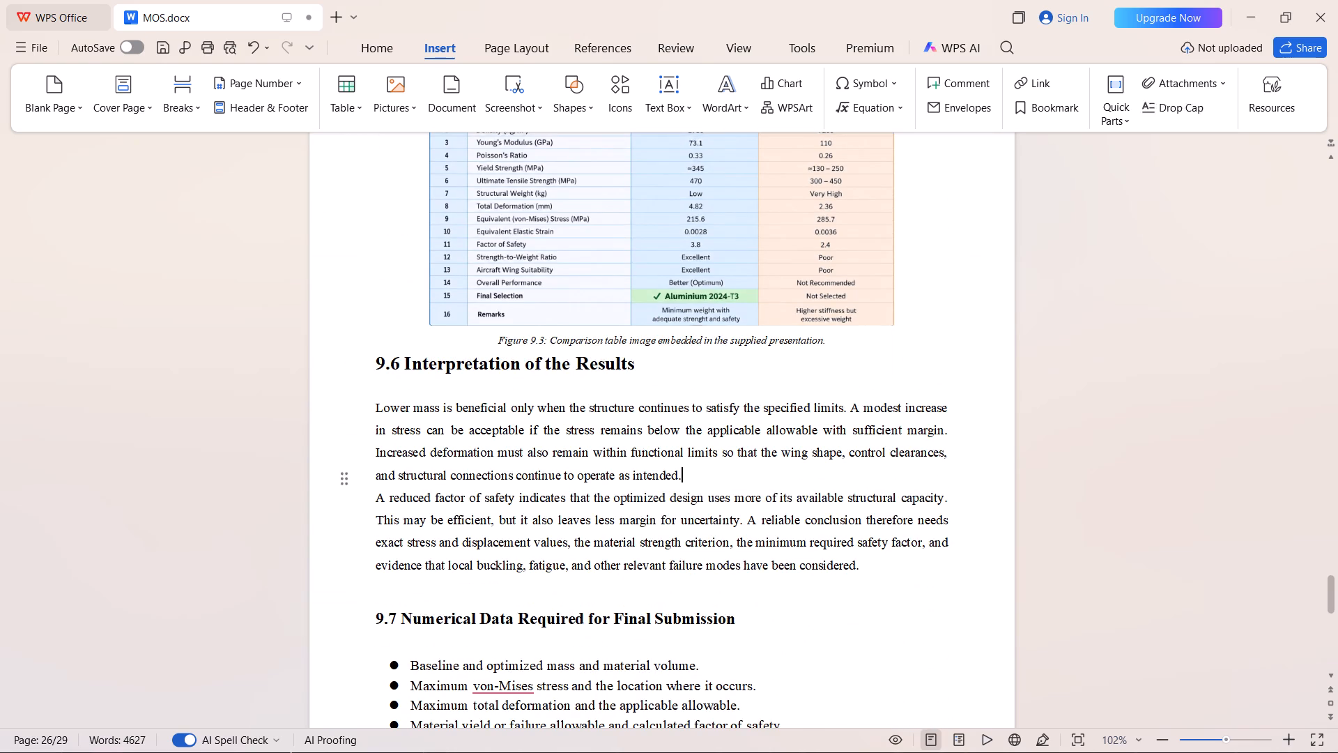
# Set the paragraph under the 9.5 Comparison Table from the Source Presentation heading to font size 12.
pyautogui.moveTo(716, 512); pyautogui.dragTo(757, 553)
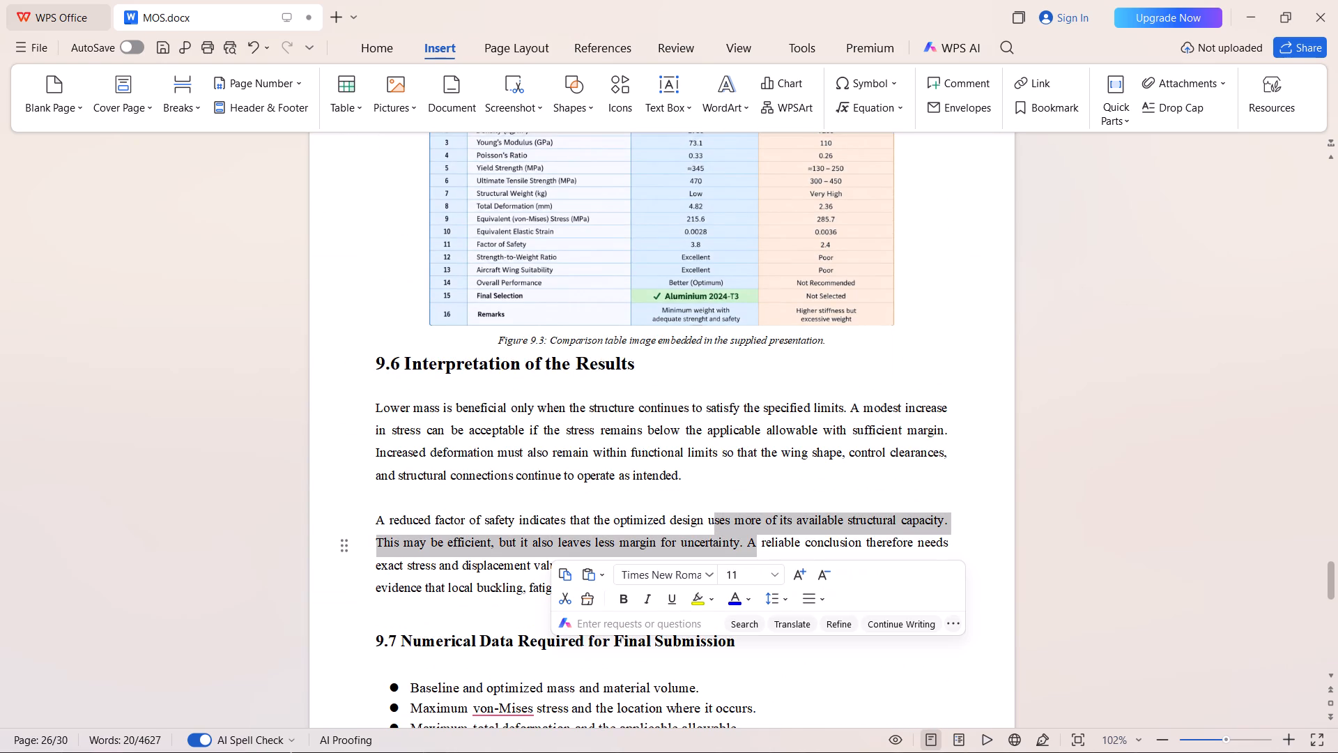
pyautogui.scroll(20, 744, 431)
pyautogui.scroll(12, 744, 431)
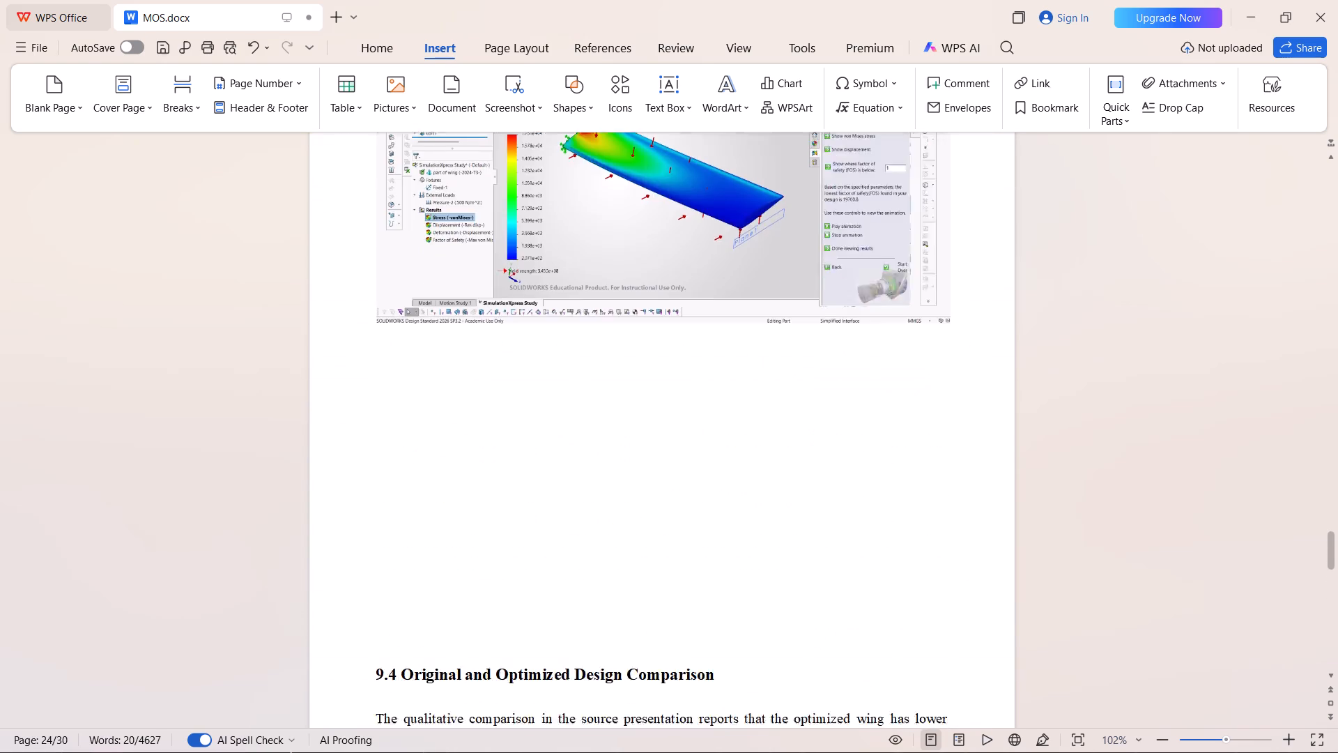
pyautogui.scroll(4, 744, 431)
pyautogui.scroll(-9, 744, 431)
pyautogui.scroll(1, 744, 431)
pyautogui.scroll(-9, 744, 431)
pyautogui.scroll(-13, 744, 431)
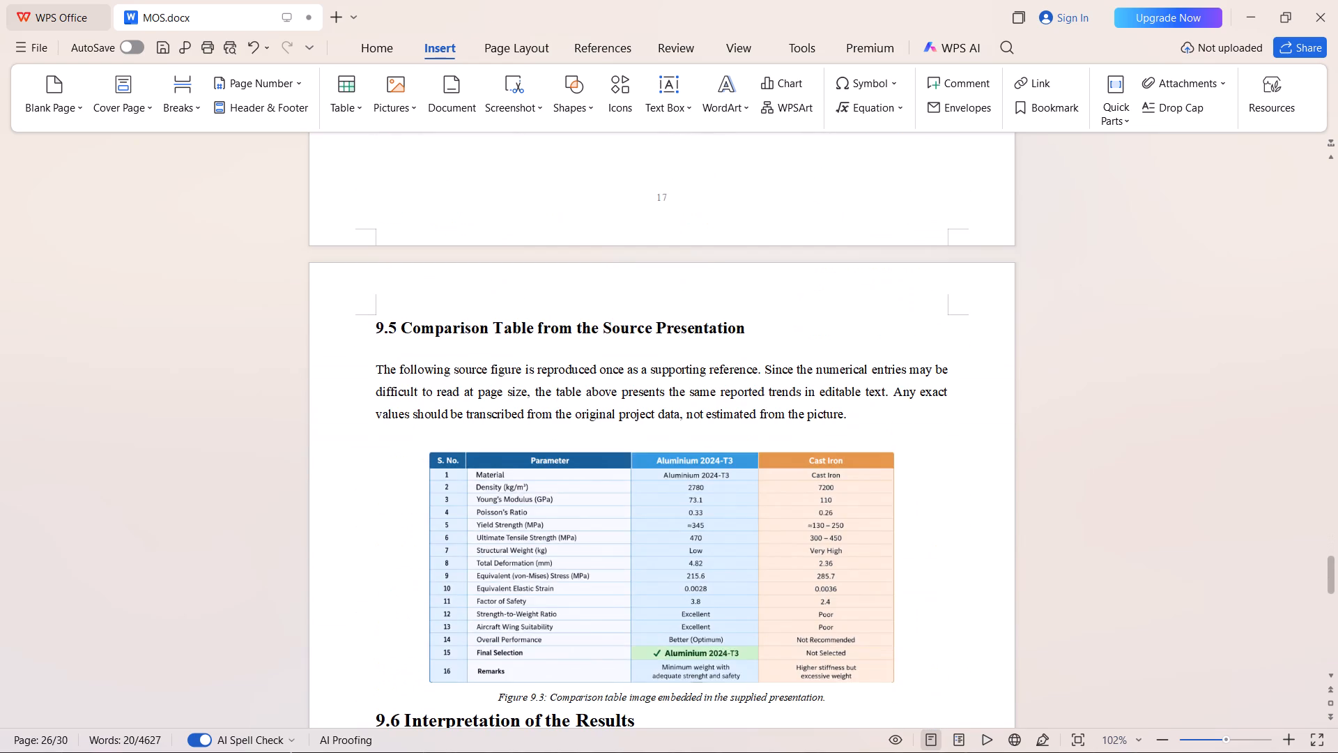
pyautogui.moveTo(371, 363); pyautogui.dragTo(878, 413)
pyautogui.click(879, 442)
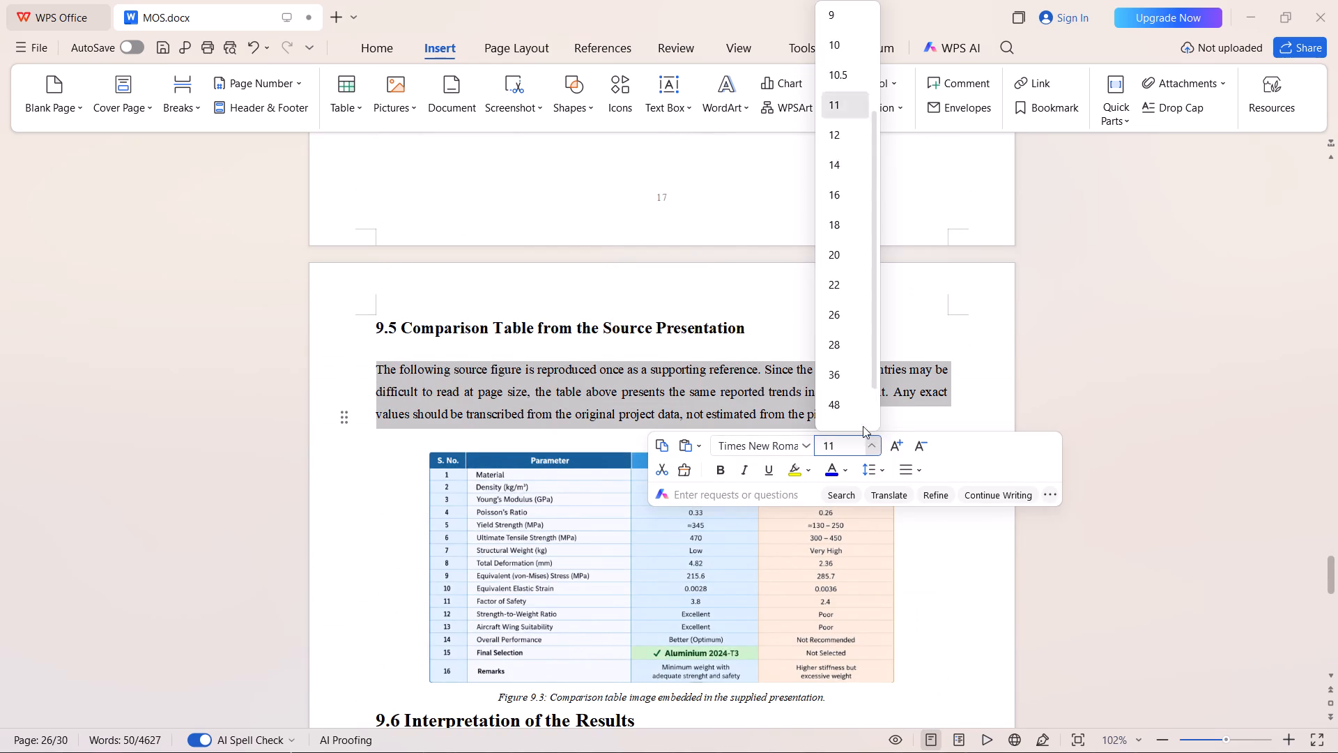
pyautogui.click(842, 119)
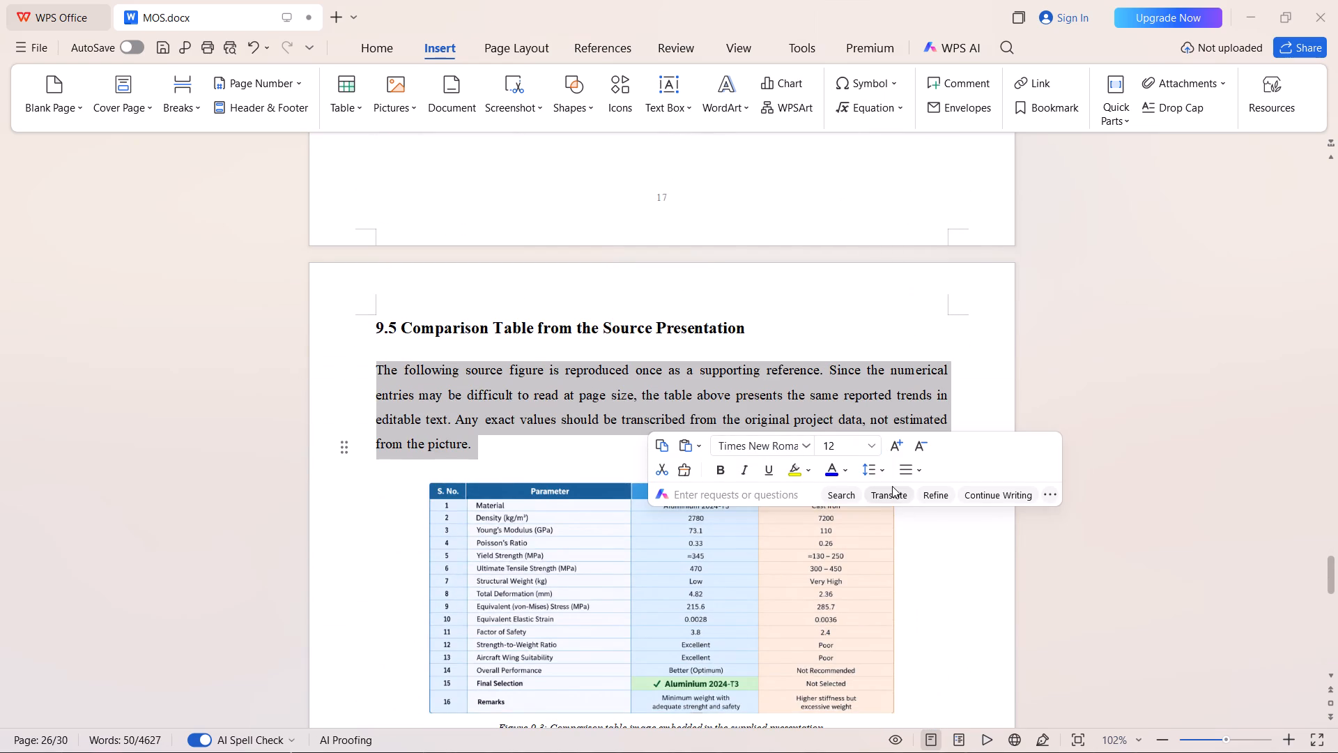
pyautogui.click(884, 473)
pyautogui.click(979, 368)
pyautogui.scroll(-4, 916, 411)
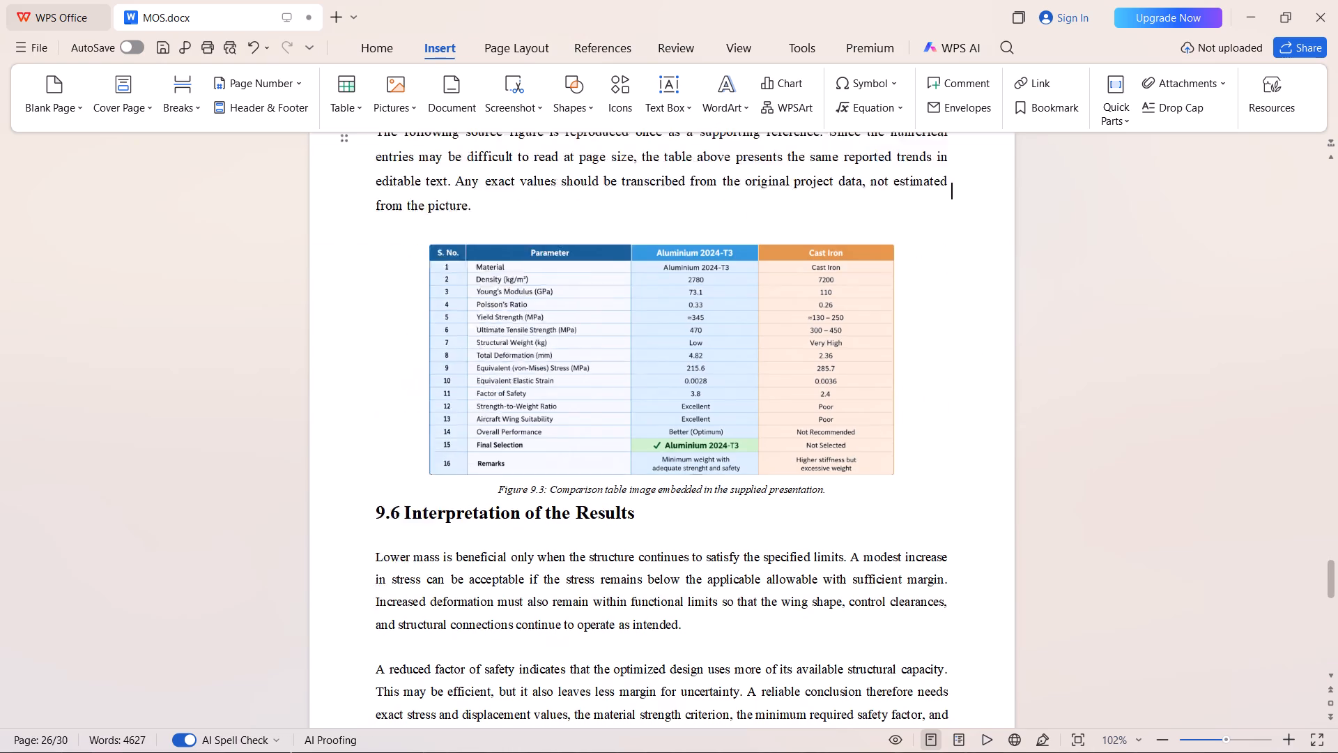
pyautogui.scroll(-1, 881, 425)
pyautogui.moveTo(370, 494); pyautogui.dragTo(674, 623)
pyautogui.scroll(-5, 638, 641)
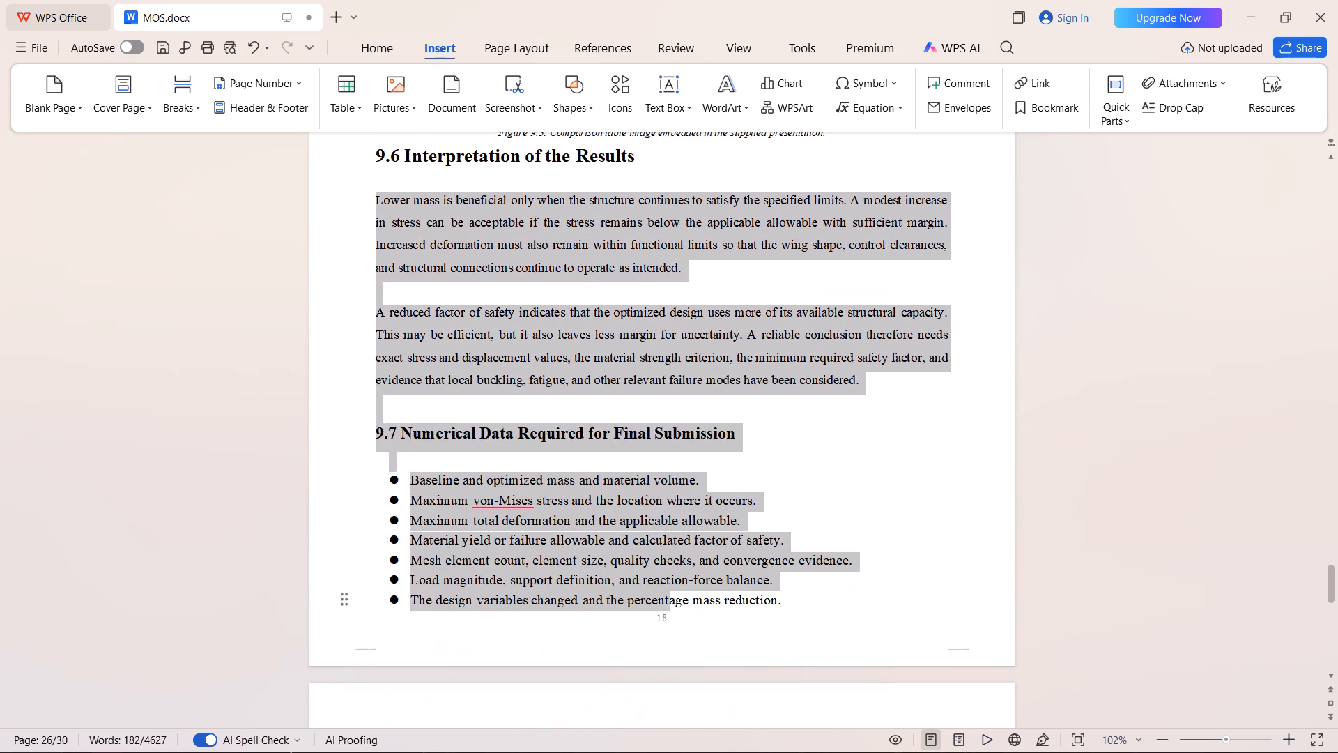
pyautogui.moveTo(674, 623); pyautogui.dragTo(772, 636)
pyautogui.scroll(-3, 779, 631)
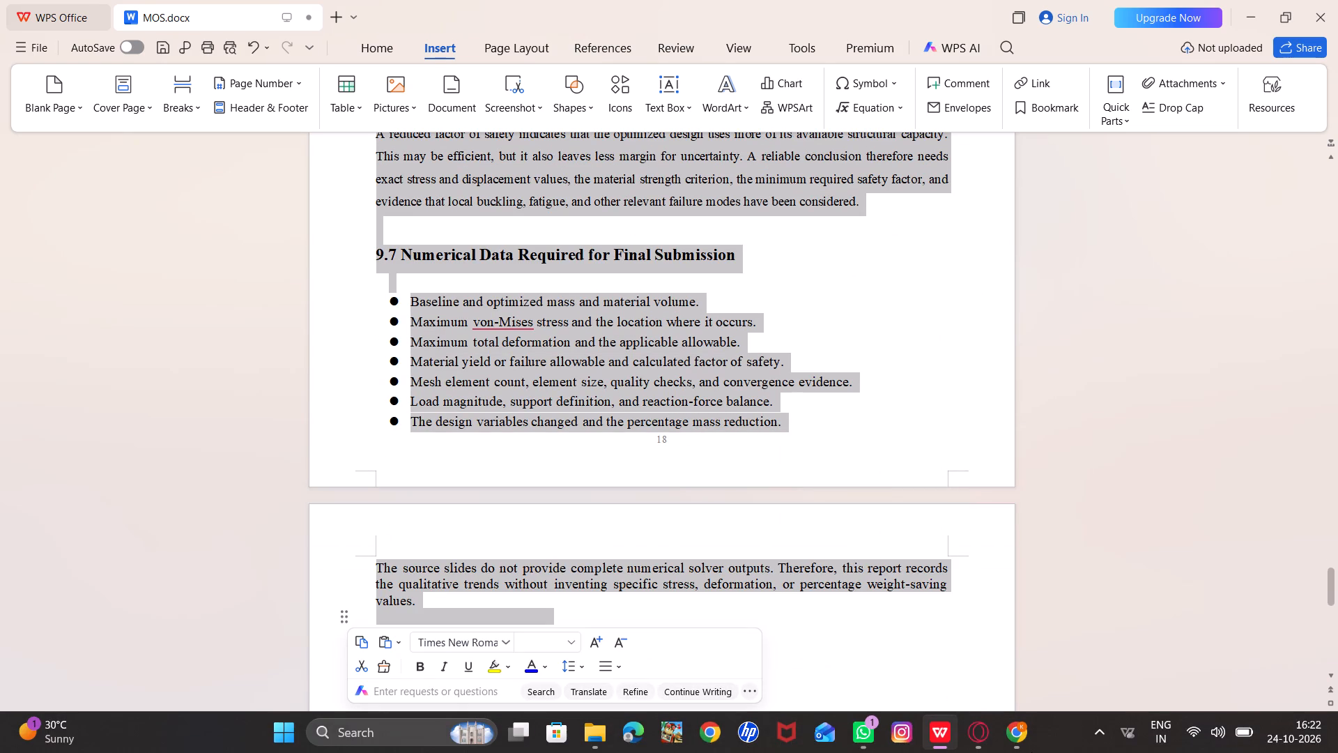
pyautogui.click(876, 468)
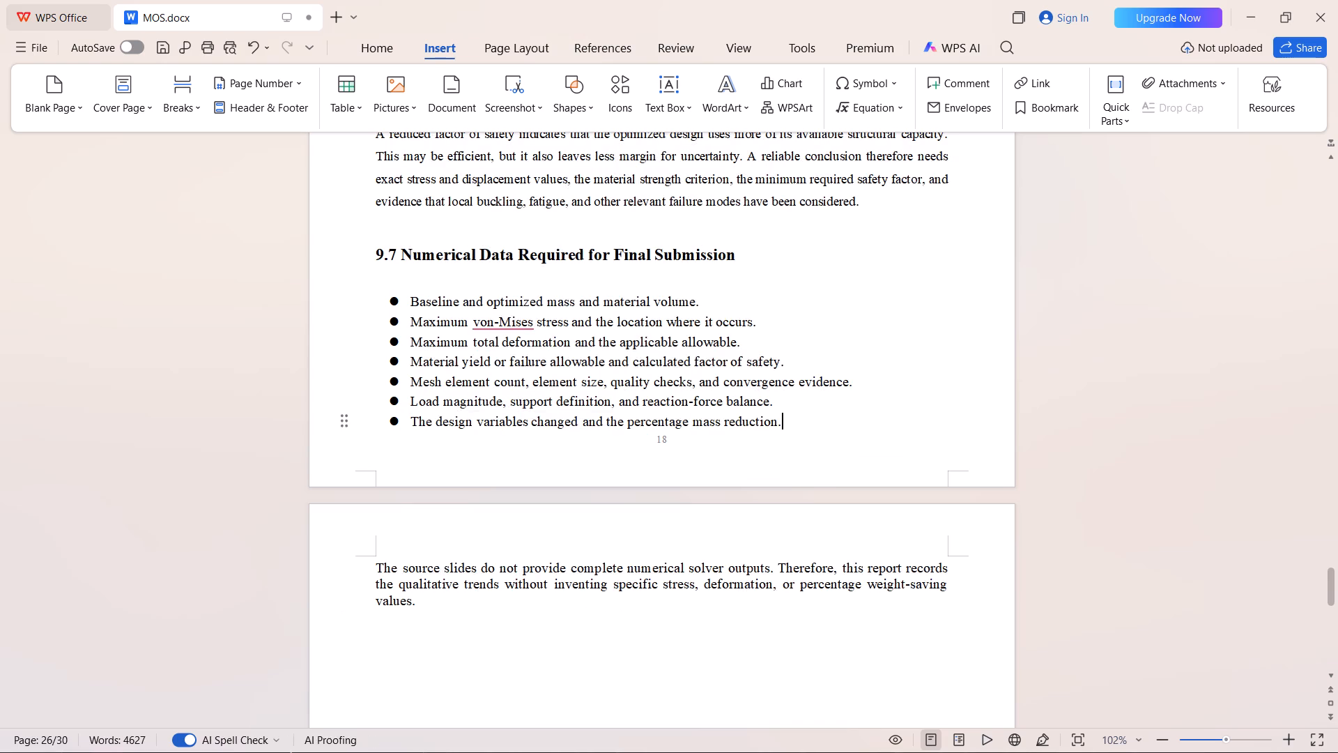
# Check the font size of the paragraph under the 9.5 heading.
pyautogui.scroll(14, 871, 469)
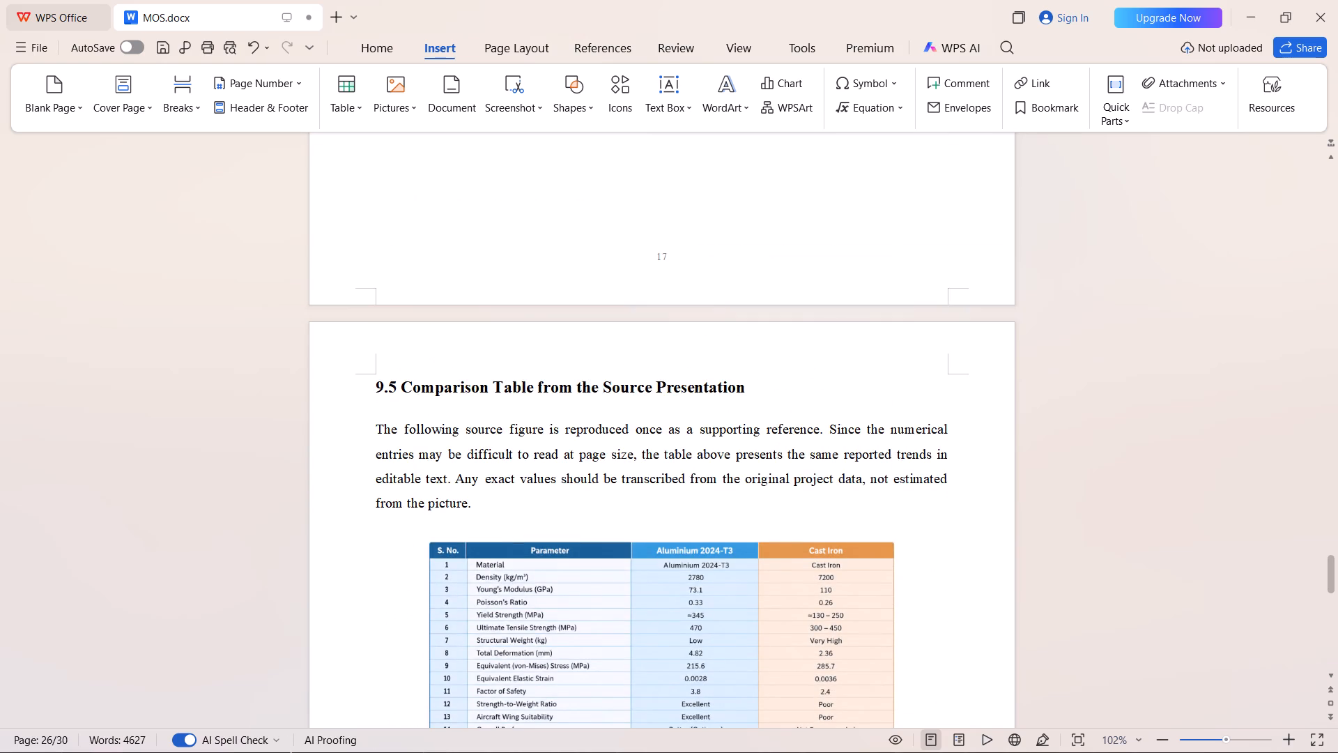
pyautogui.moveTo(372, 431); pyautogui.dragTo(486, 501)
pyautogui.click(496, 533)
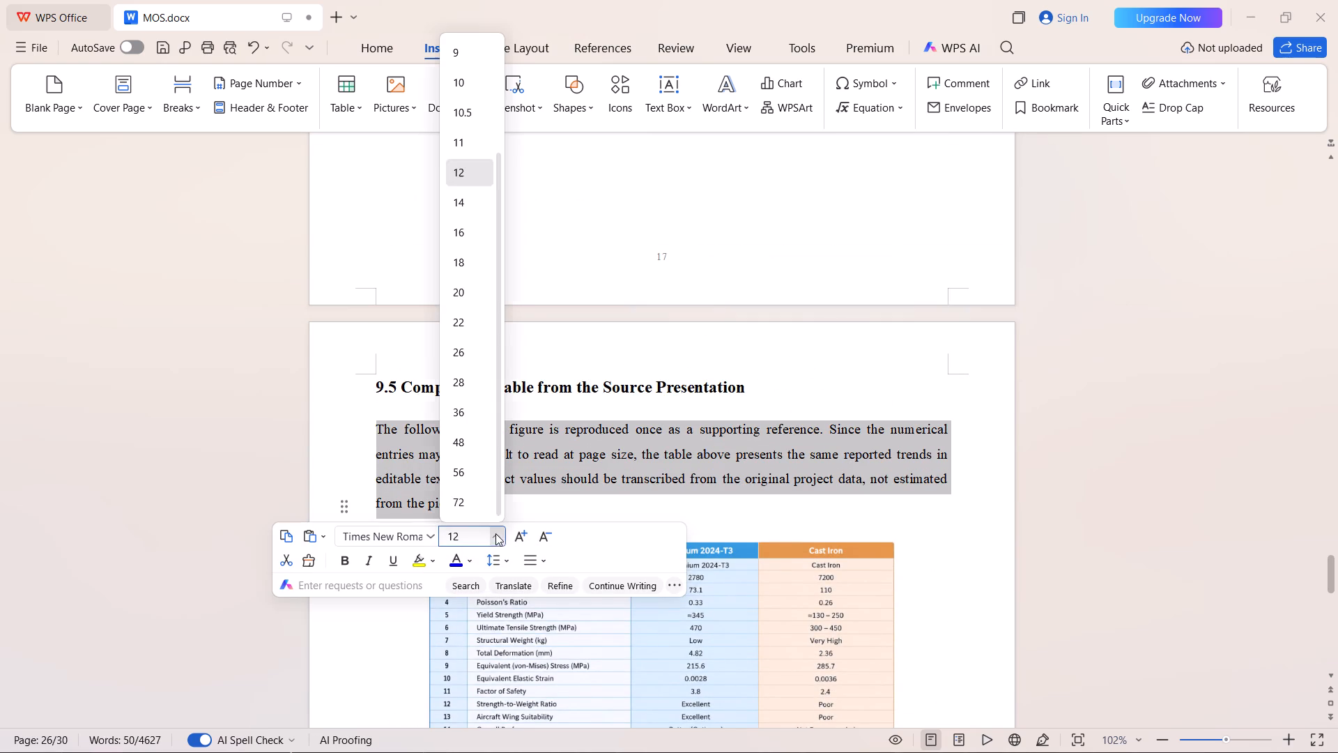
pyautogui.click(981, 520)
# Set both paragraphs under the 9.6 Interpretation of the Results heading to font size 12.
pyautogui.scroll(-7, 979, 520)
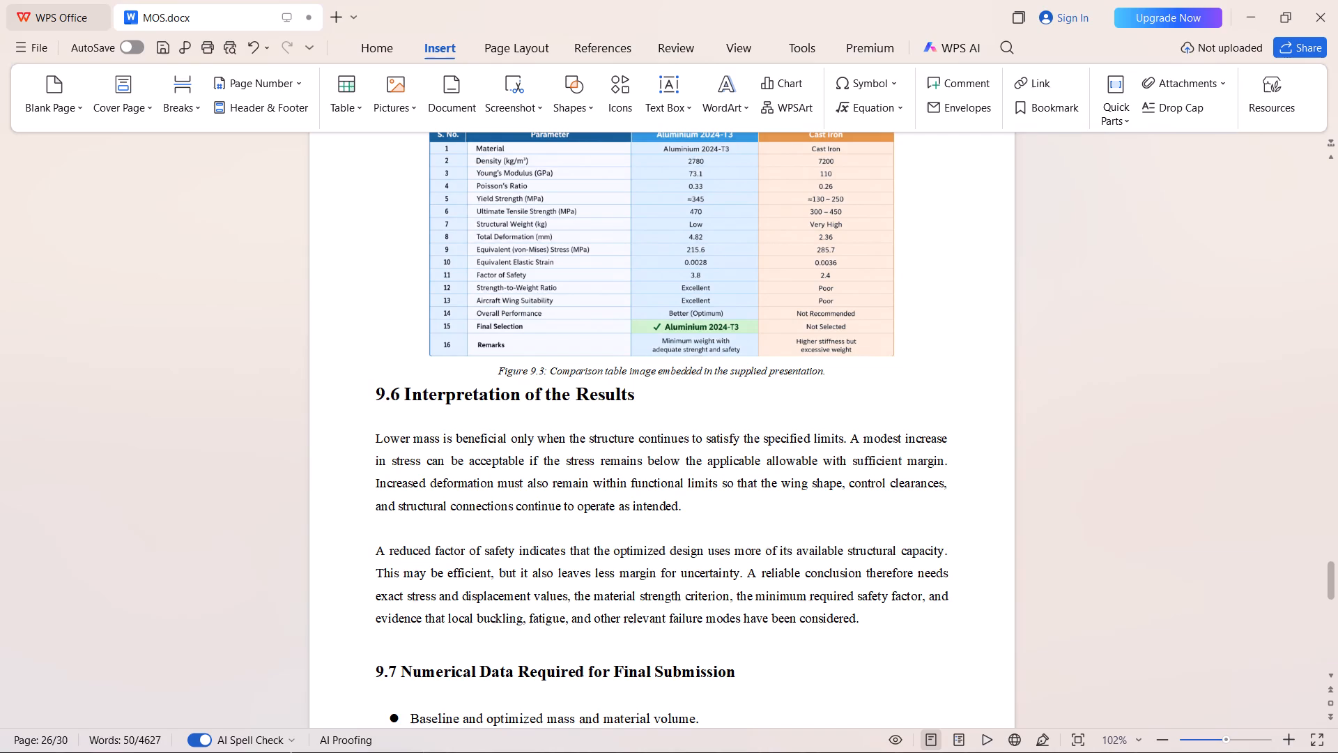
pyautogui.moveTo(373, 434); pyautogui.dragTo(882, 636)
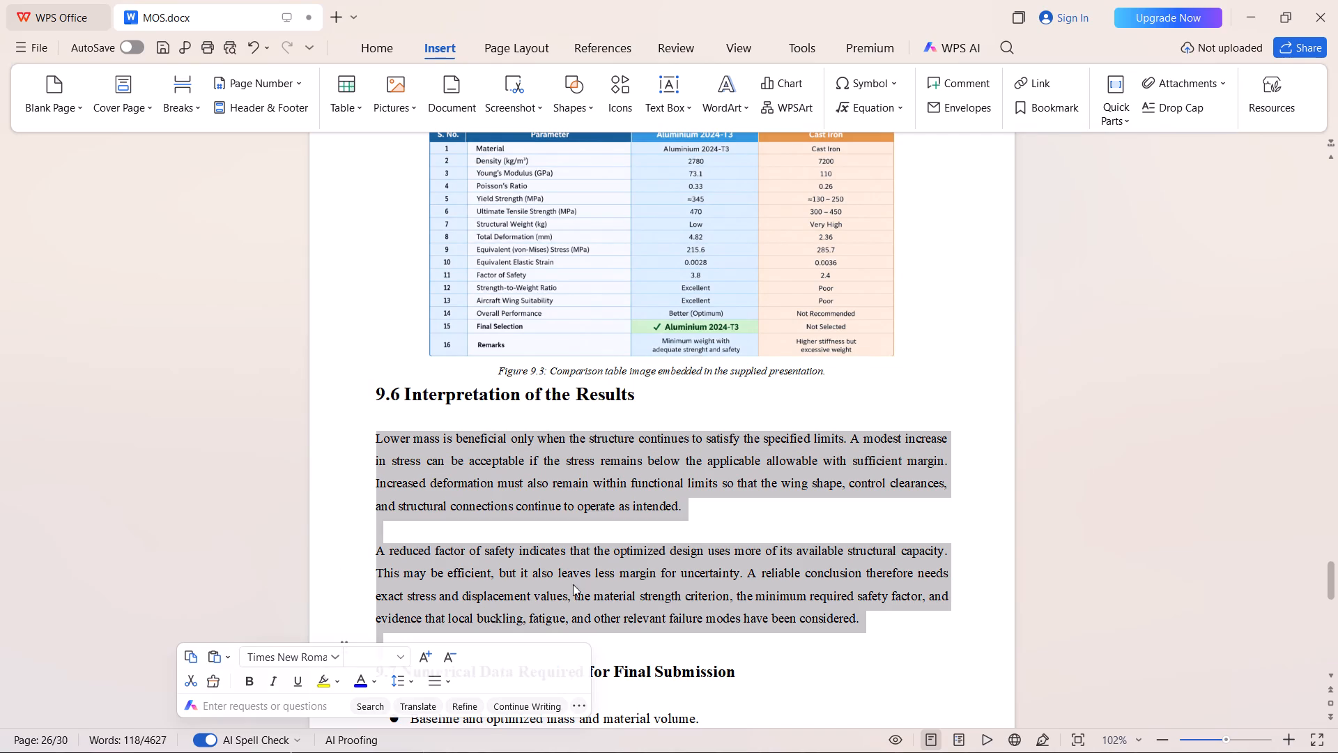
pyautogui.click(403, 655)
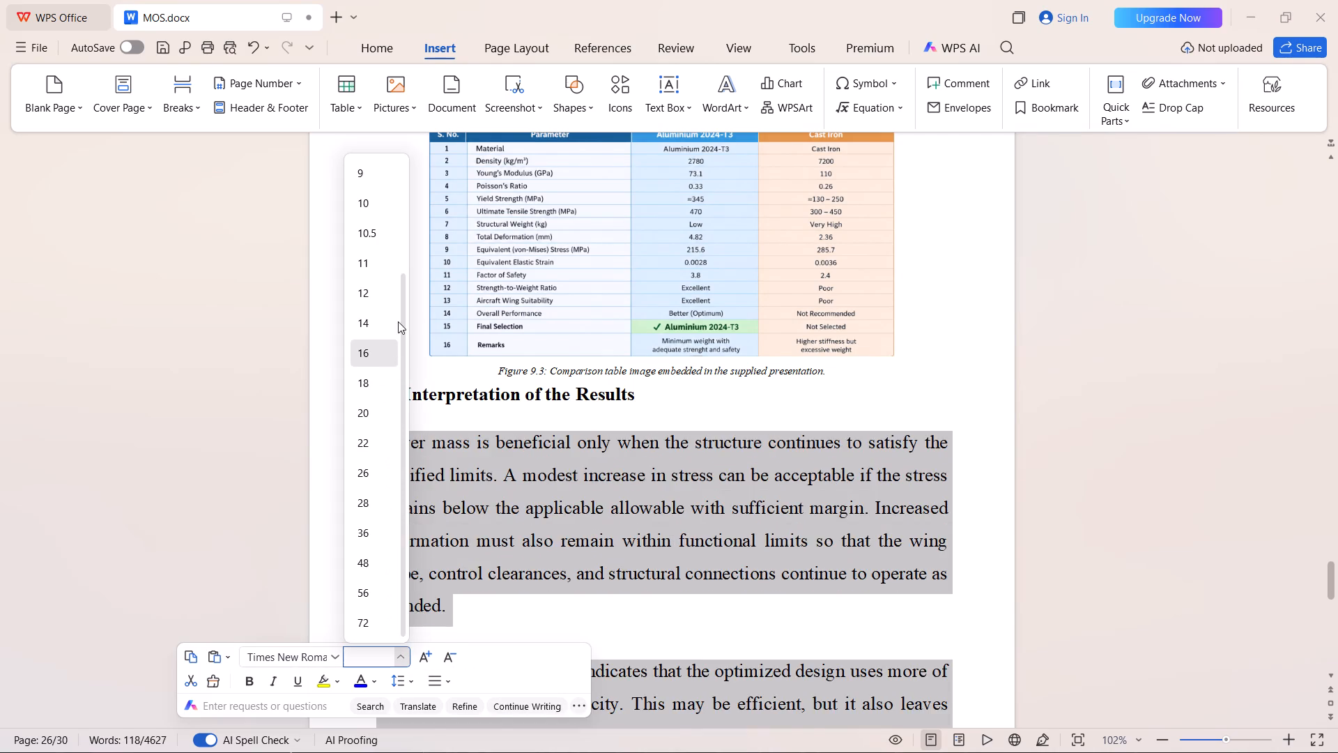
pyautogui.click(374, 295)
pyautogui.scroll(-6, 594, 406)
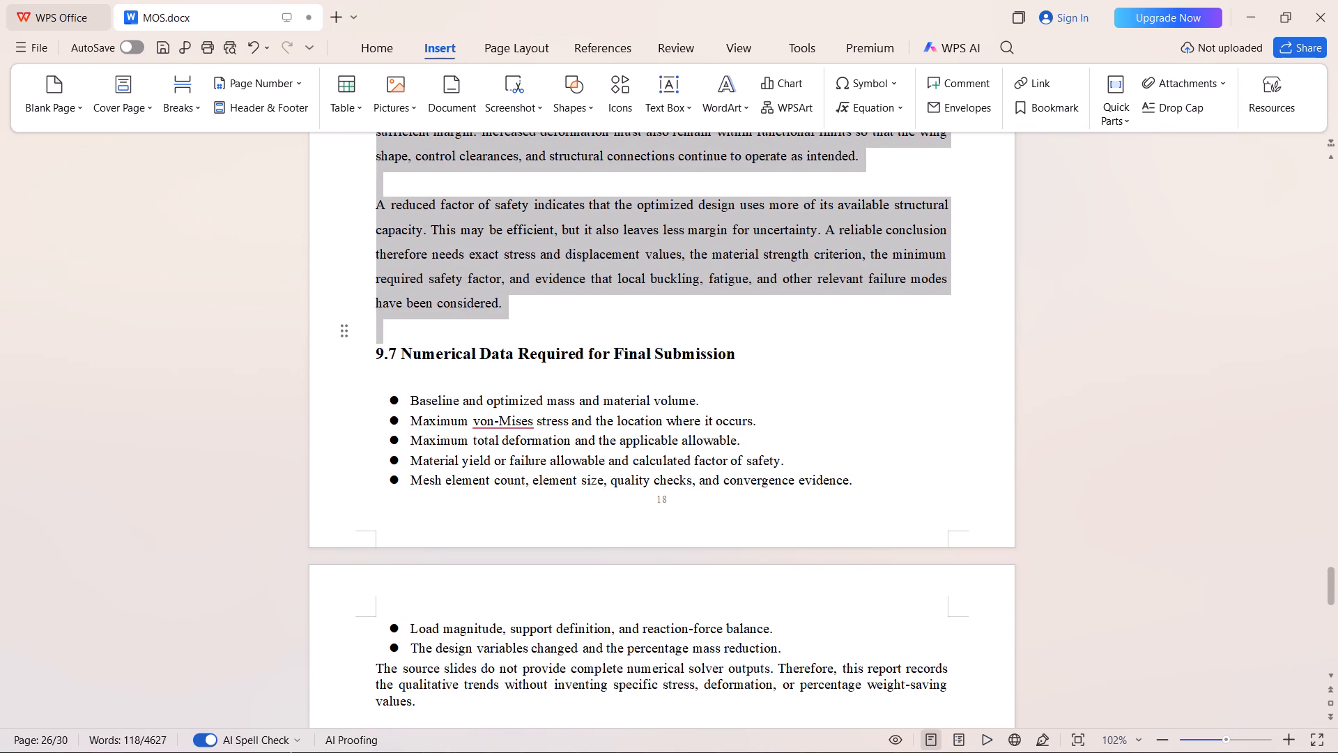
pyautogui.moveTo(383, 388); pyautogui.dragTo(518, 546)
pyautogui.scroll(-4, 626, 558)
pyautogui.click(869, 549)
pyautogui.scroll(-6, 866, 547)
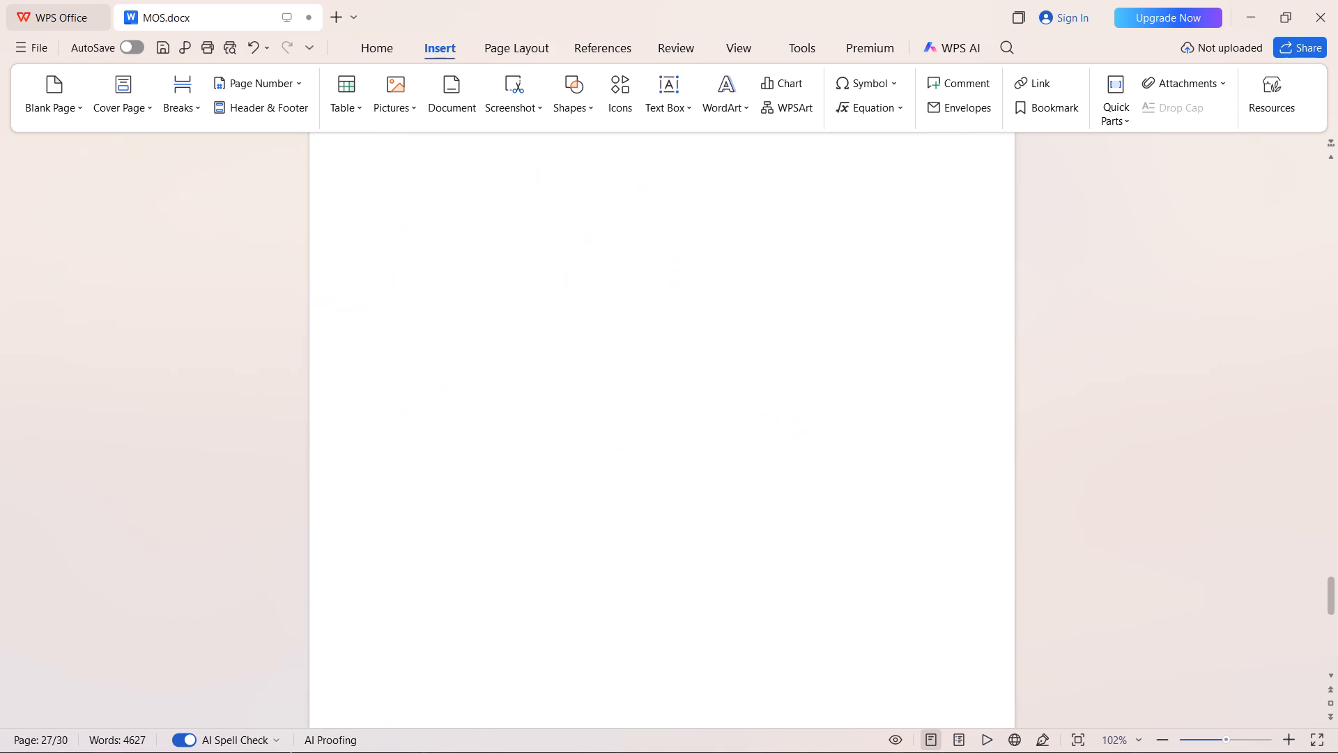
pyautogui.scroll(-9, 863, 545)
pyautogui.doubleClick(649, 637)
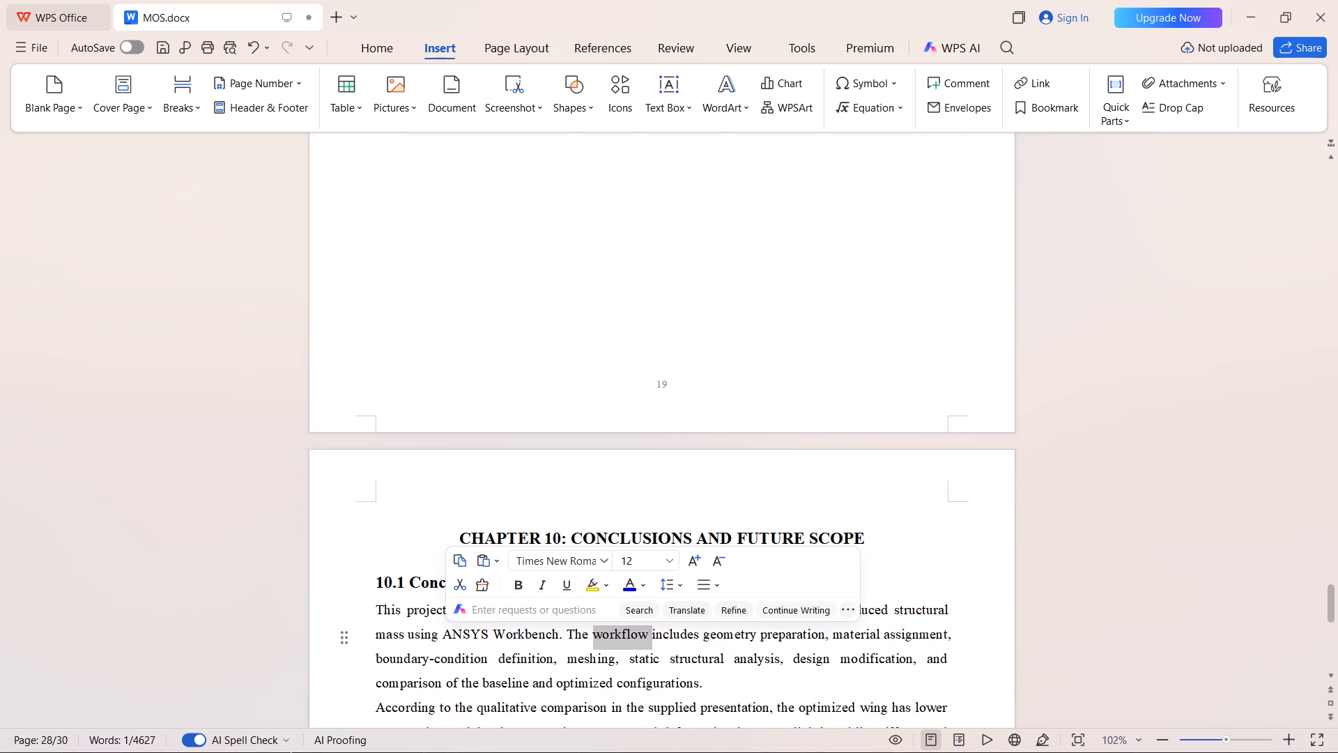
# Insert a blank line between the REFERENCES title and the first reference entry.
pyautogui.scroll(-20, 698, 626)
pyautogui.scroll(-7, 722, 588)
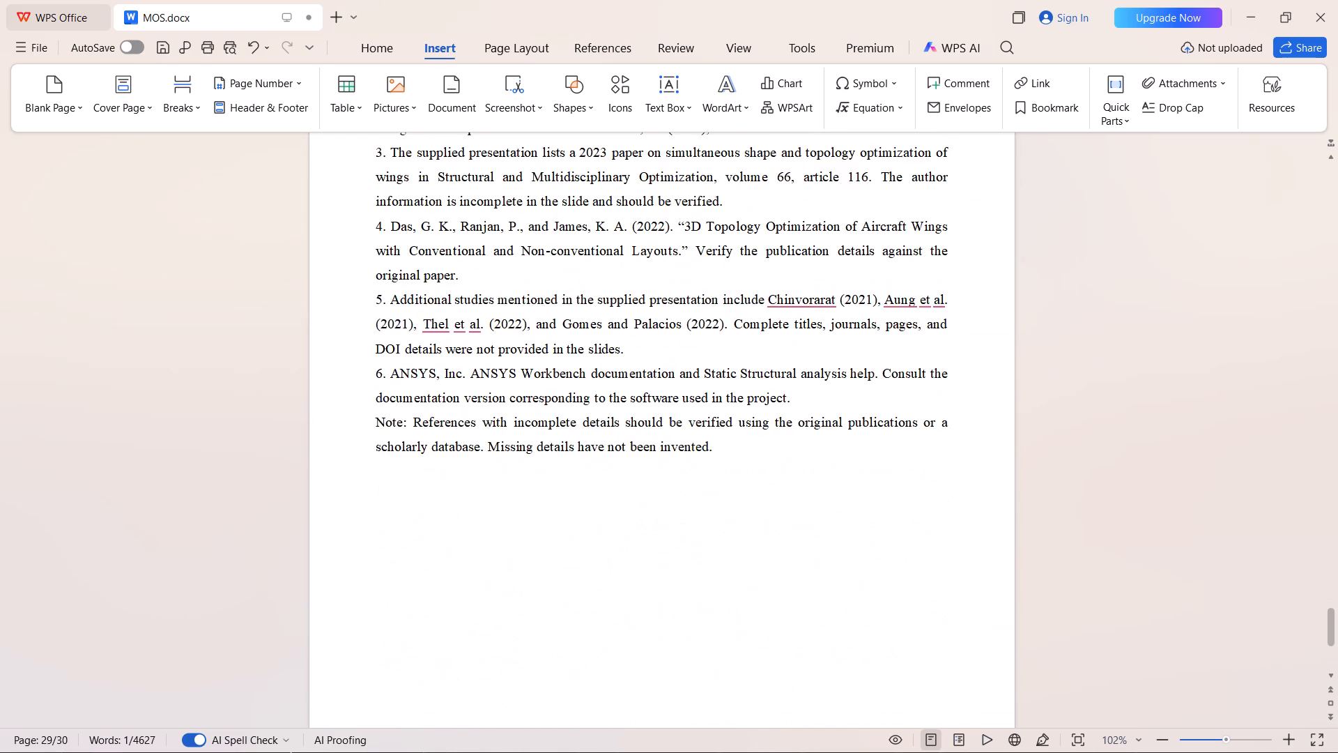
pyautogui.scroll(4, 695, 532)
pyautogui.click(811, 250)
pyautogui.press('Return')
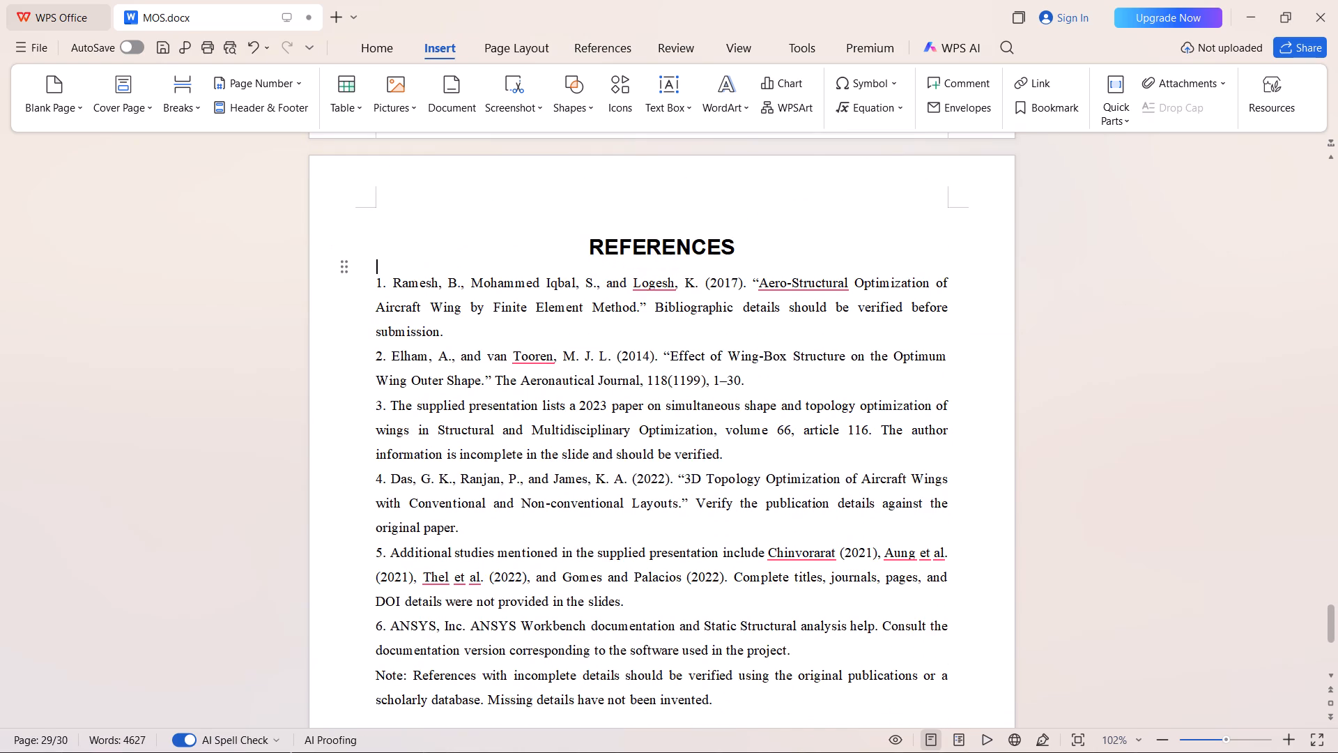
# Insert a blank line between the last 10.2 Future Scope paragraph and the 10.3 Final Remarks heading.
pyautogui.scroll(10, 807, 261)
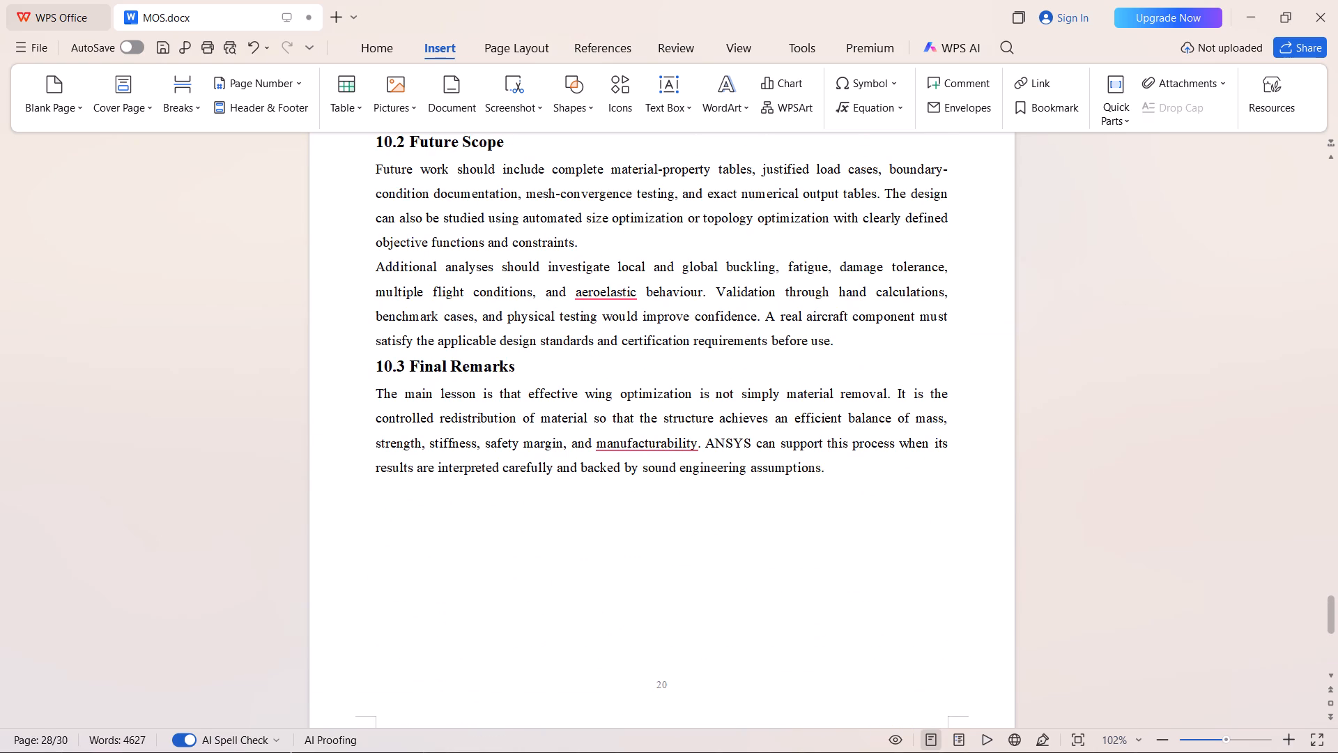
pyautogui.click(849, 337)
pyautogui.press('Return')
# Insert a blank line above the 10.2 Future Scope heading and another between that heading and its text.
pyautogui.scroll(3, 672, 227)
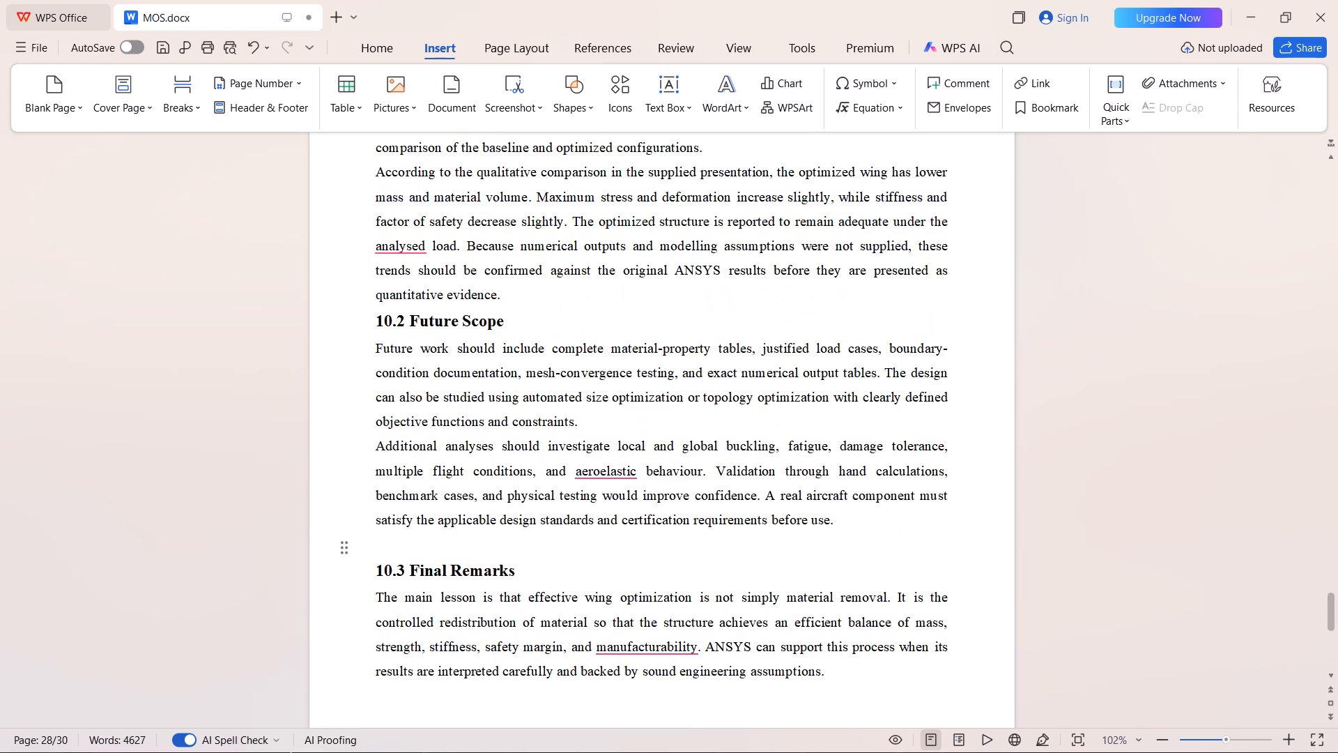
pyautogui.click(544, 298)
pyautogui.press('Return')
pyautogui.click(525, 358)
pyautogui.press('Return')
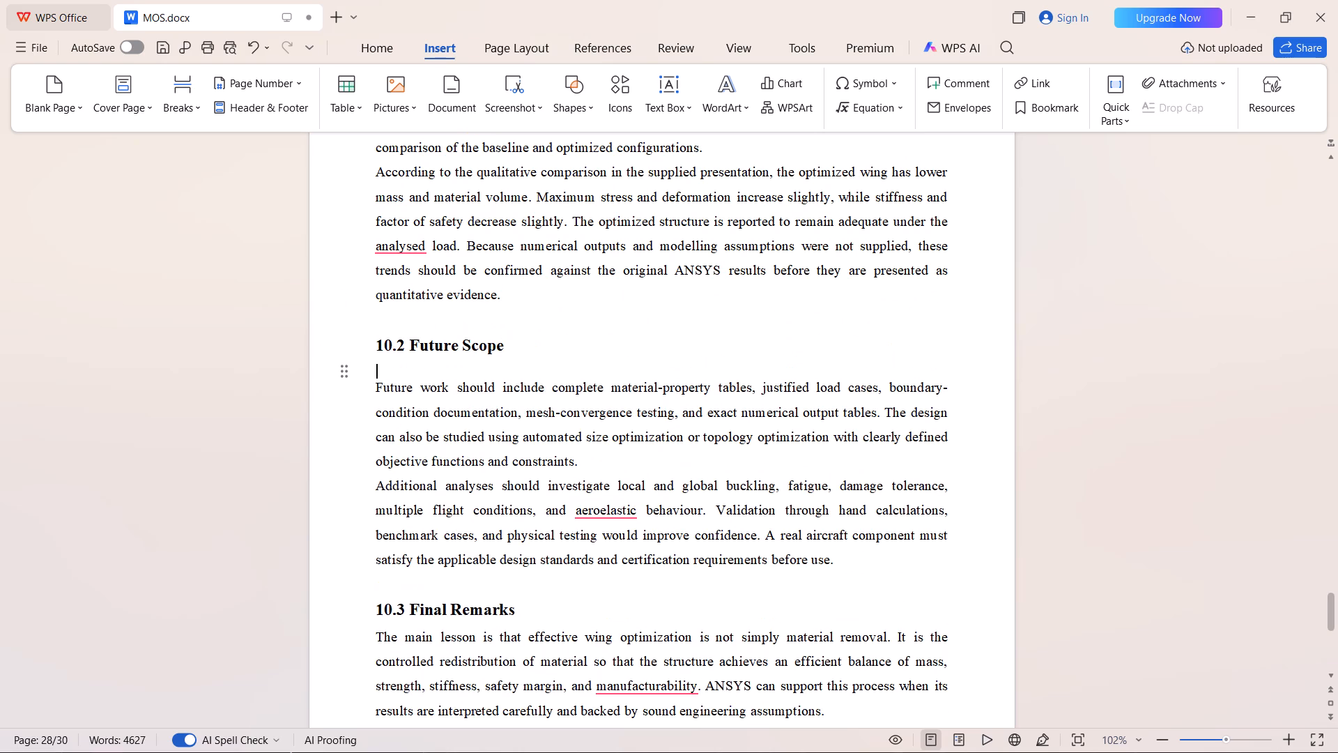
# Insert a blank line between the 10.1 Conclusions heading and its text.
pyautogui.scroll(5, 660, 307)
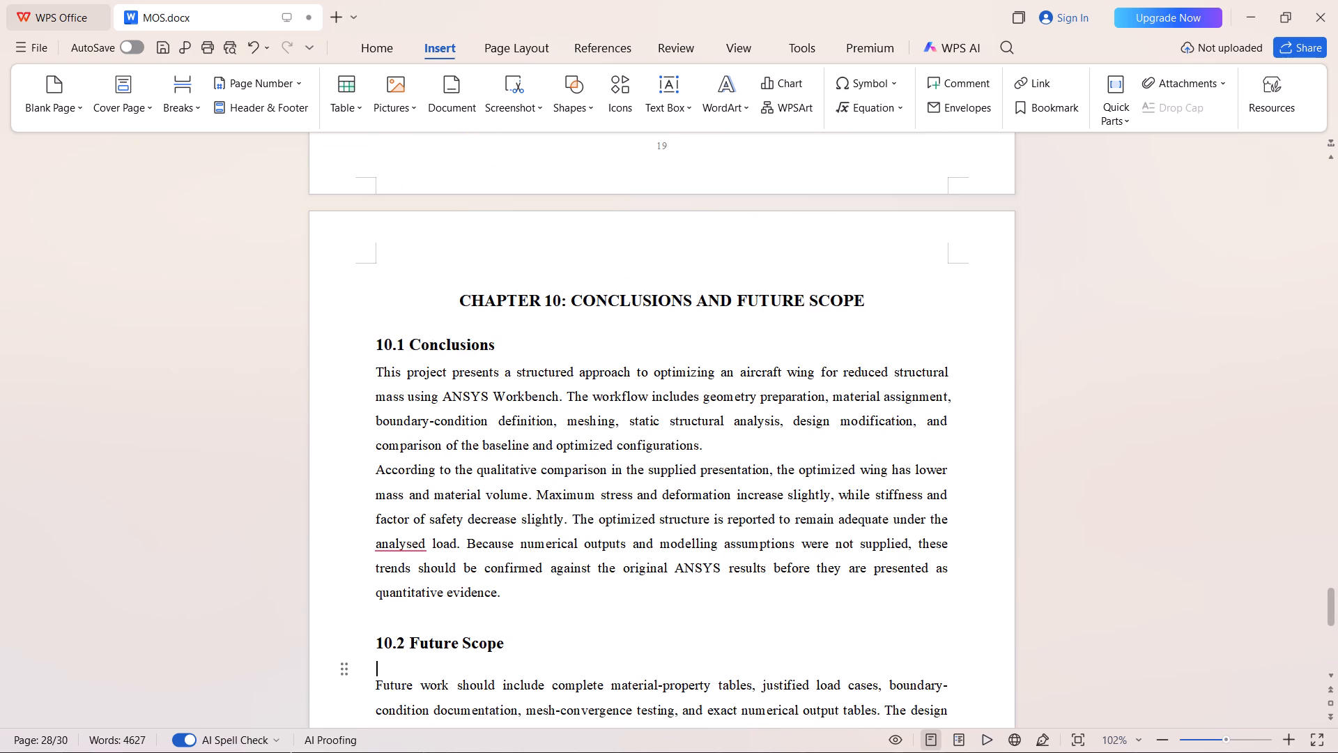
pyautogui.click(589, 337)
pyautogui.press('Return')
# Close the window with the MOS.docx report.
pyautogui.scroll(19, 623, 336)
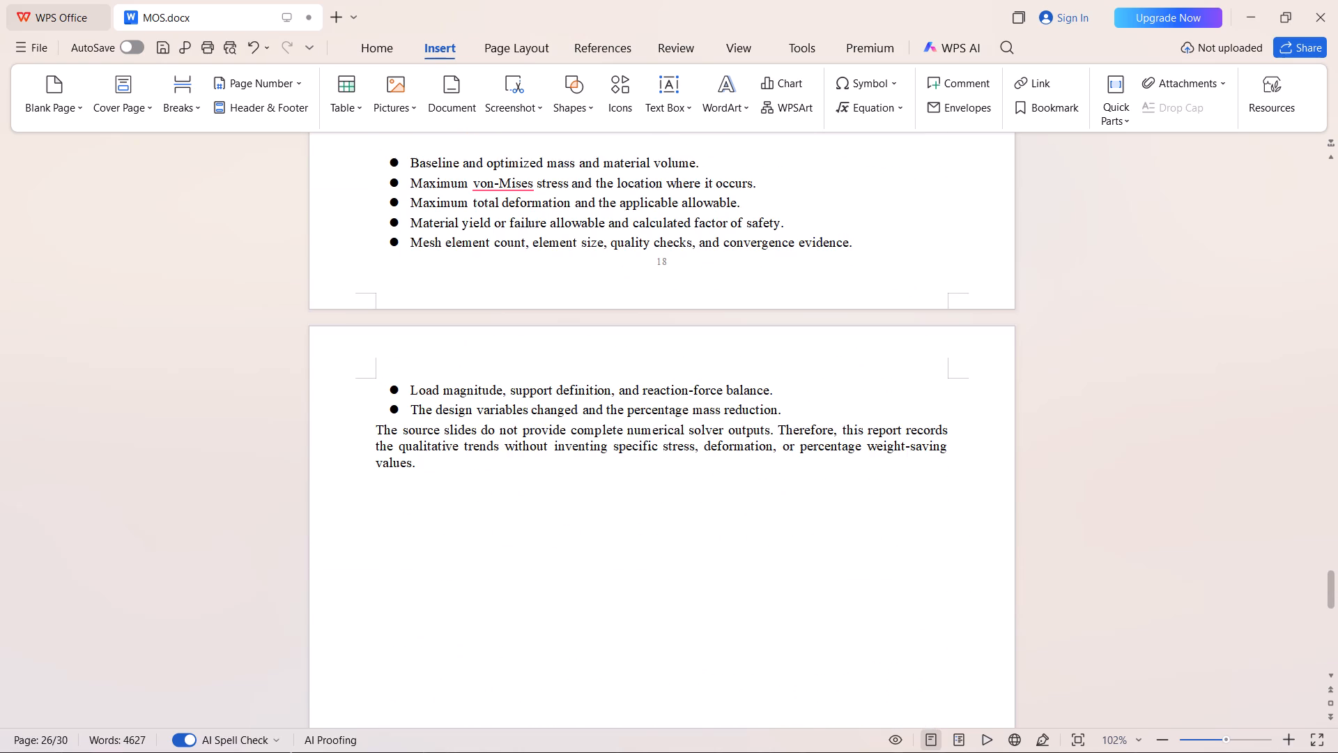
pyautogui.scroll(20, 619, 352)
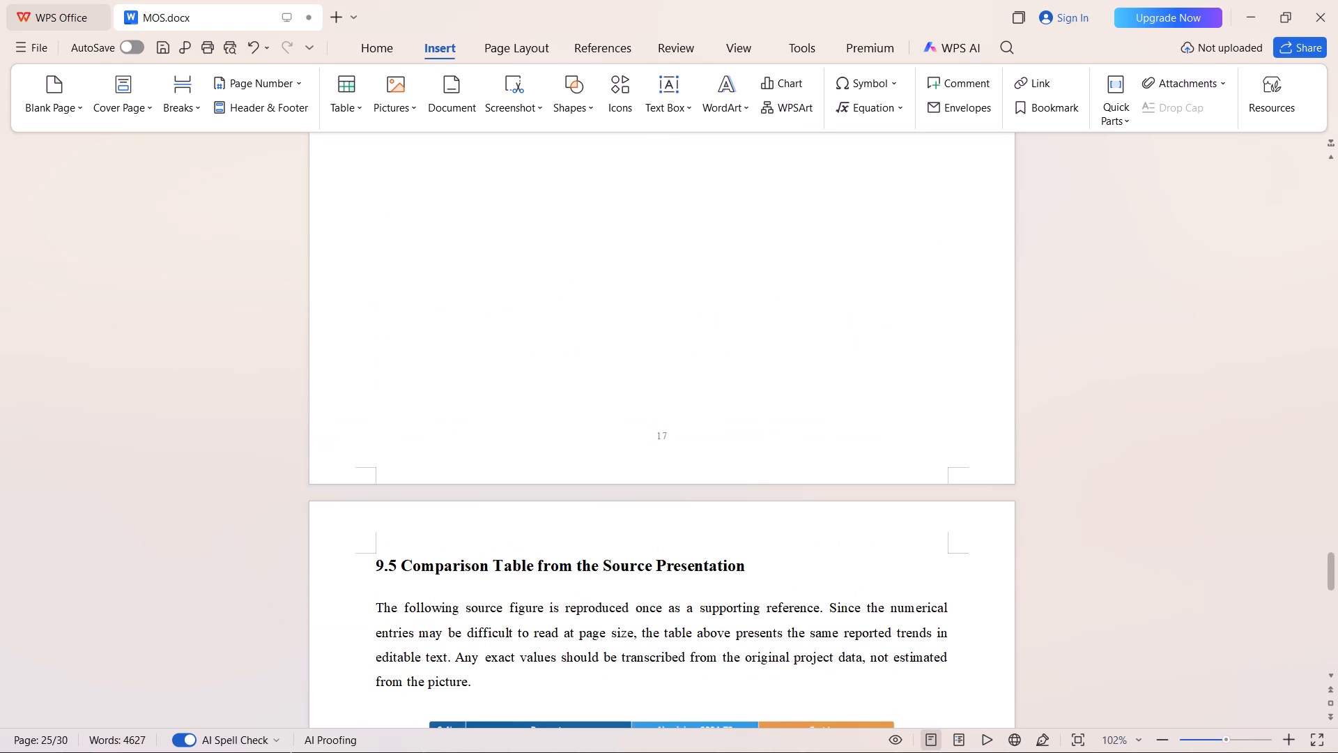
pyautogui.scroll(3, 668, 376)
pyautogui.click(1335, 5)
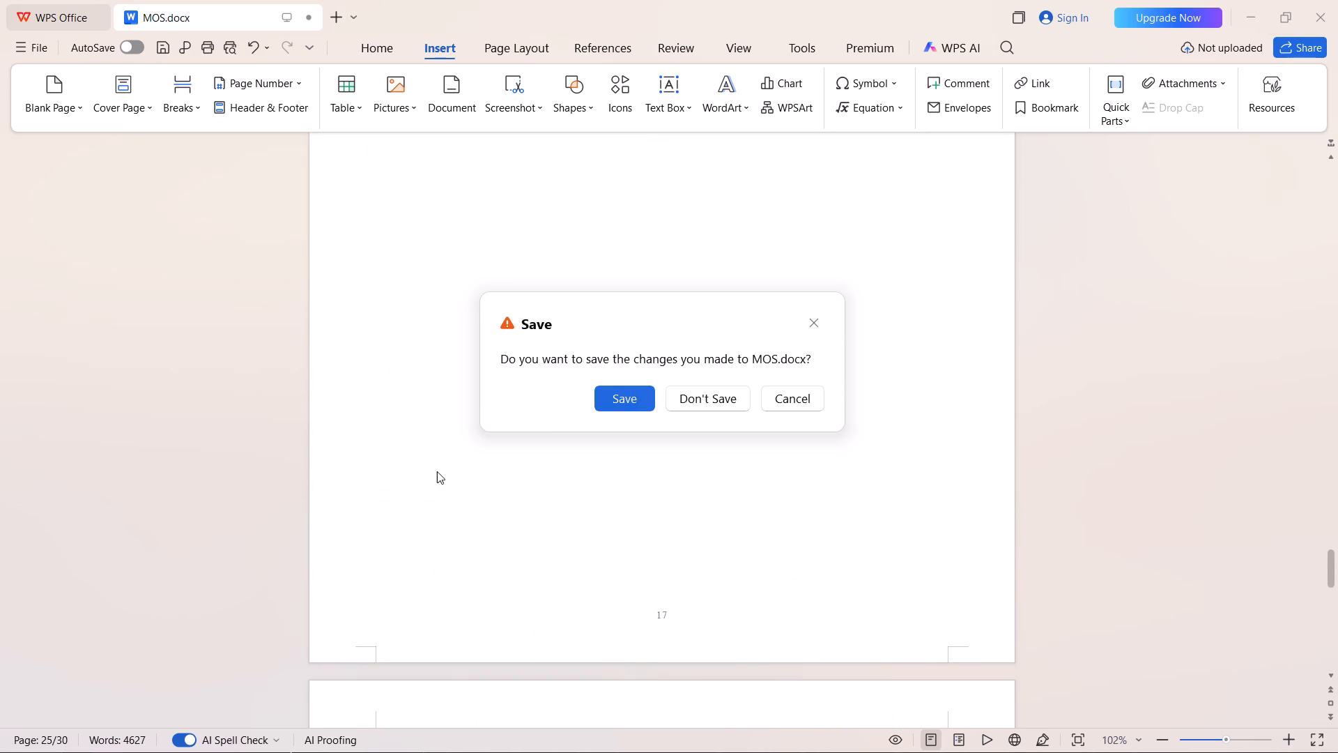